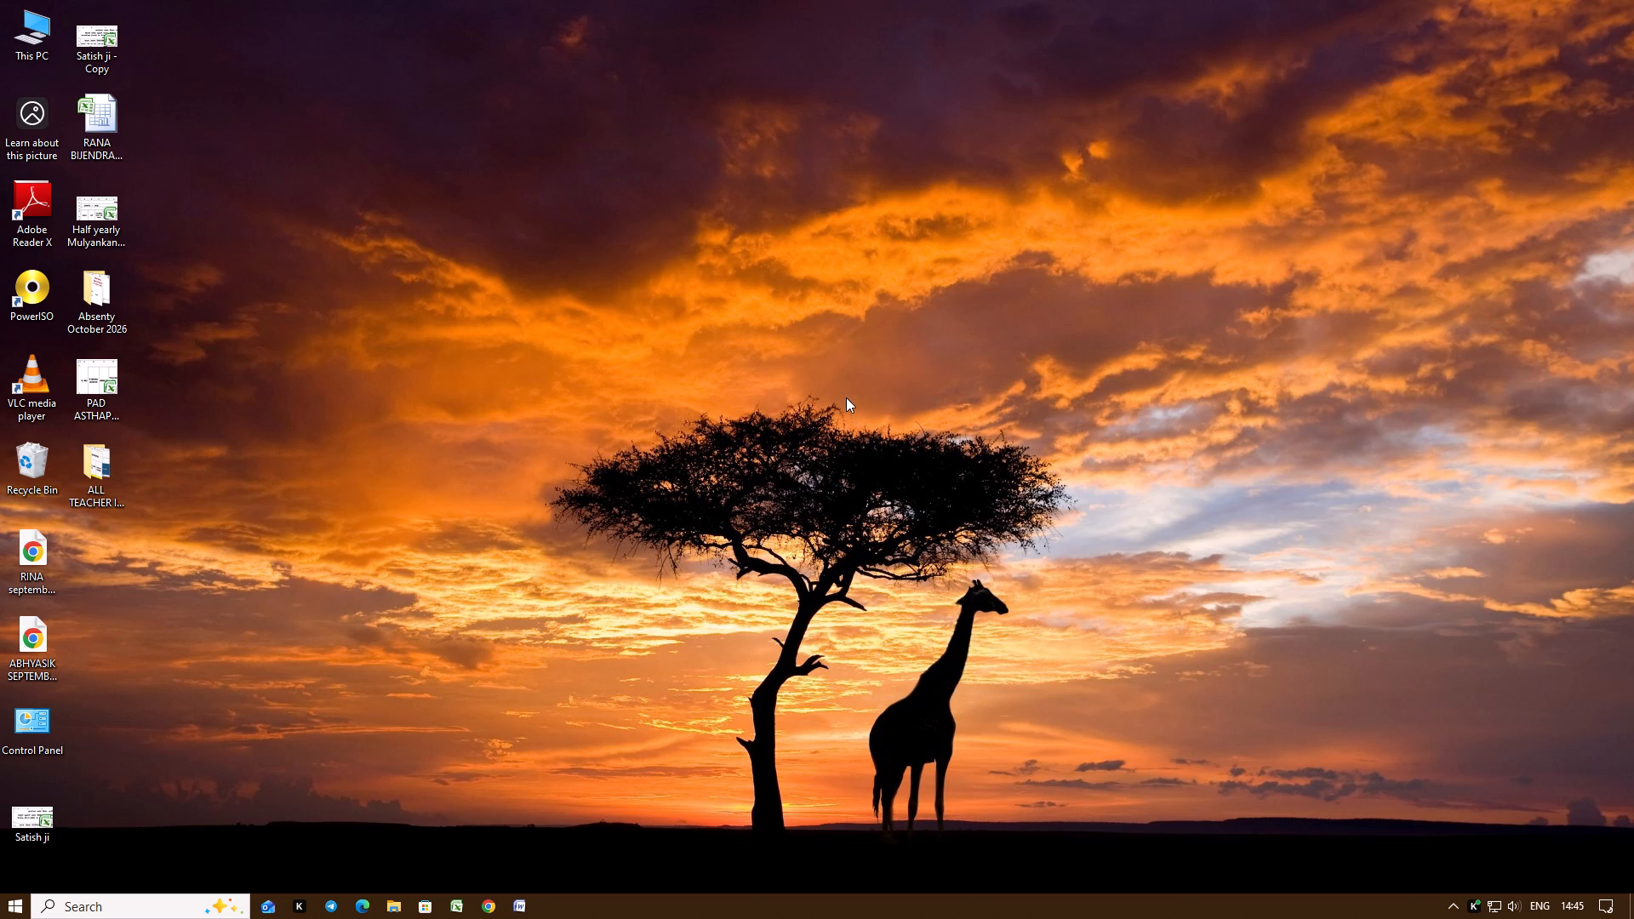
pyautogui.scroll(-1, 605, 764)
pyautogui.rightClick(95, 117)
pyautogui.rightClick(95, 117)
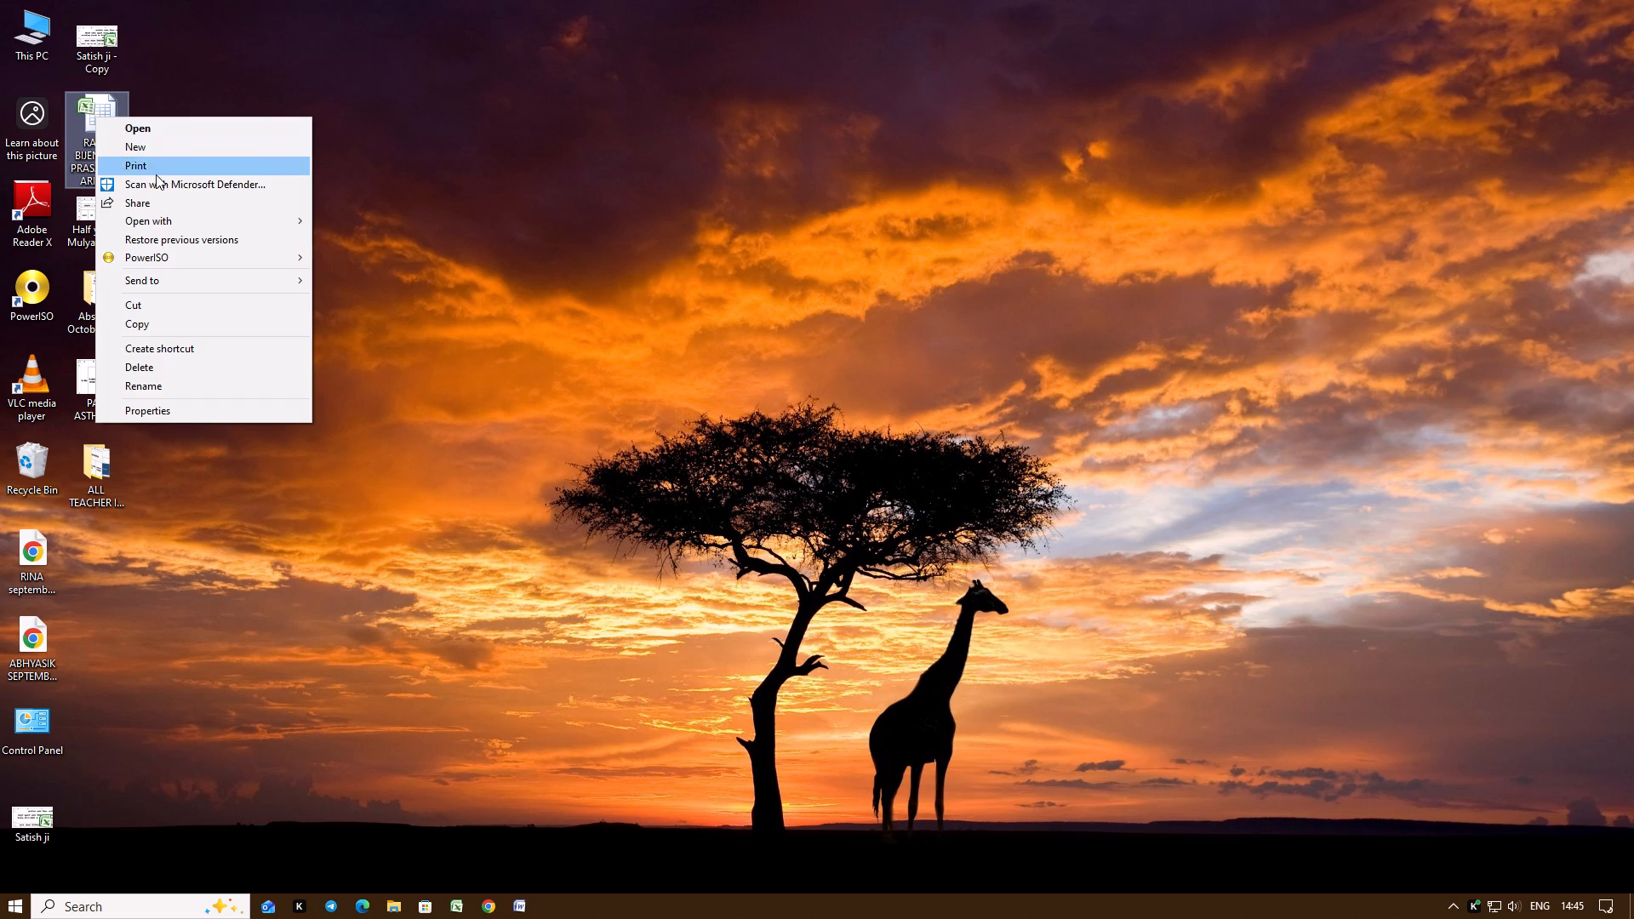
pyautogui.click(145, 324)
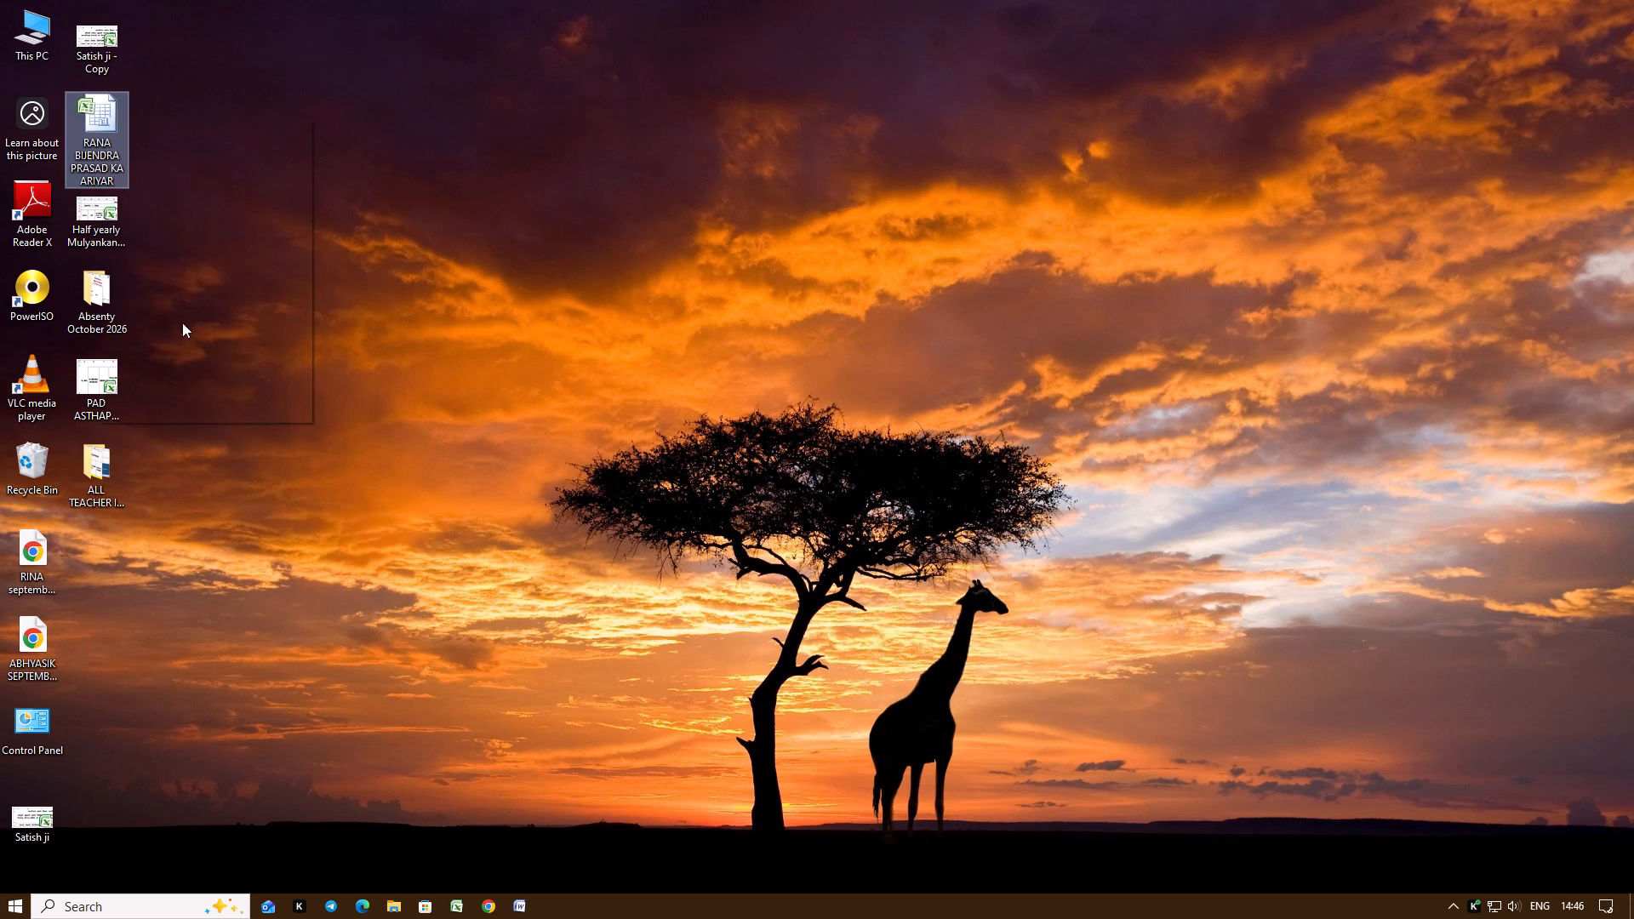
pyautogui.rightClick(911, 246)
pyautogui.rightClick(911, 246)
pyautogui.rightClick(911, 245)
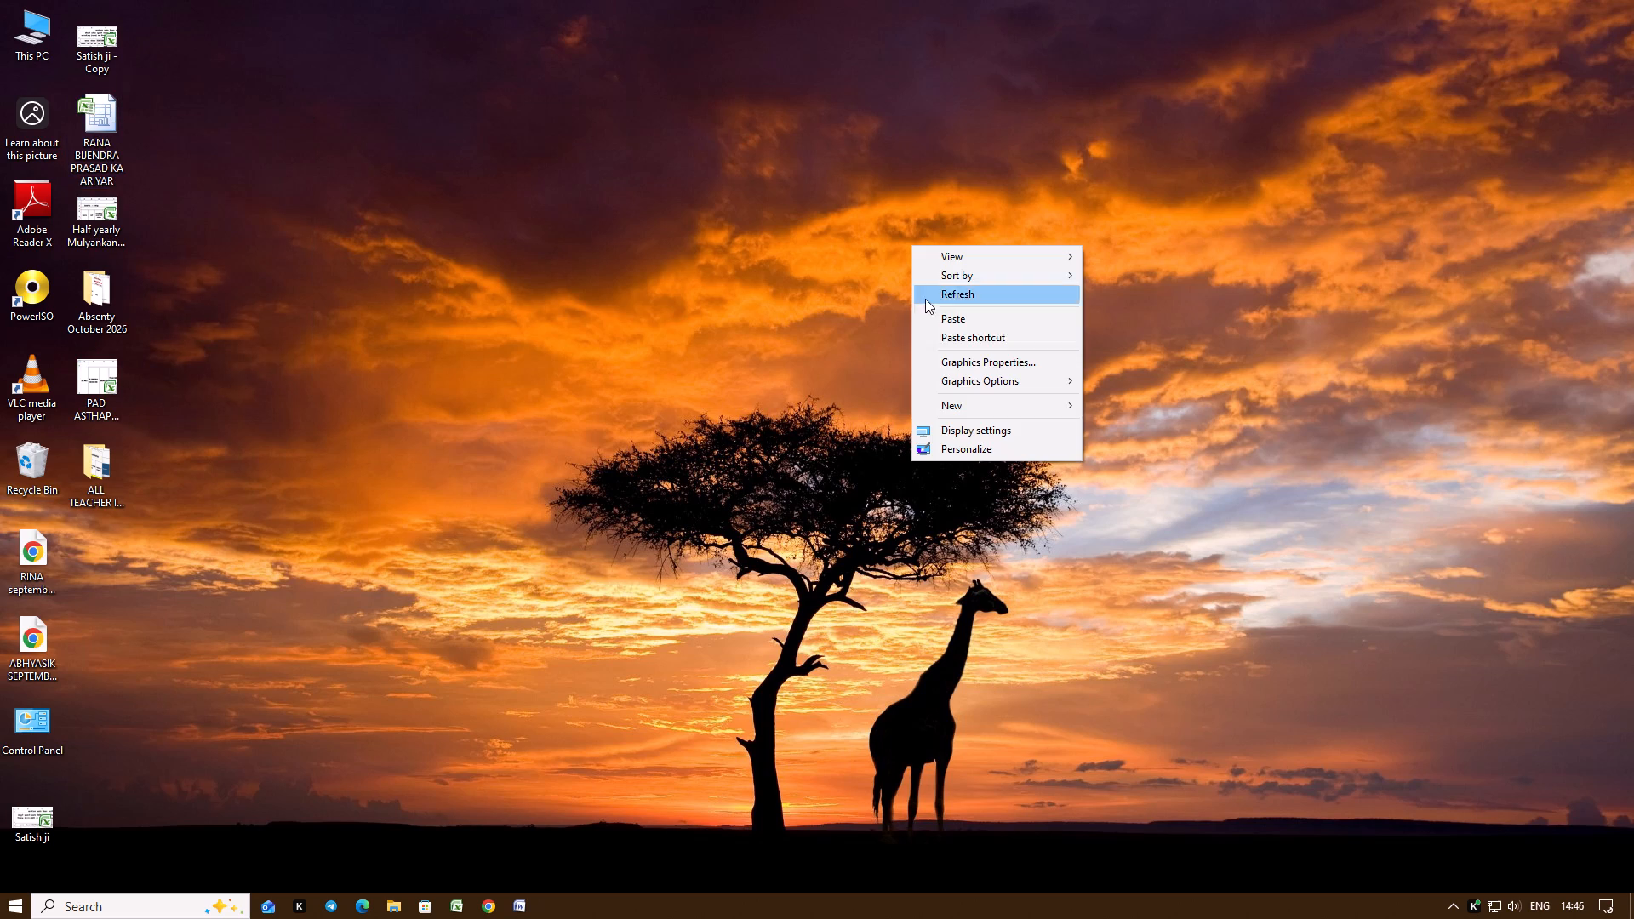
pyautogui.click(957, 319)
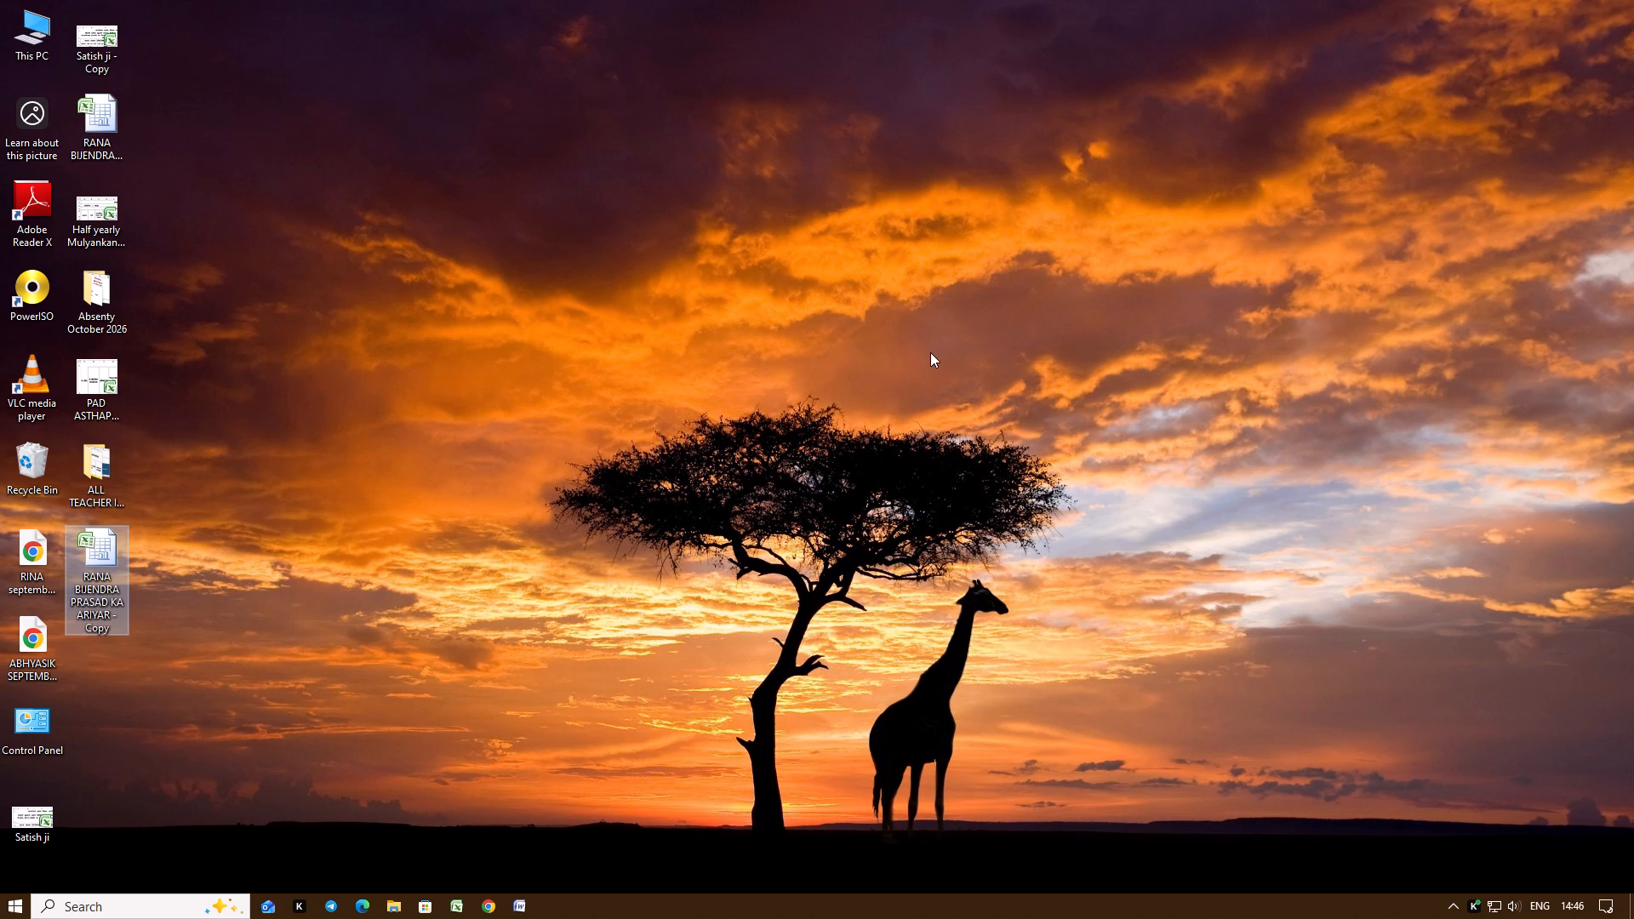
# Rename the copied workbook as BLANK.
pyautogui.rightClick(92, 562)
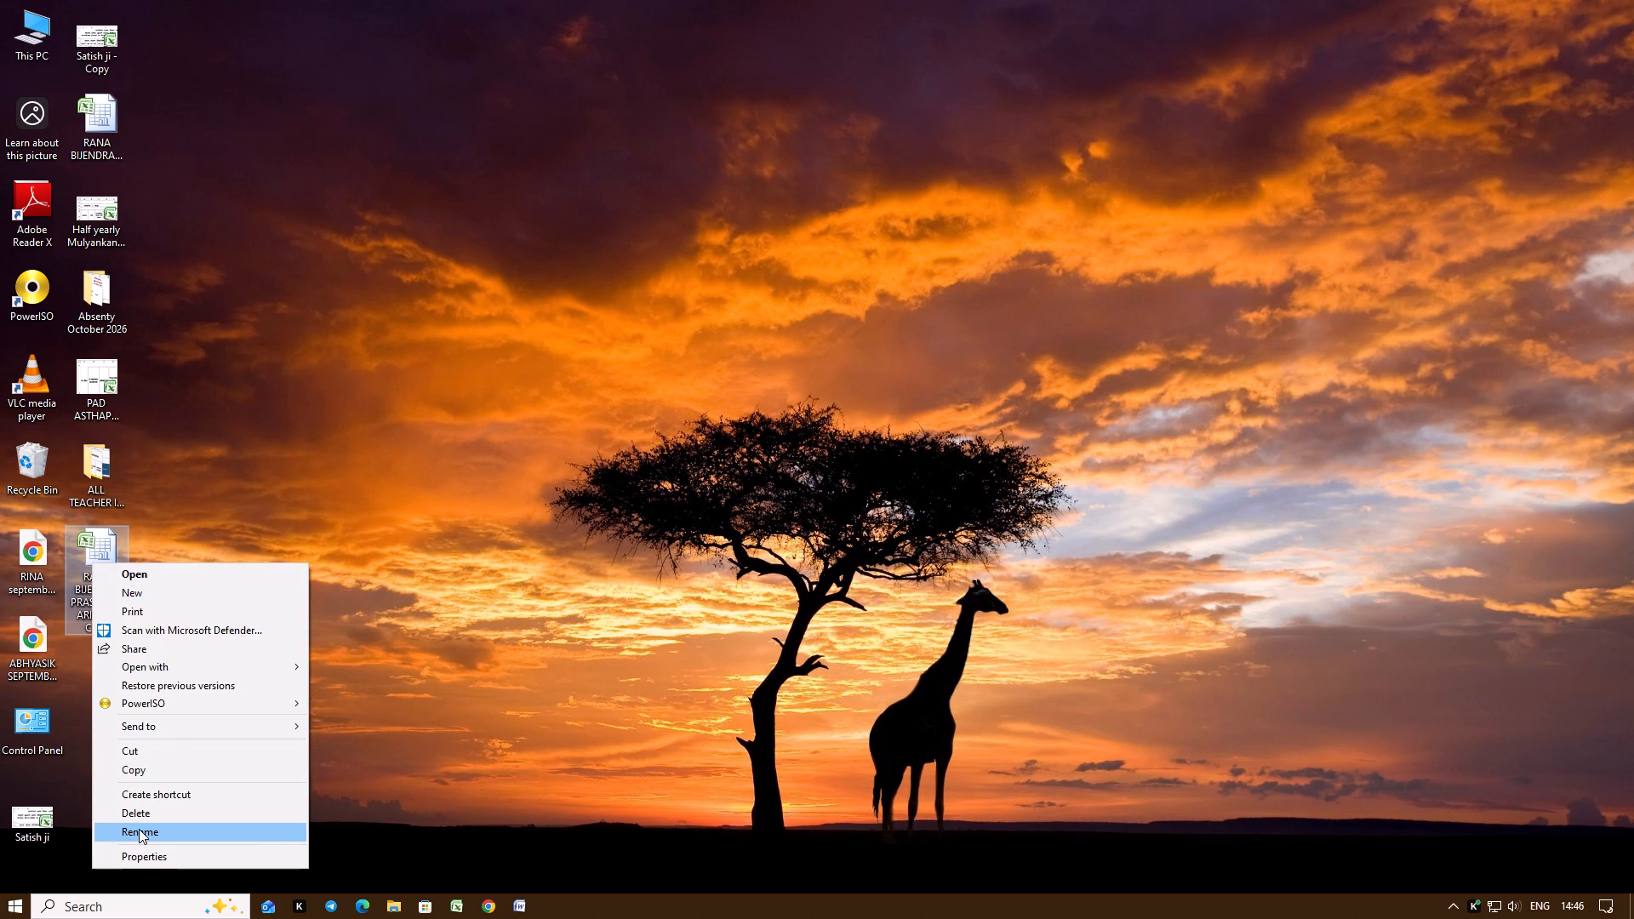
pyautogui.click(139, 829)
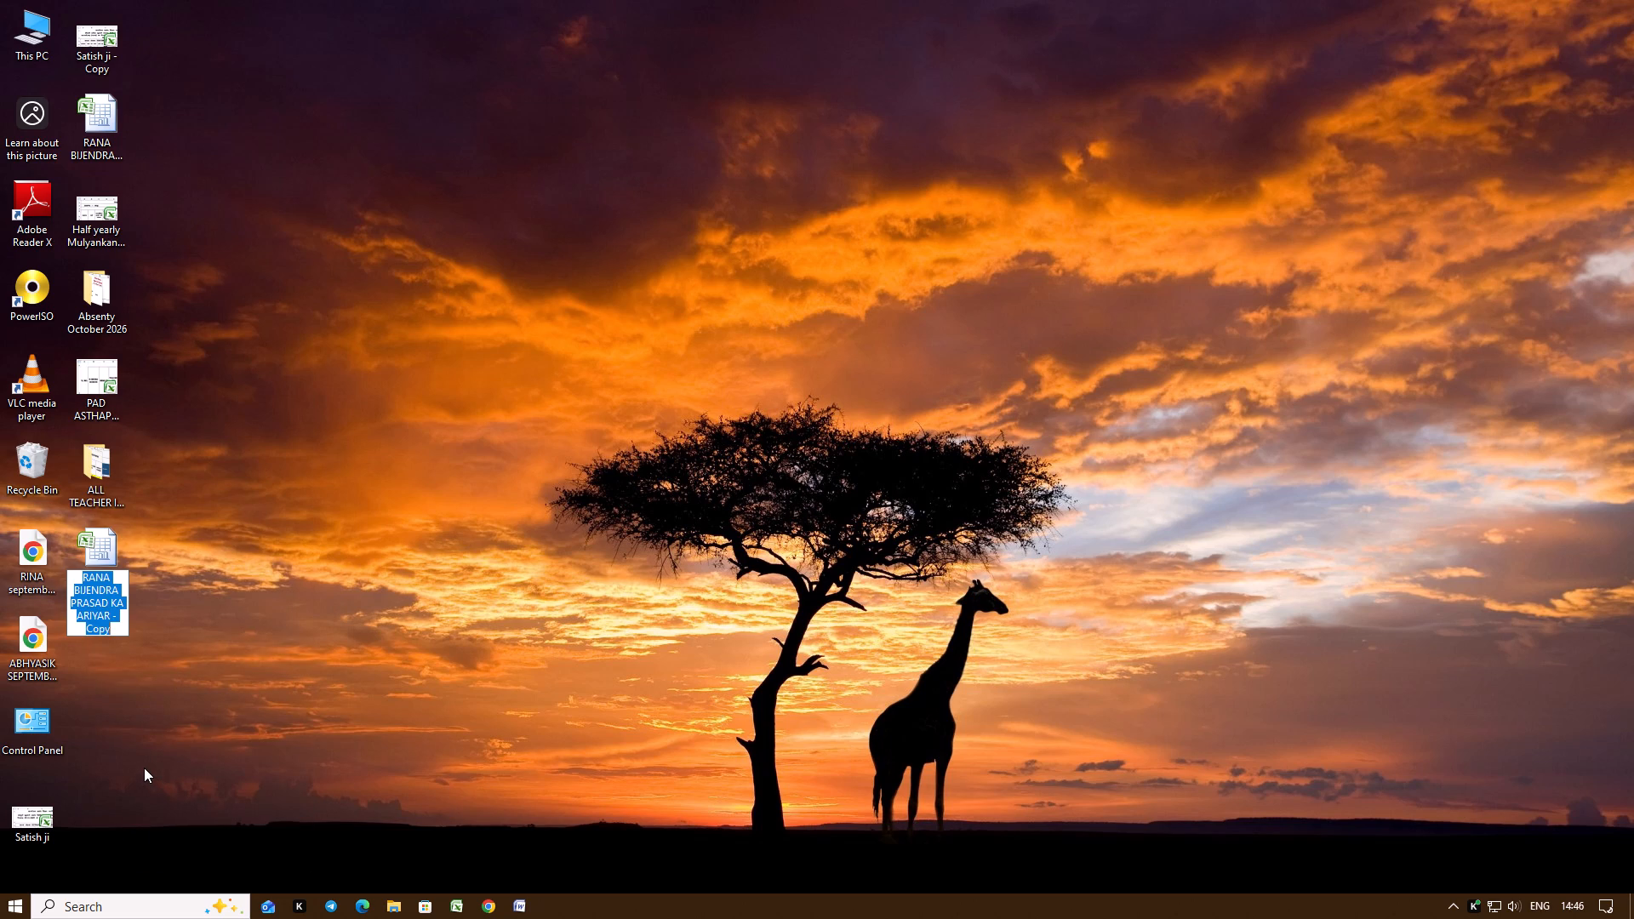
pyautogui.press('b')
pyautogui.write('LA')
pyautogui.write('NK')
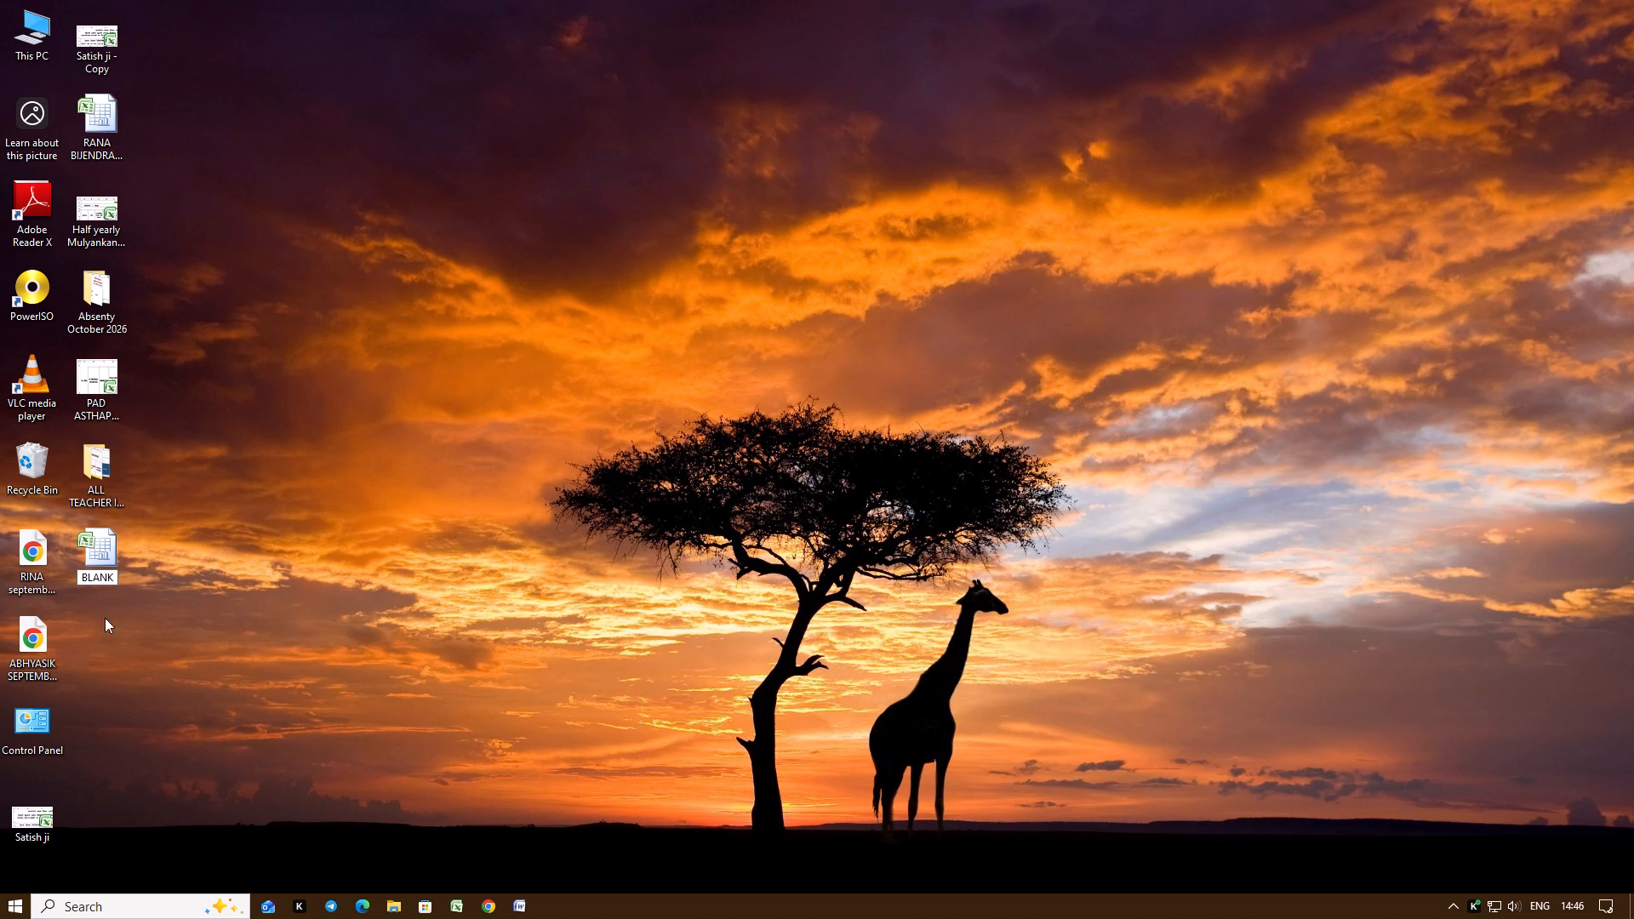
pyautogui.click(187, 530)
# Open the BLANK workbook from the desktop in Excel.
pyautogui.rightClick(103, 556)
pyautogui.rightClick(103, 556)
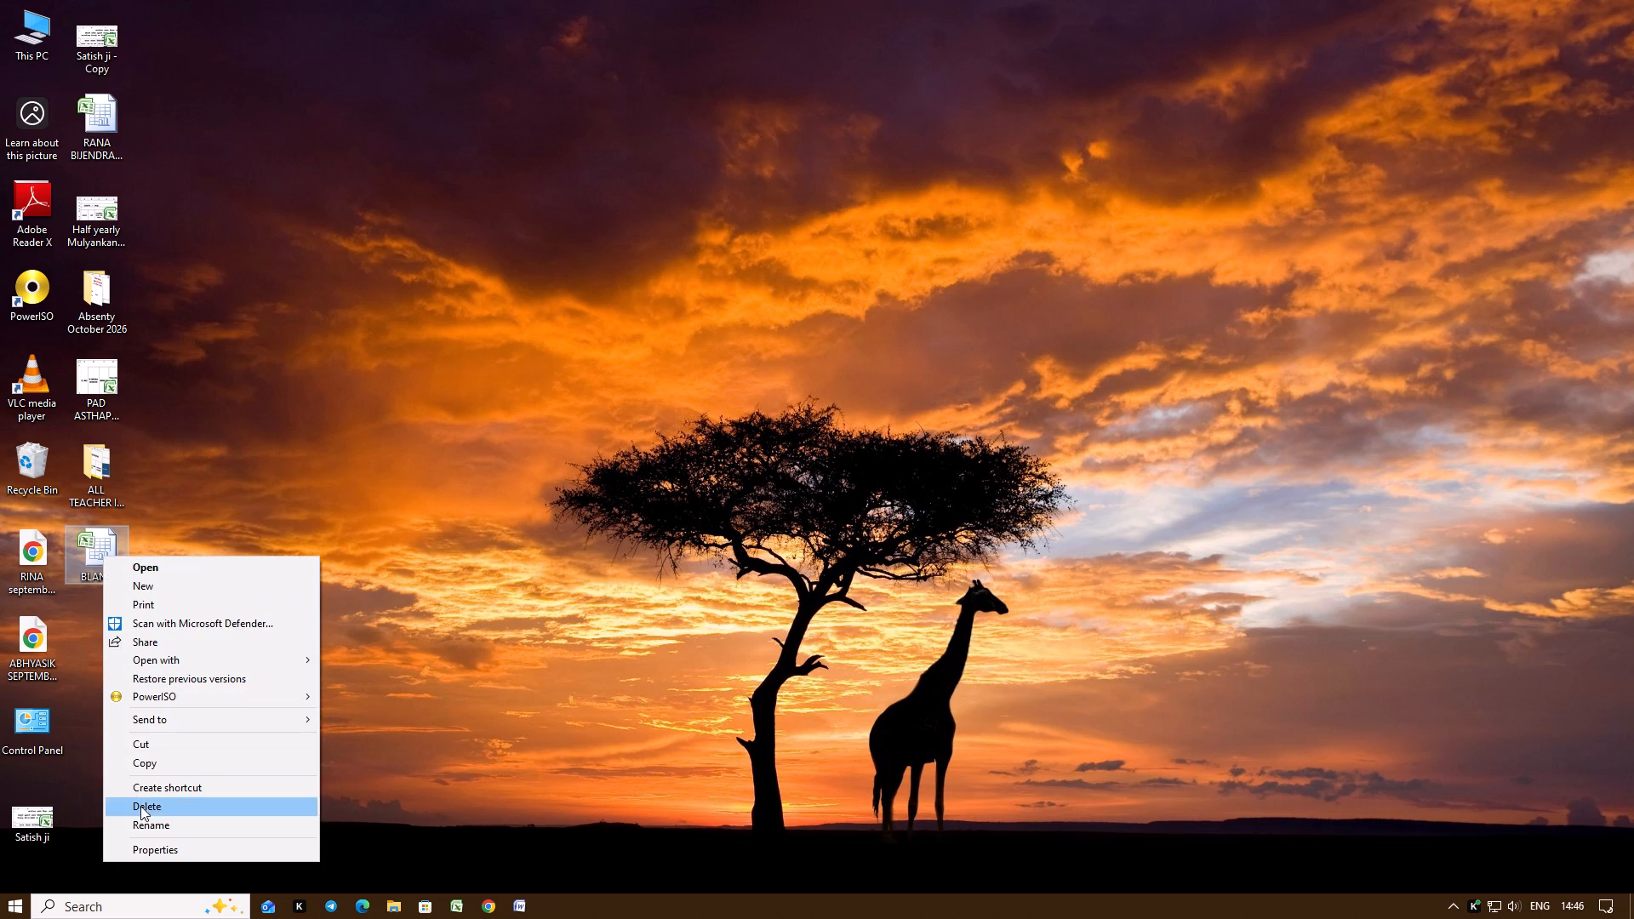
pyautogui.click(147, 562)
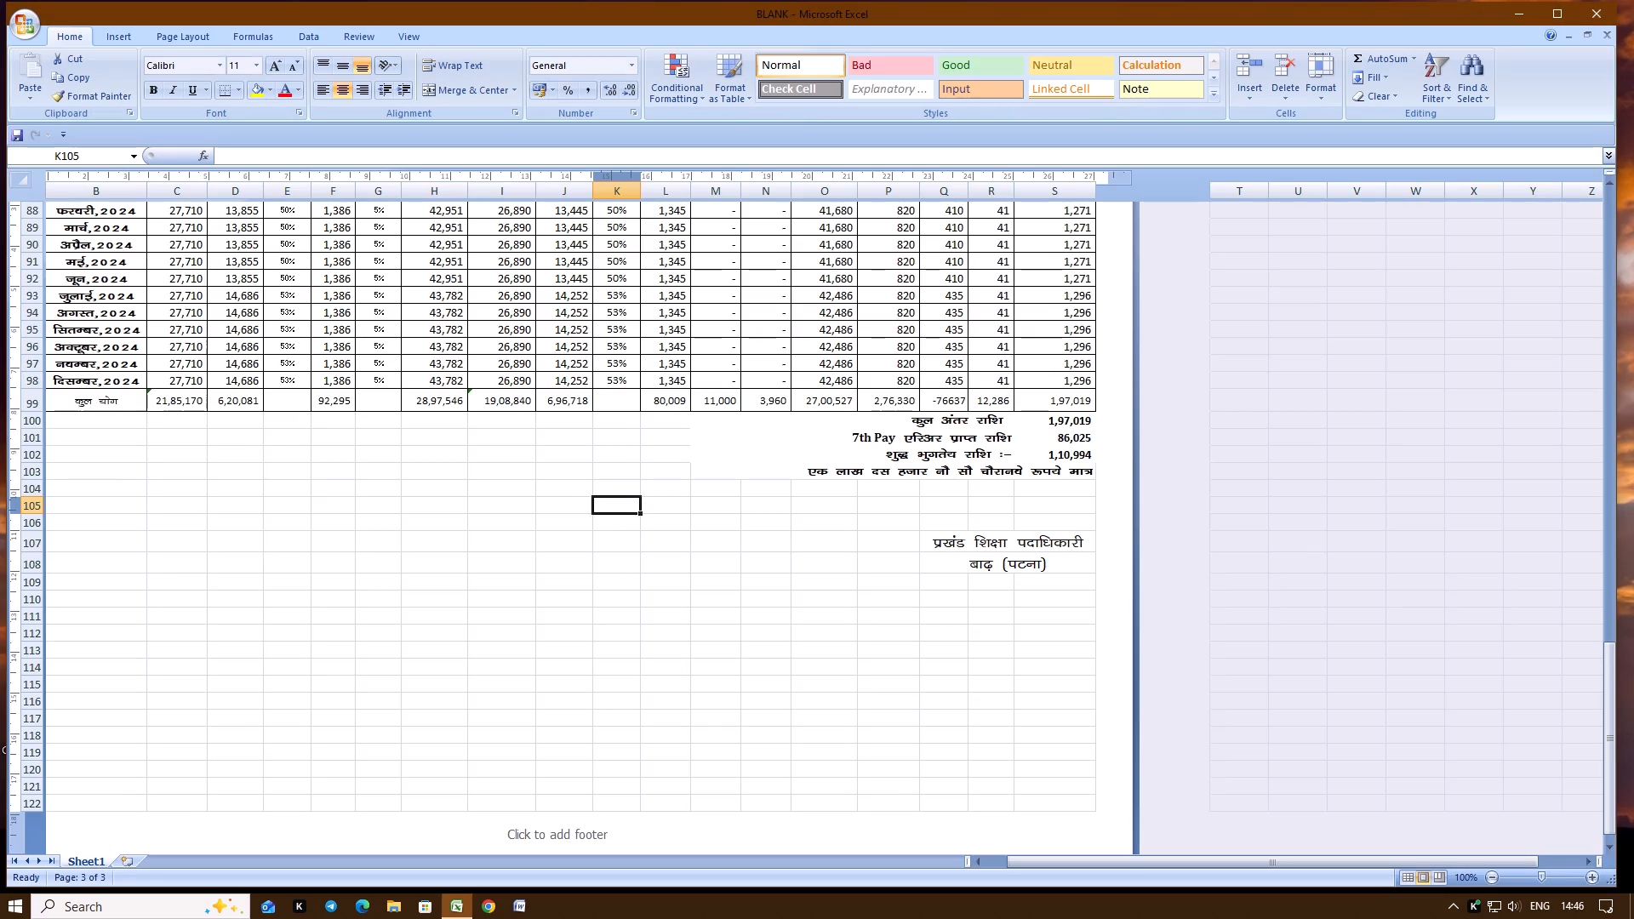
# Delete rows 1 to 209 of Sheet1, removing the whole salary arrears table.
pyautogui.scroll(-1, 364, 779)
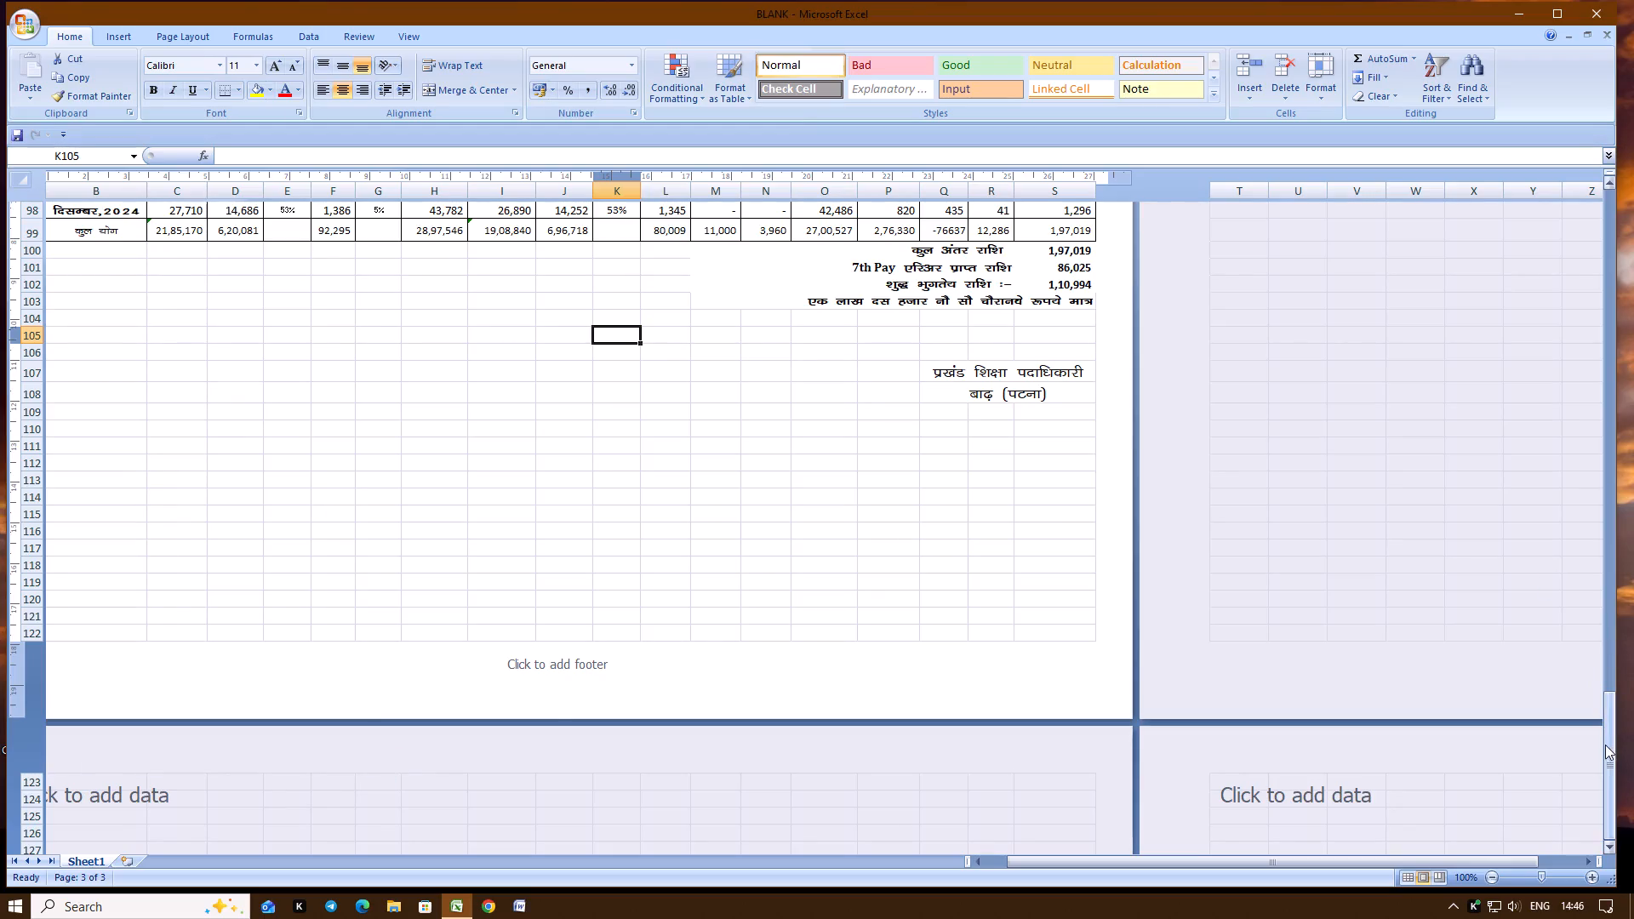
pyautogui.moveTo(1608, 741); pyautogui.dragTo(1614, 184)
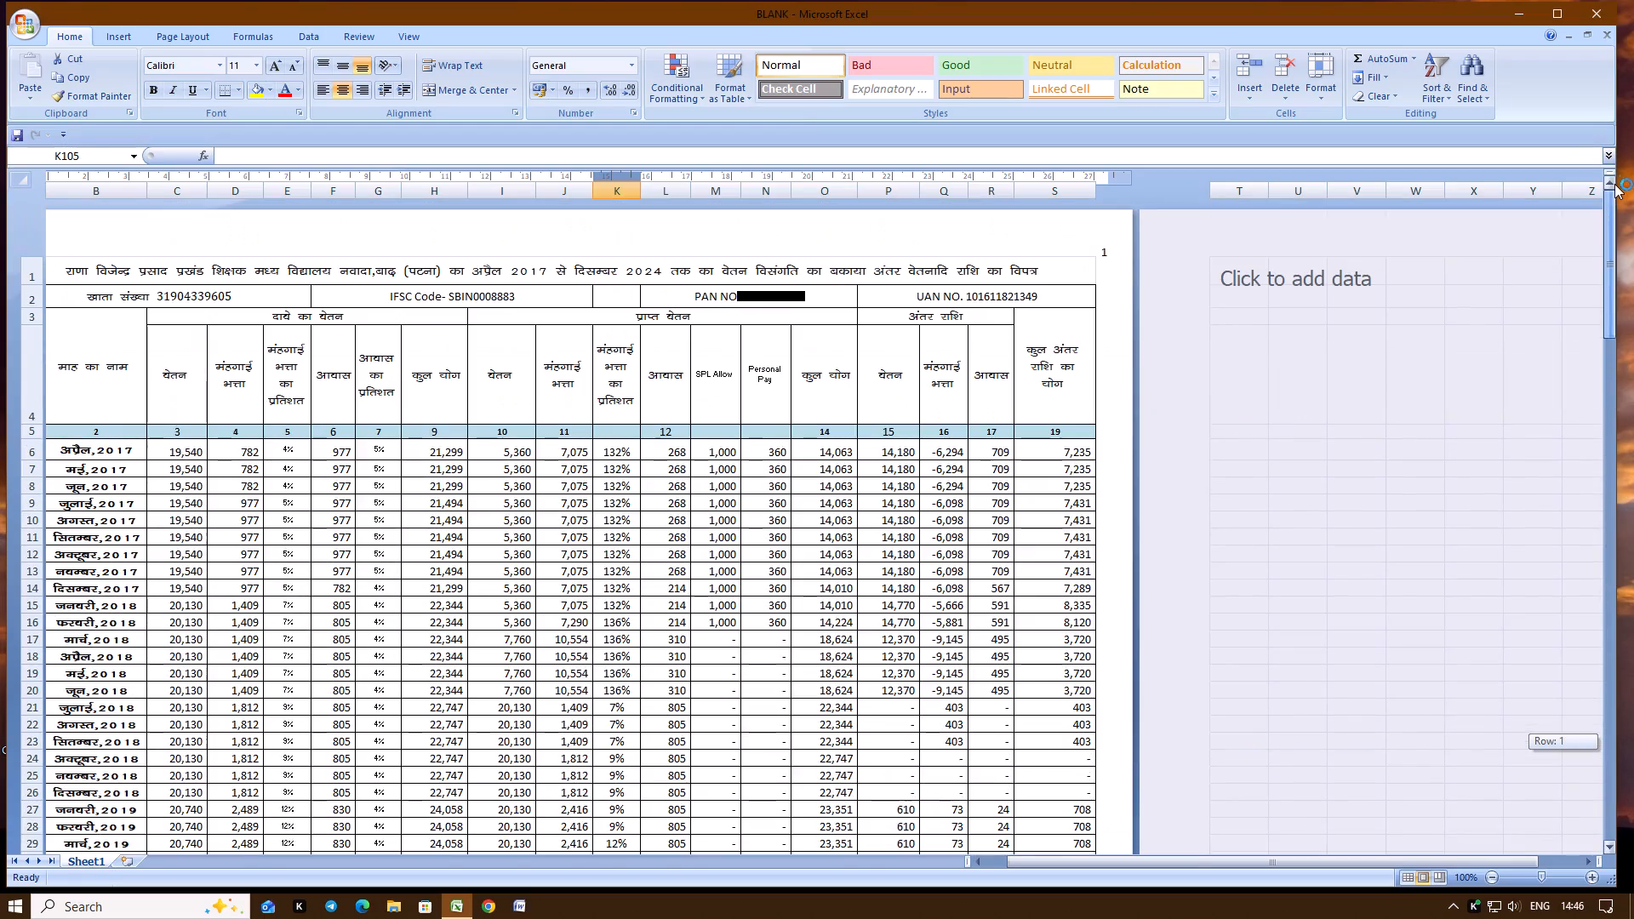
pyautogui.moveTo(1614, 184); pyautogui.dragTo(1611, 175)
pyautogui.moveTo(31, 269); pyautogui.dragTo(37, 346)
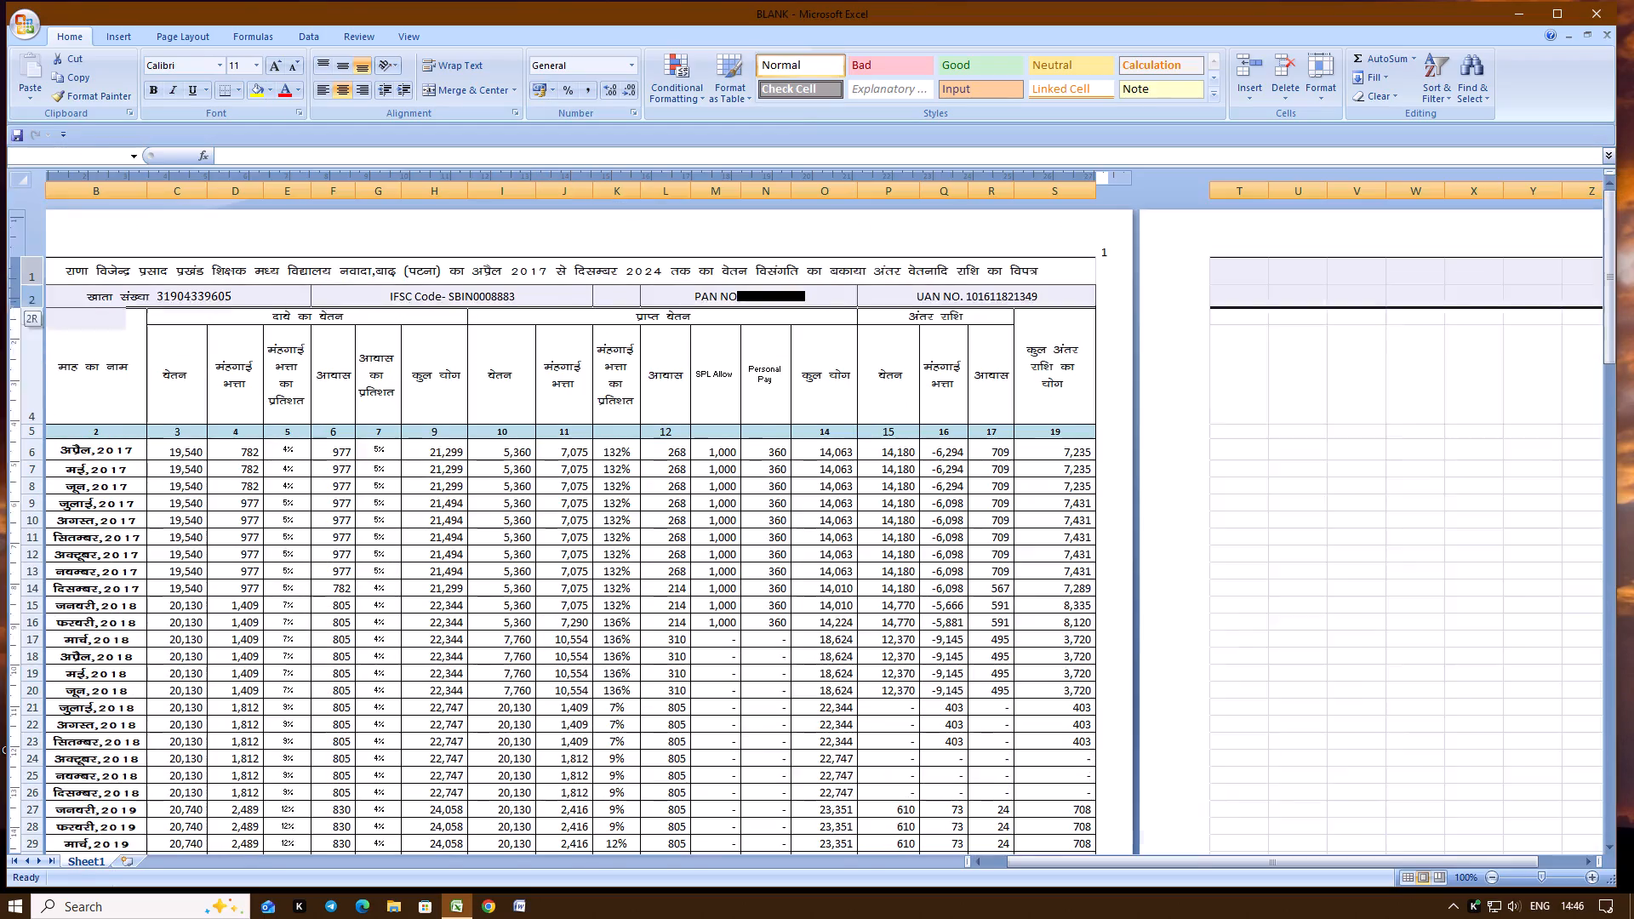
pyautogui.moveTo(37, 346); pyautogui.dragTo(1, 918)
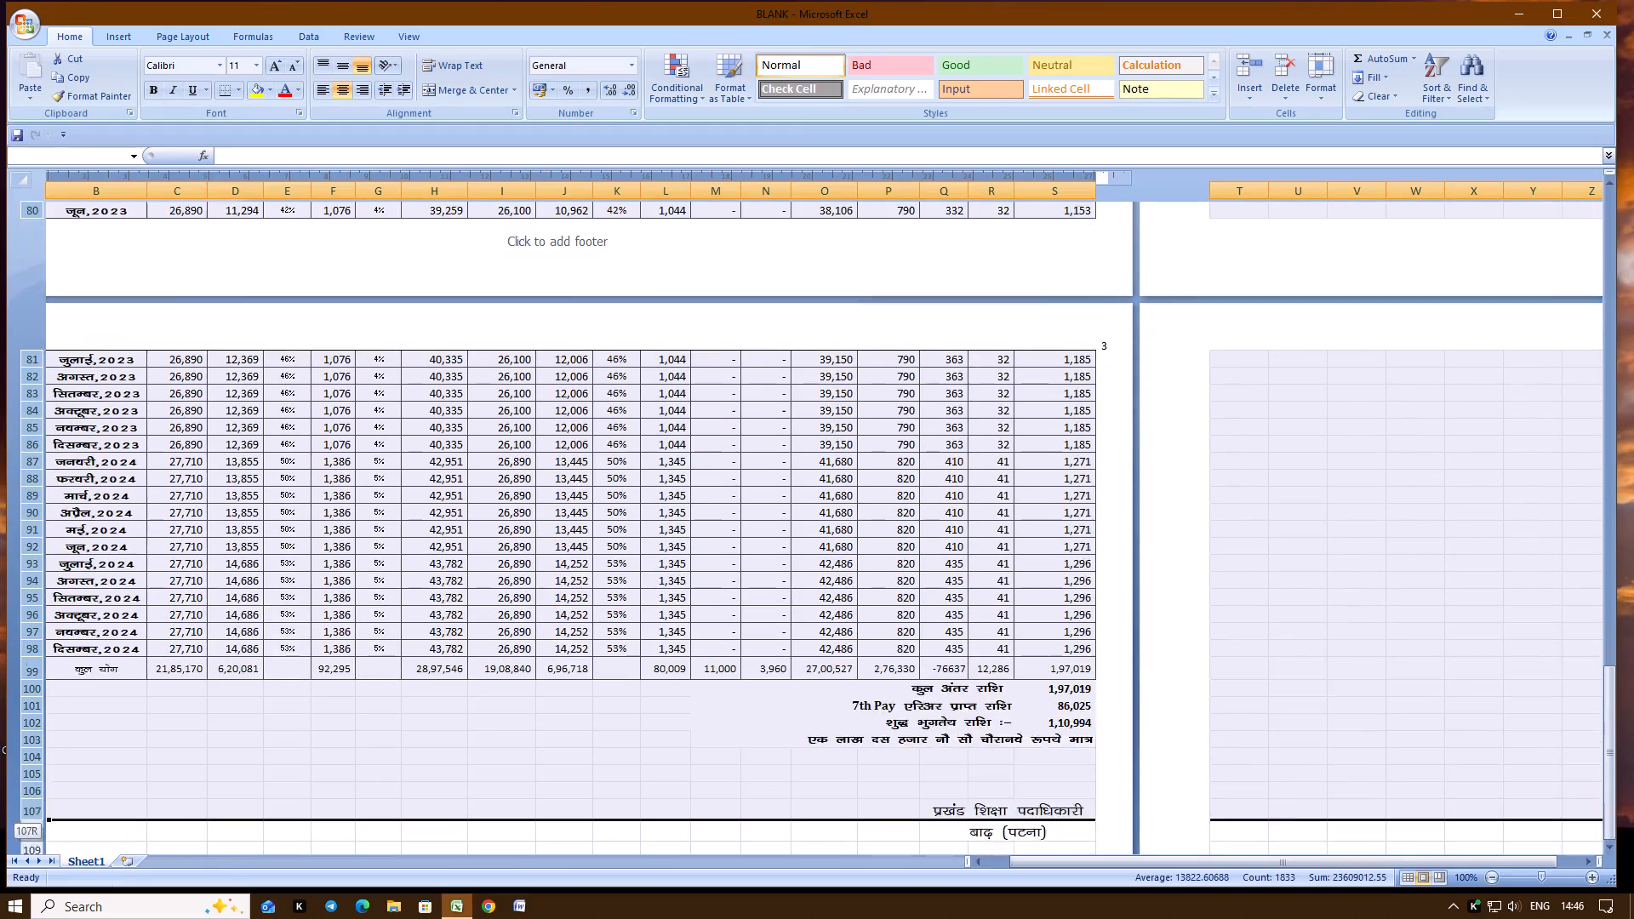
pyautogui.moveTo(1, 918); pyautogui.dragTo(3, 918)
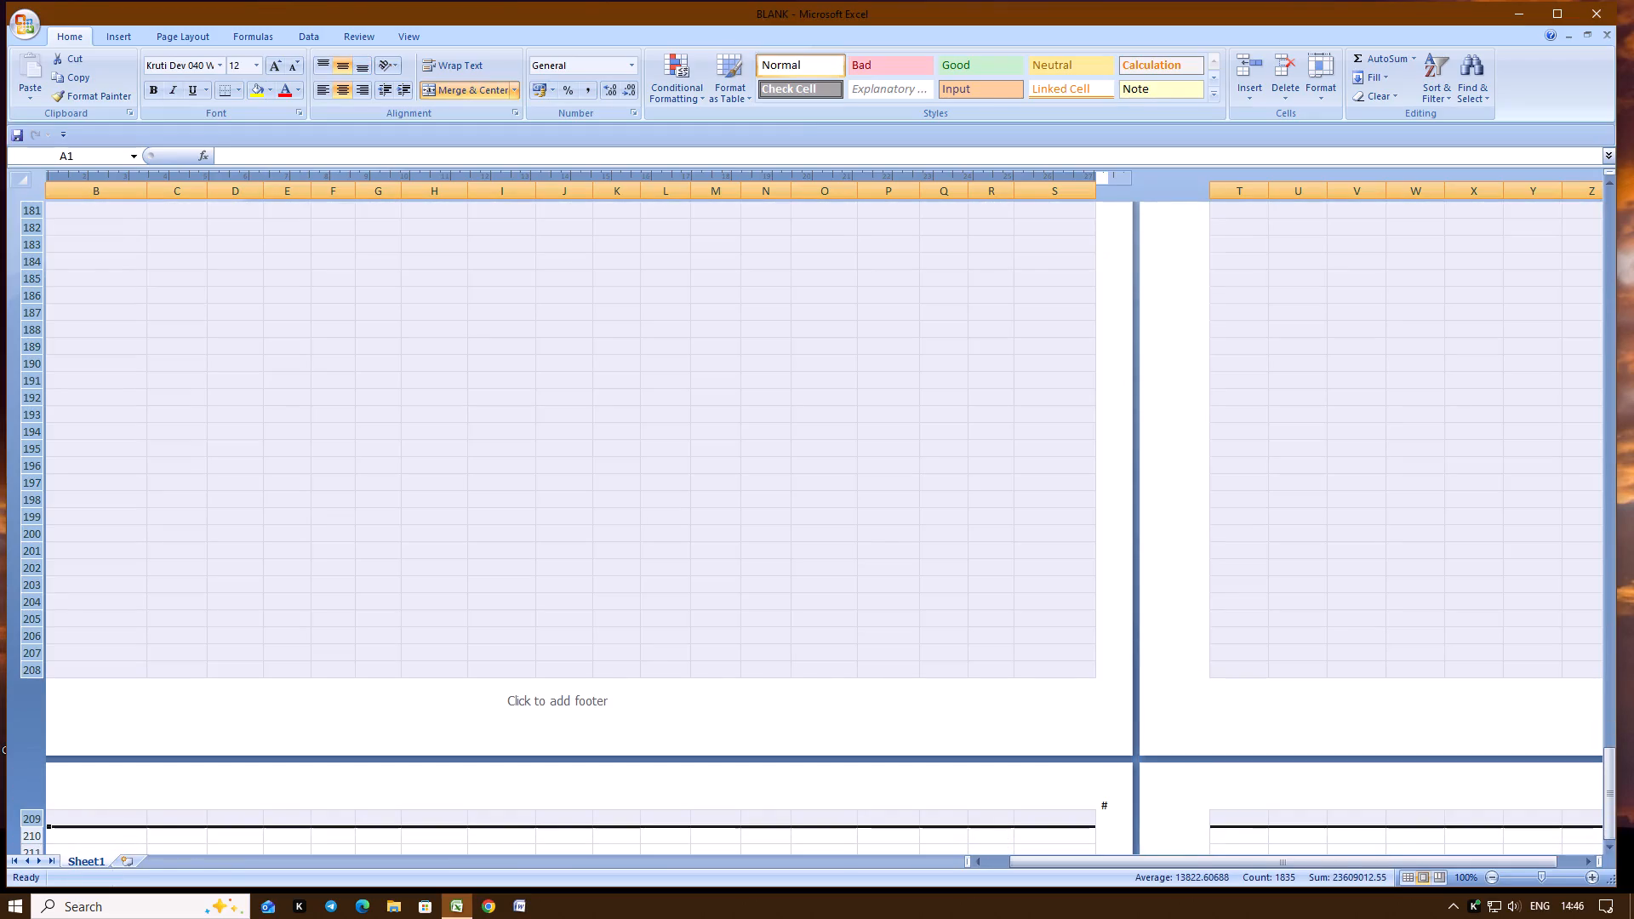
pyautogui.rightClick(422, 496)
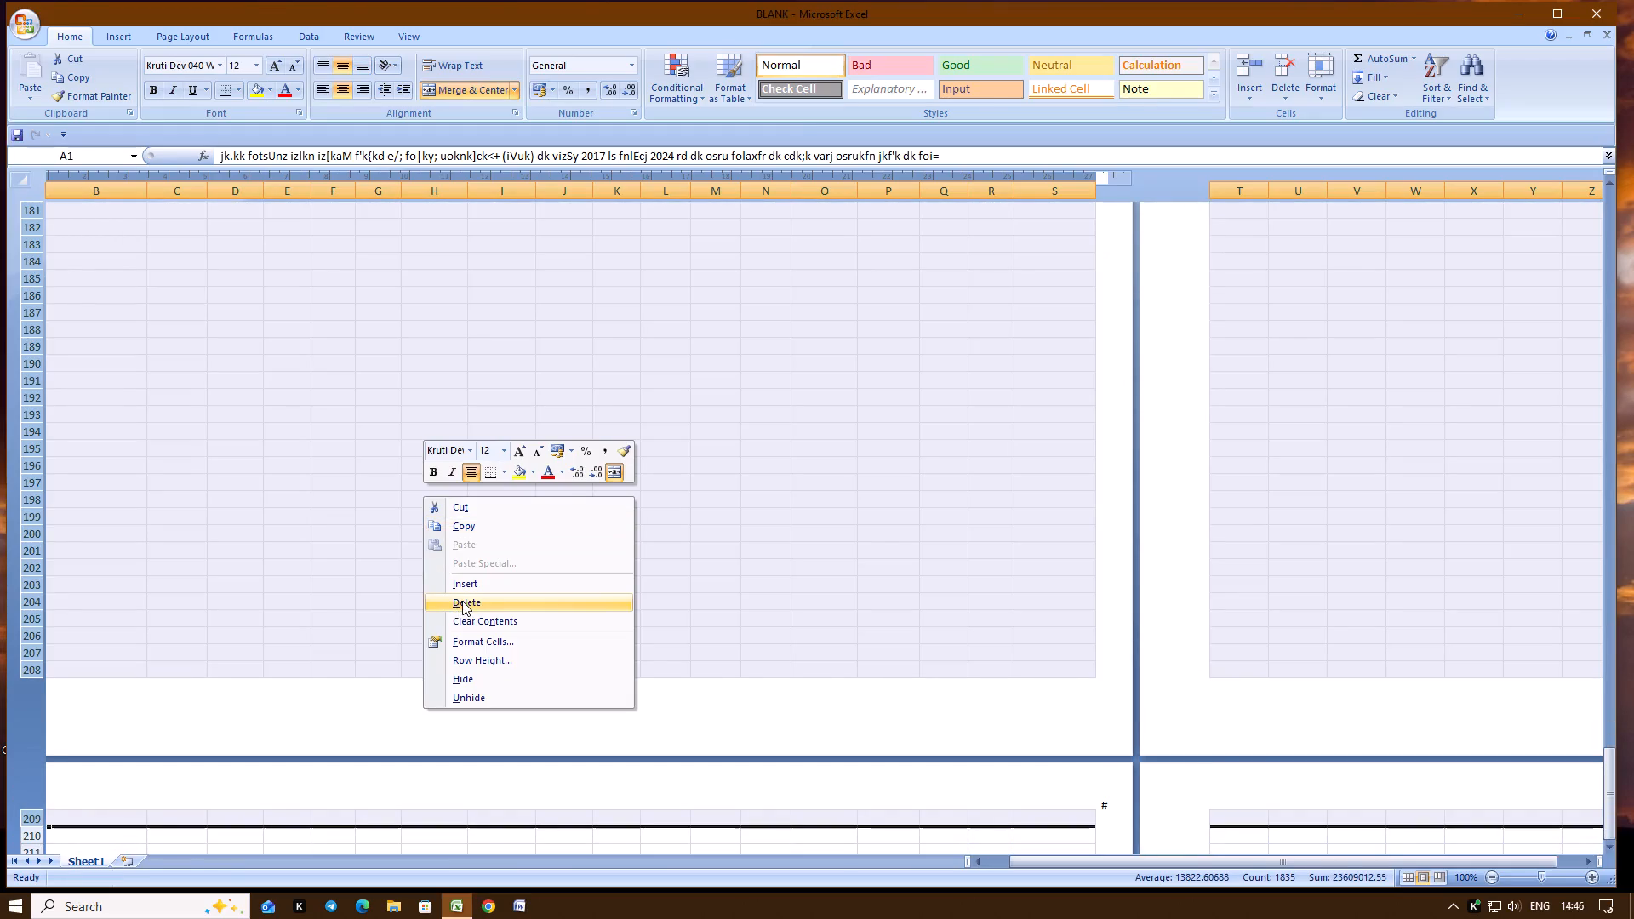
pyautogui.click(462, 601)
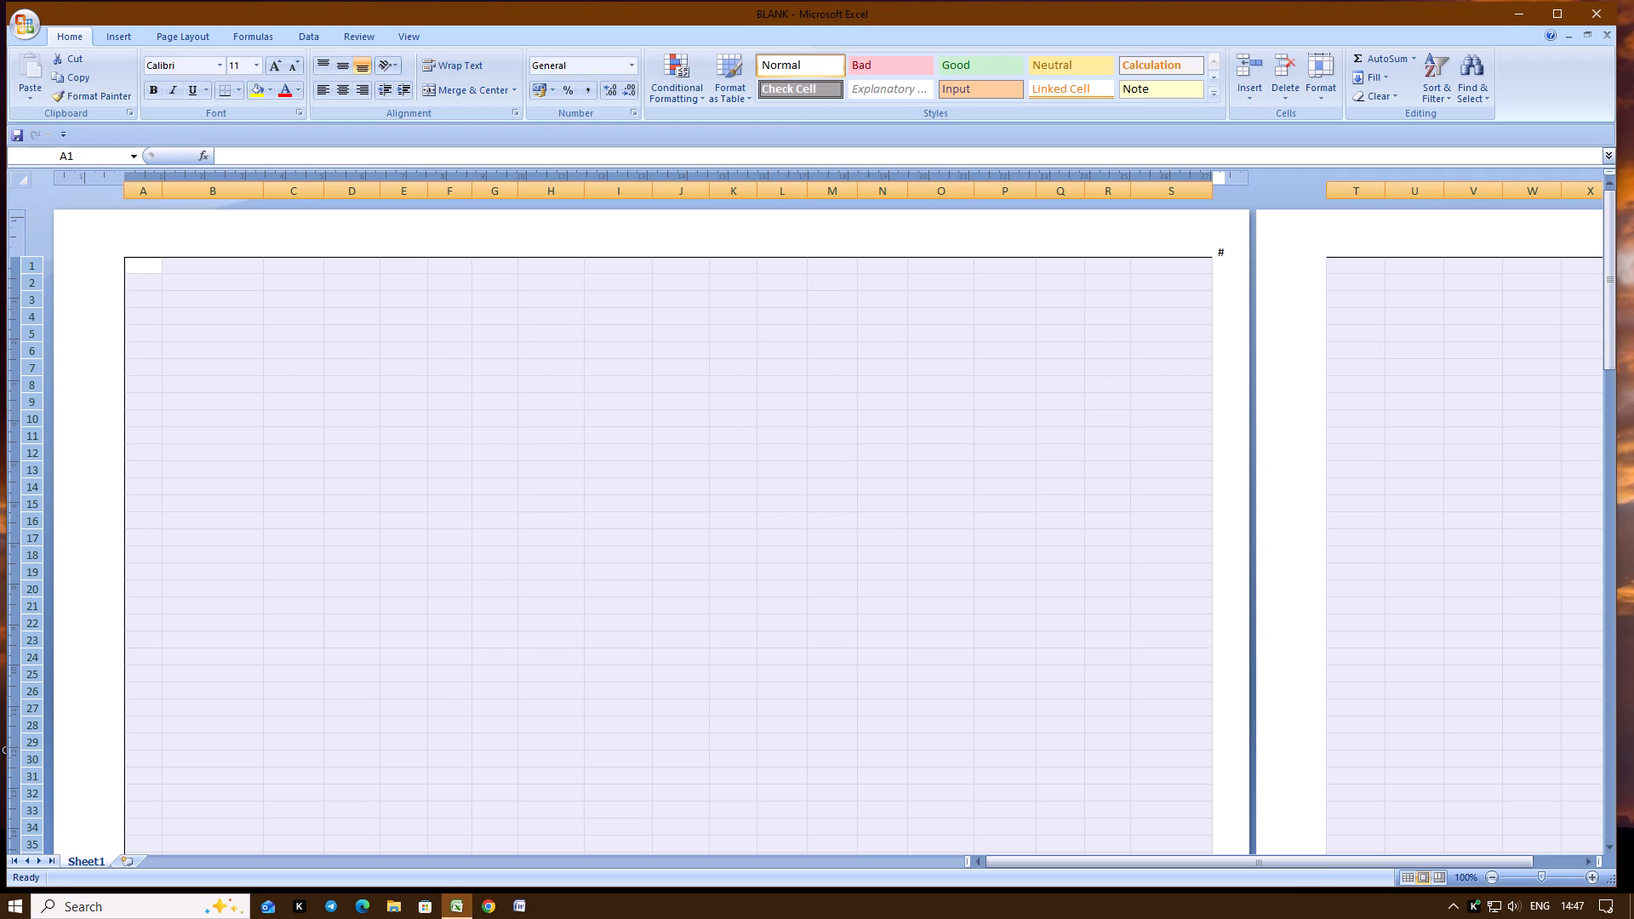
pyautogui.click(575, 465)
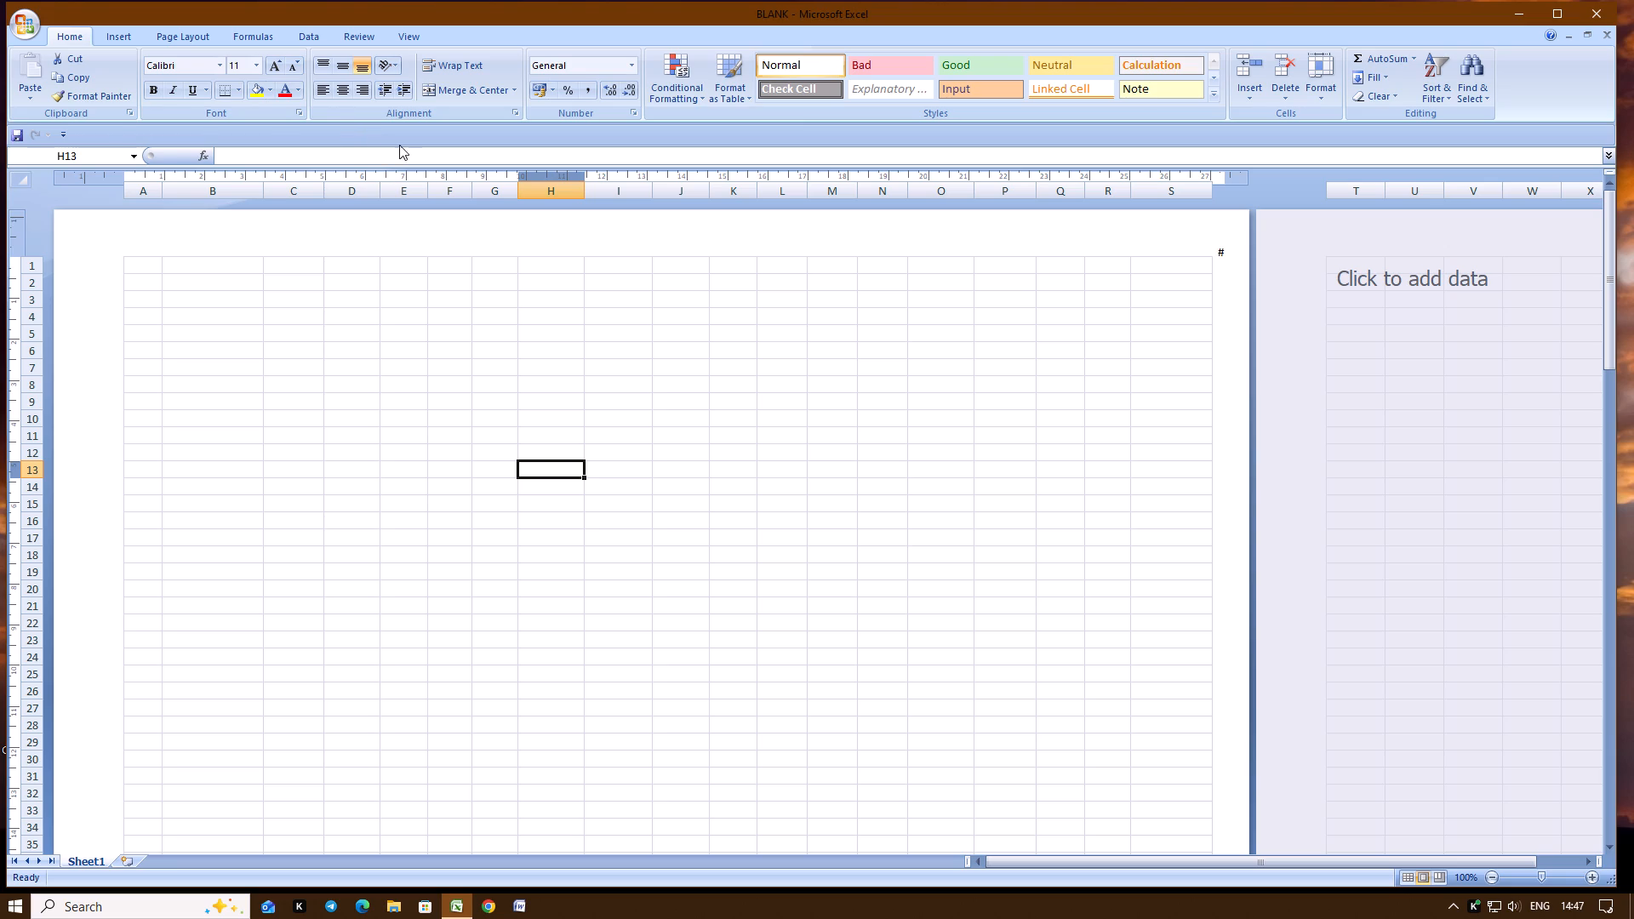
# Save the BLANK workbook.
pyautogui.click(404, 426)
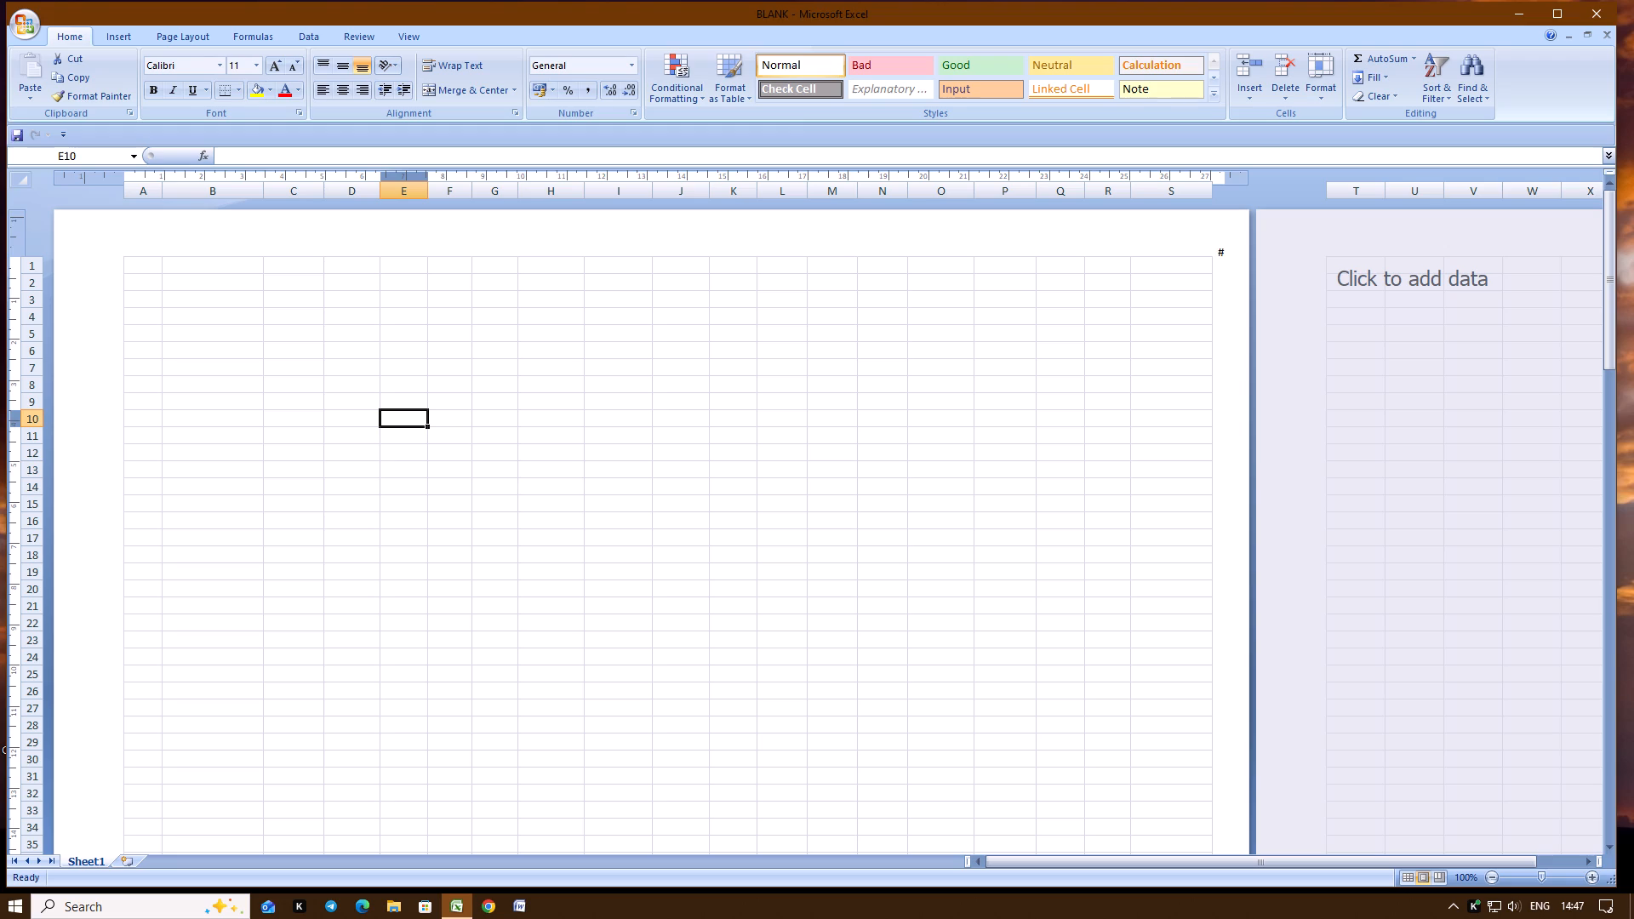
pyautogui.hotkey('ctrl', 's')
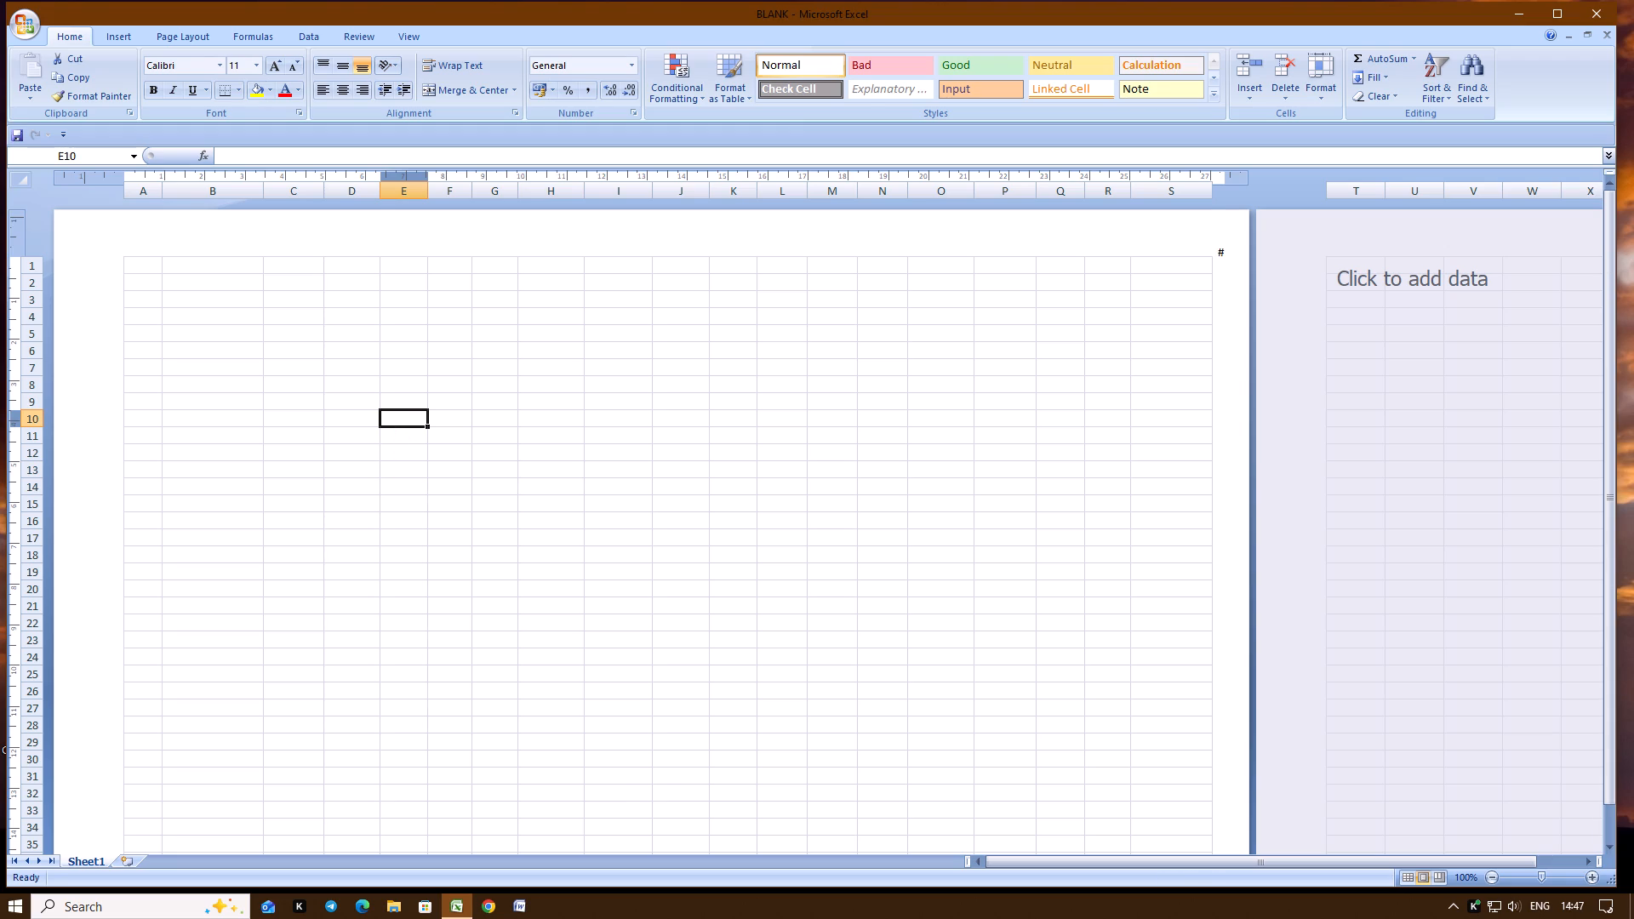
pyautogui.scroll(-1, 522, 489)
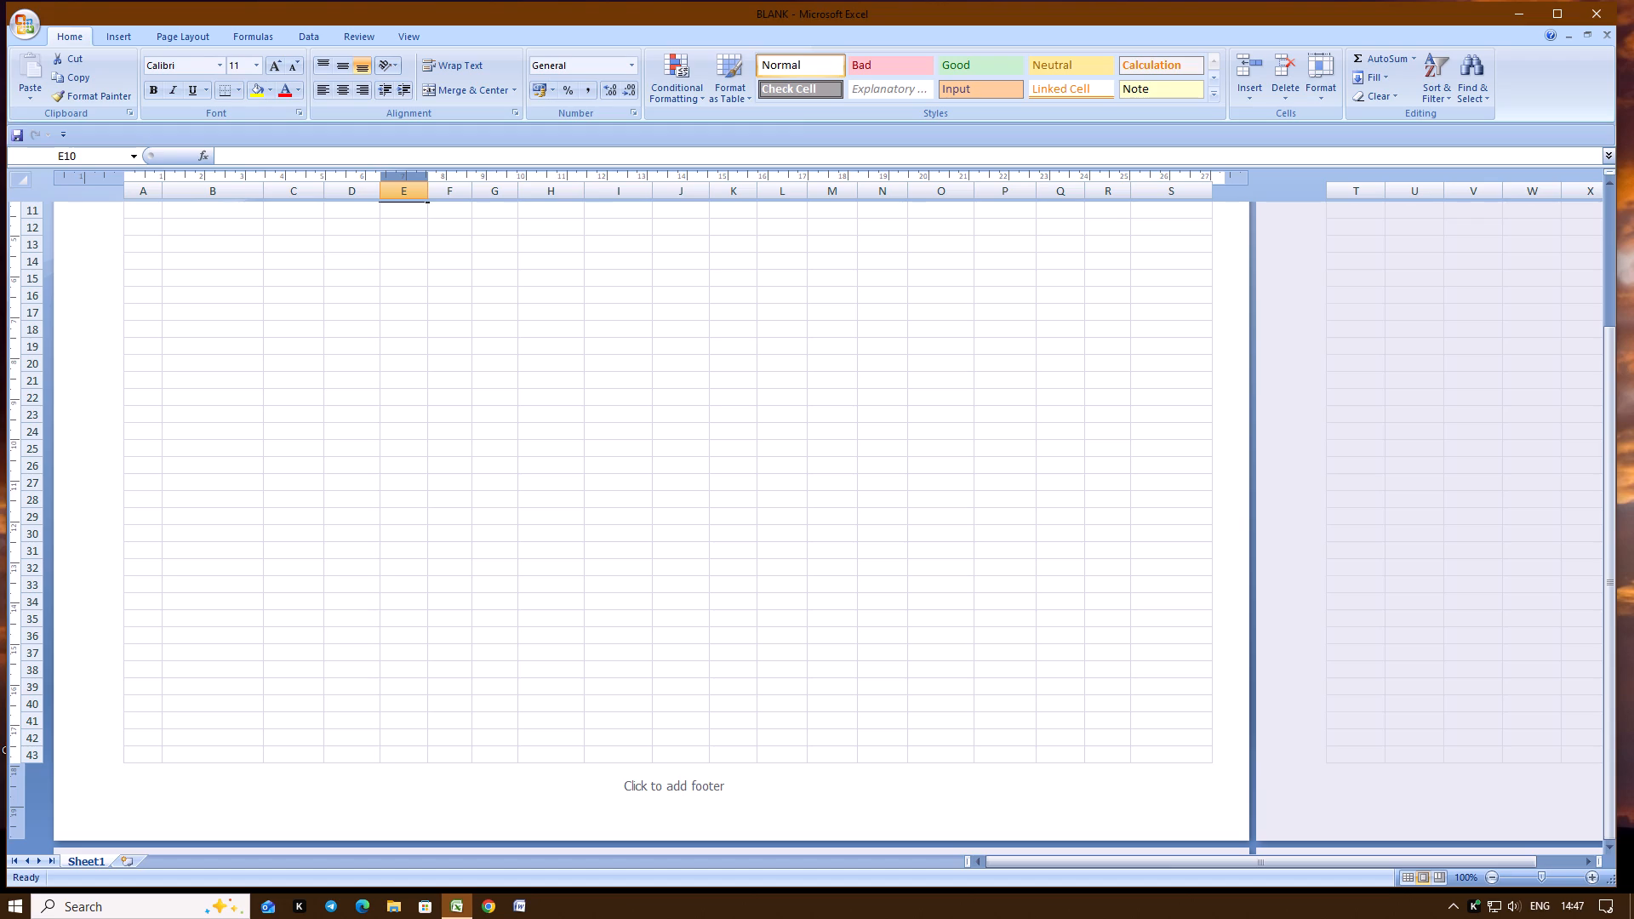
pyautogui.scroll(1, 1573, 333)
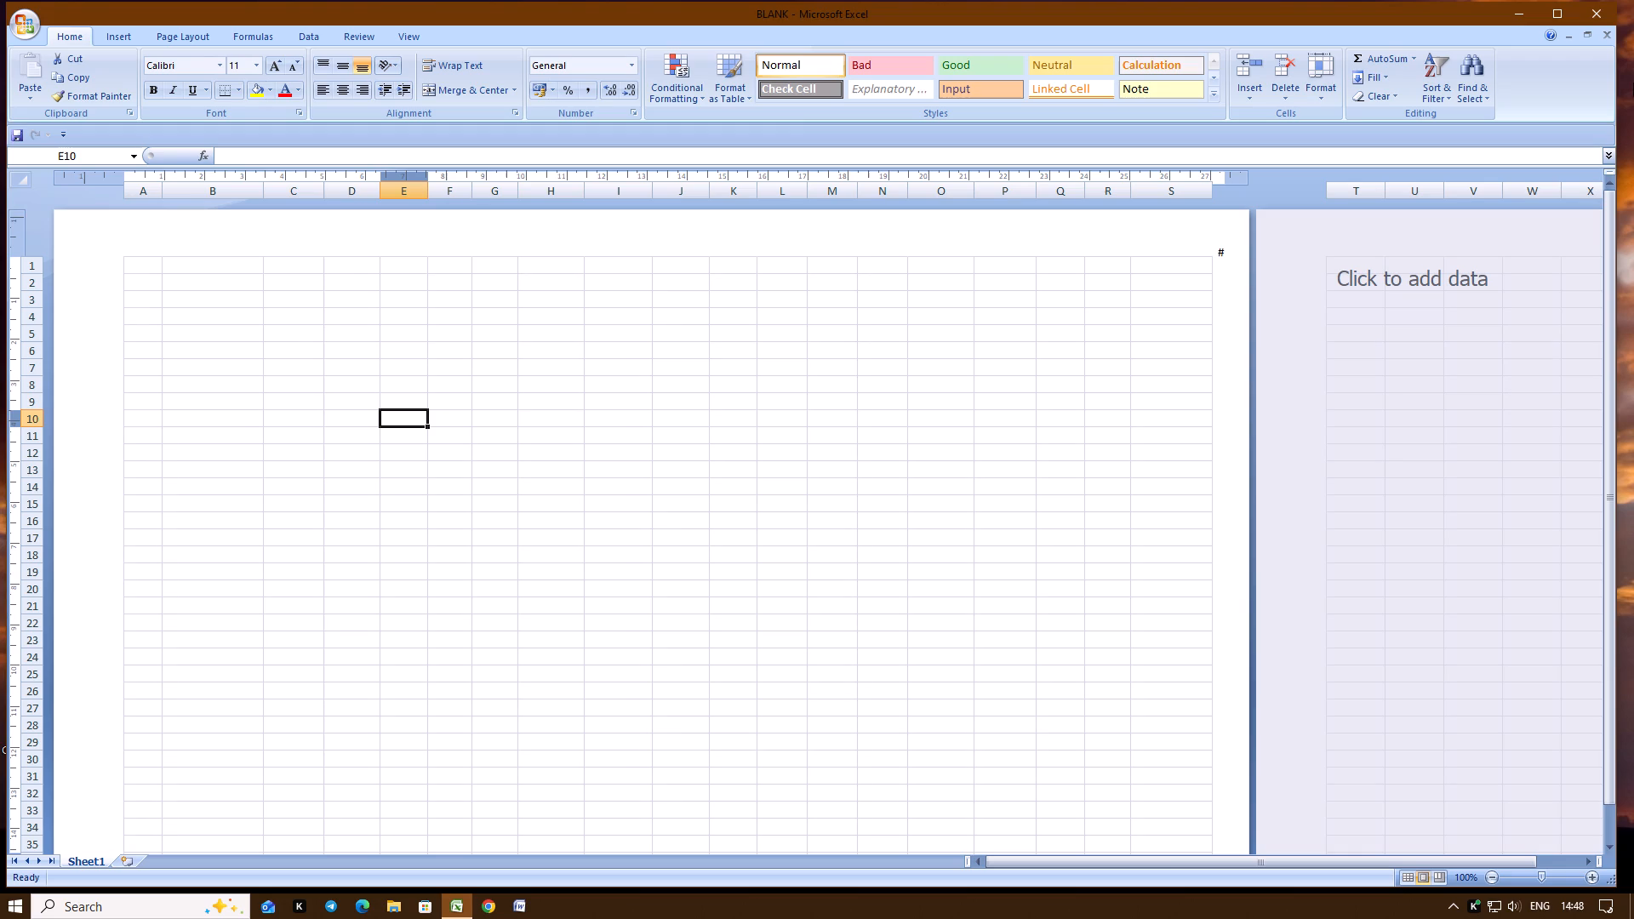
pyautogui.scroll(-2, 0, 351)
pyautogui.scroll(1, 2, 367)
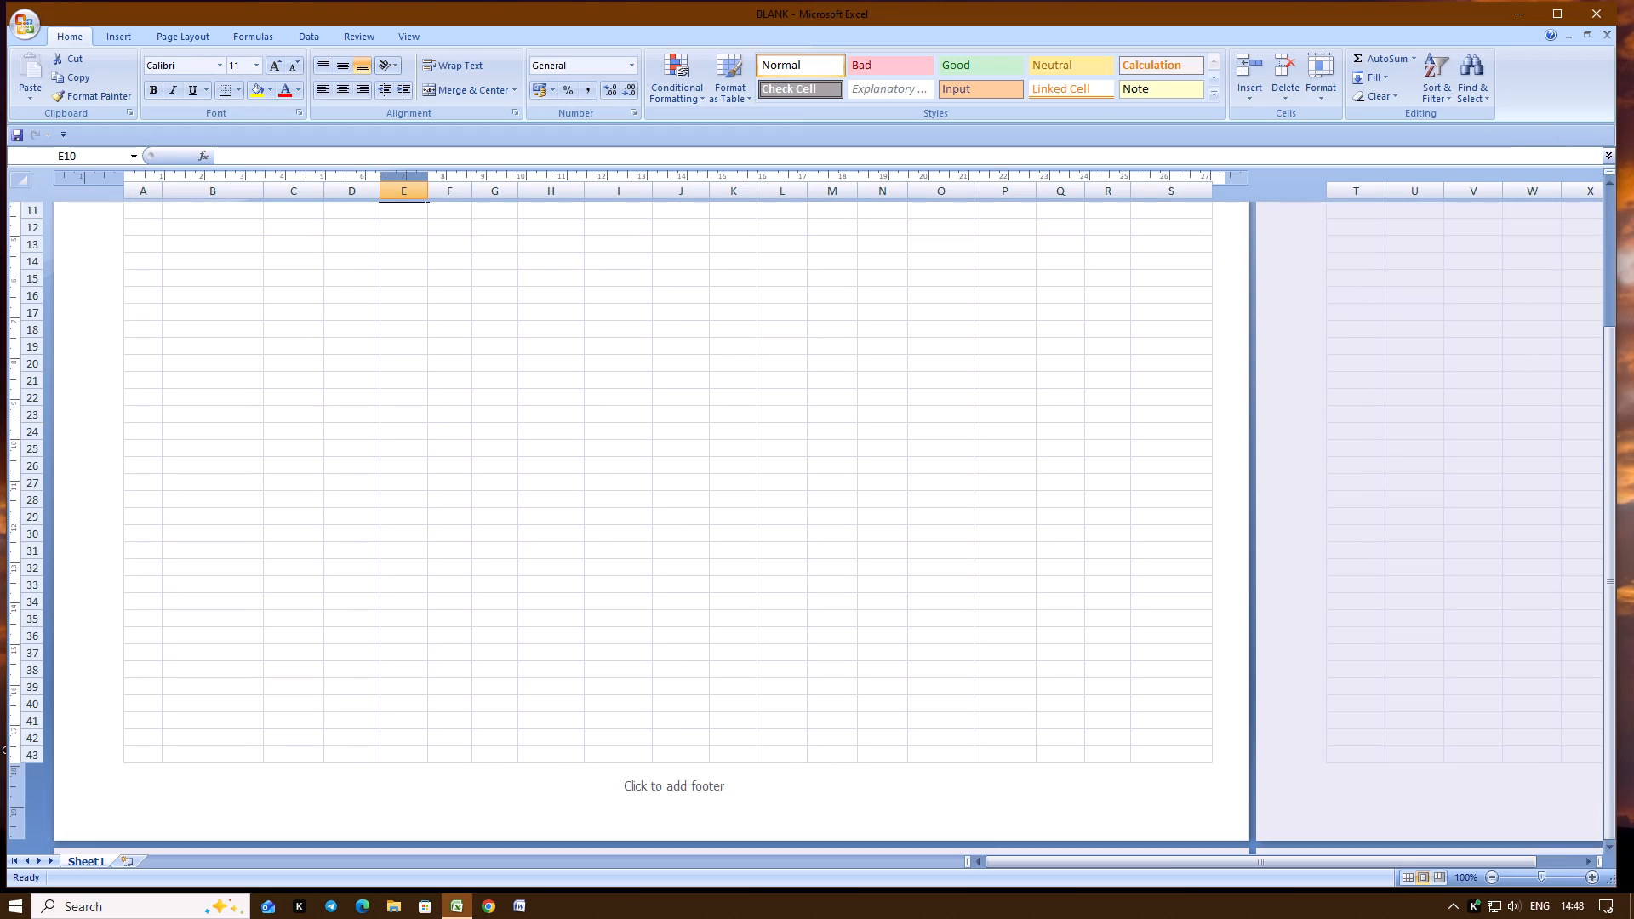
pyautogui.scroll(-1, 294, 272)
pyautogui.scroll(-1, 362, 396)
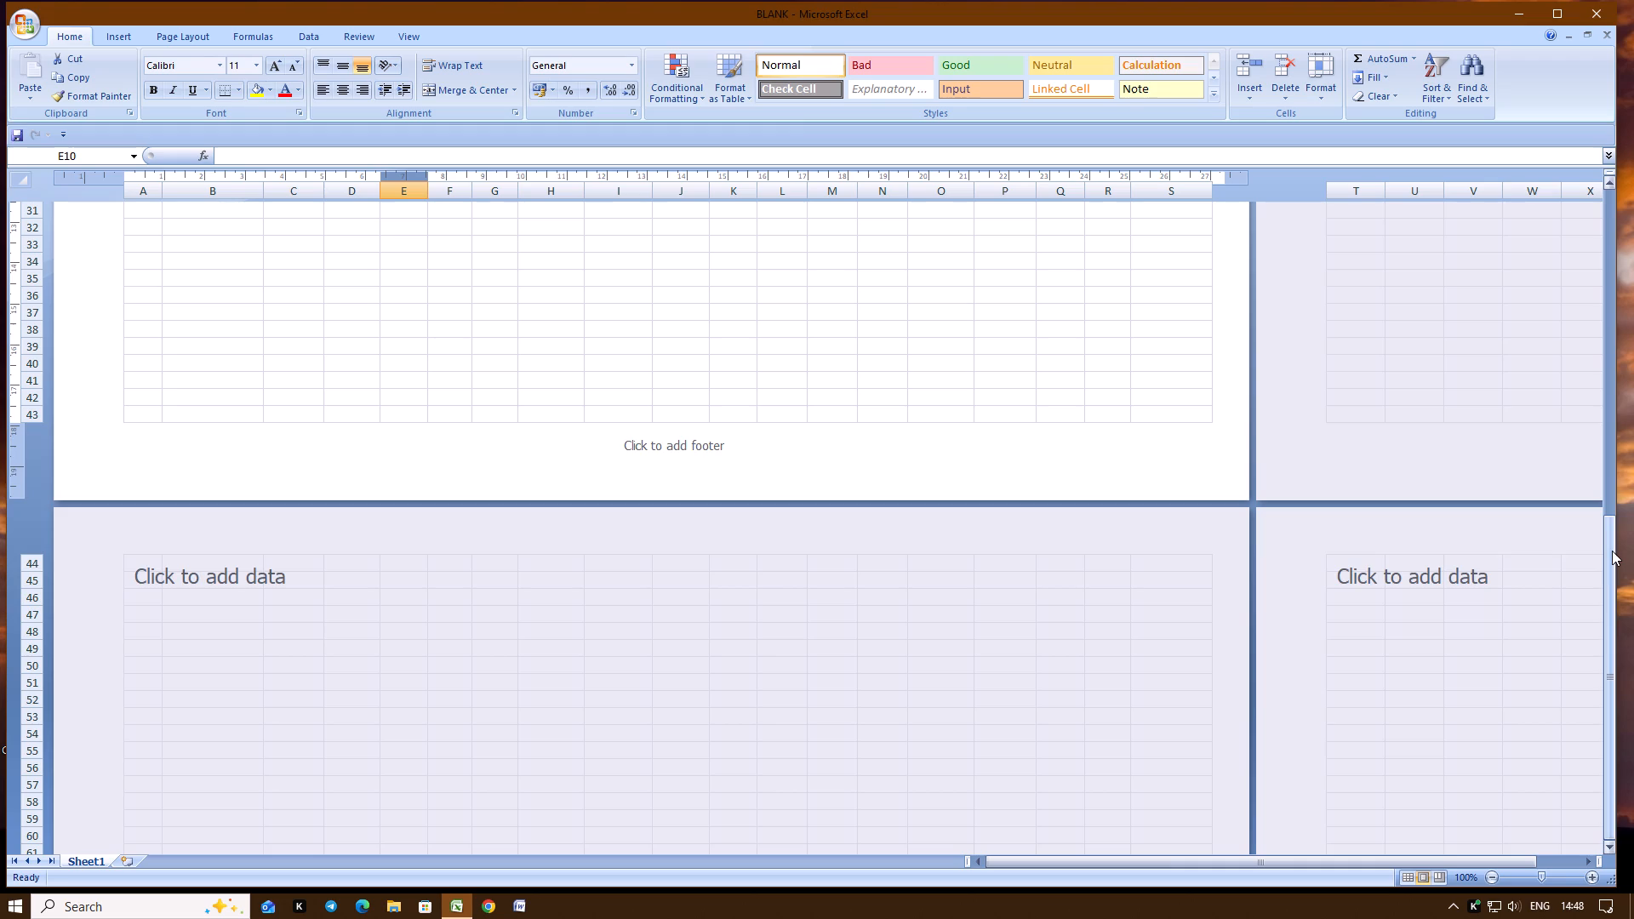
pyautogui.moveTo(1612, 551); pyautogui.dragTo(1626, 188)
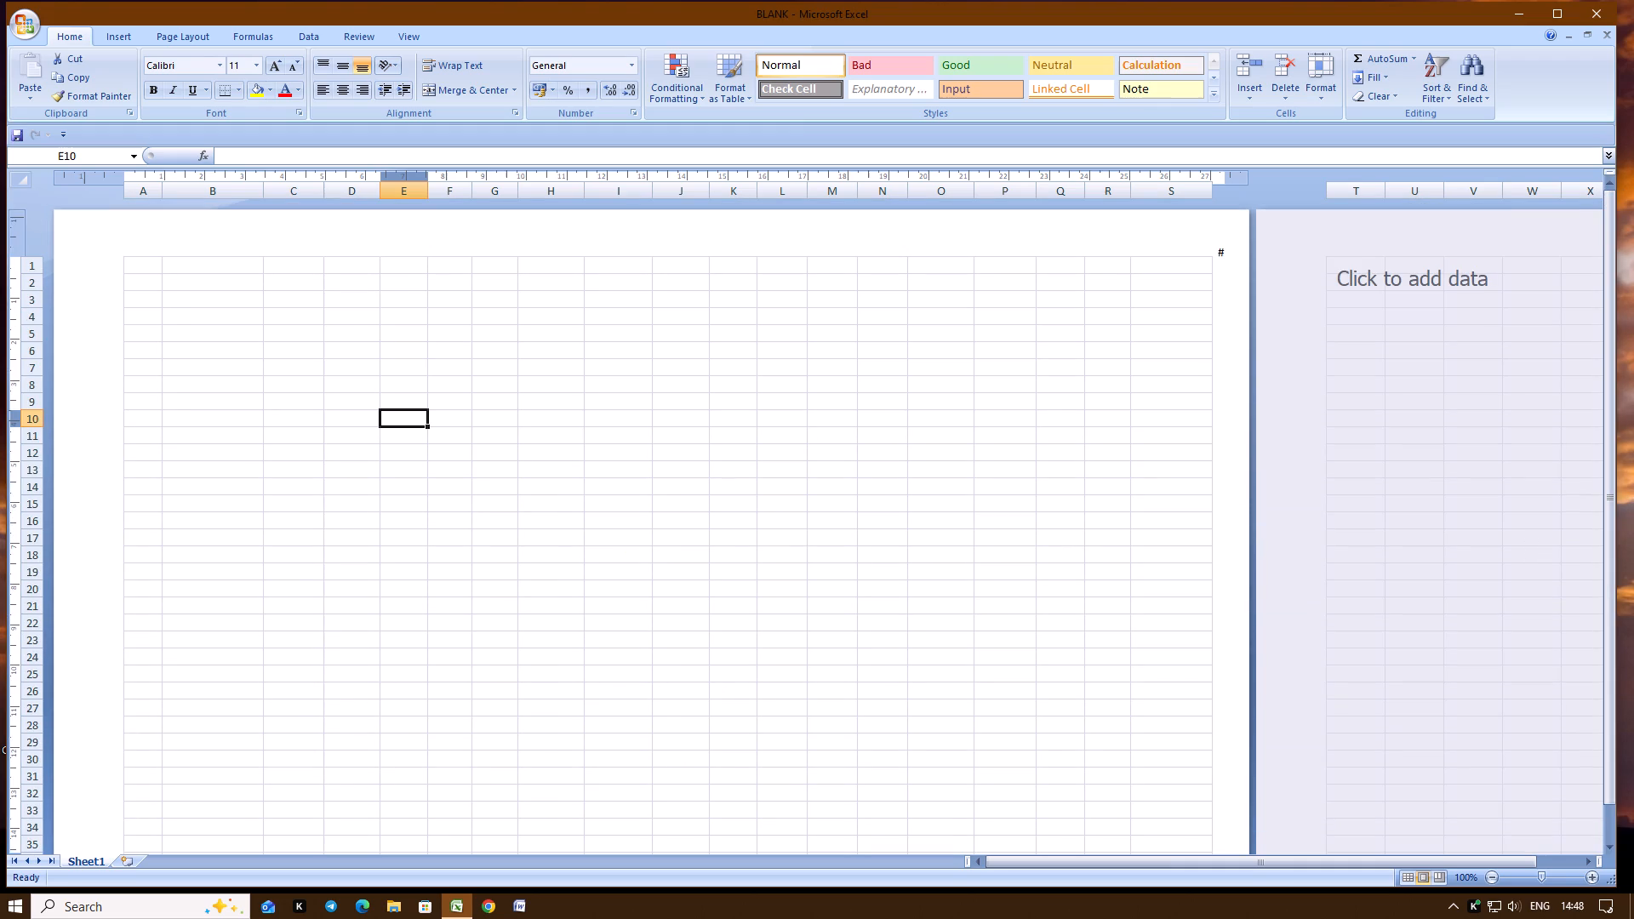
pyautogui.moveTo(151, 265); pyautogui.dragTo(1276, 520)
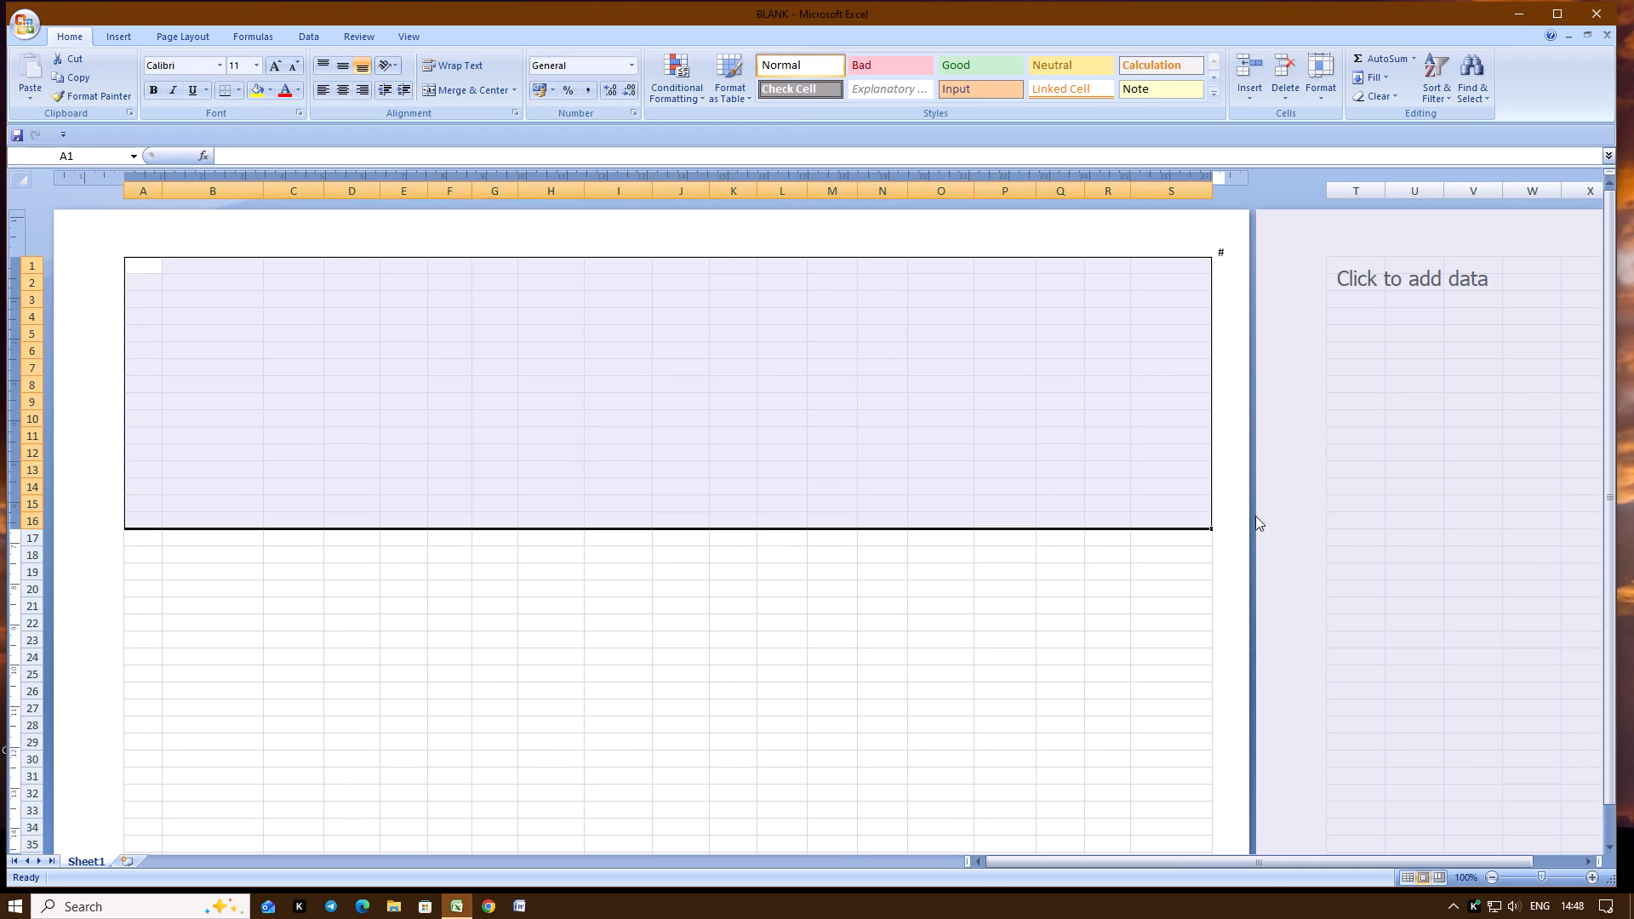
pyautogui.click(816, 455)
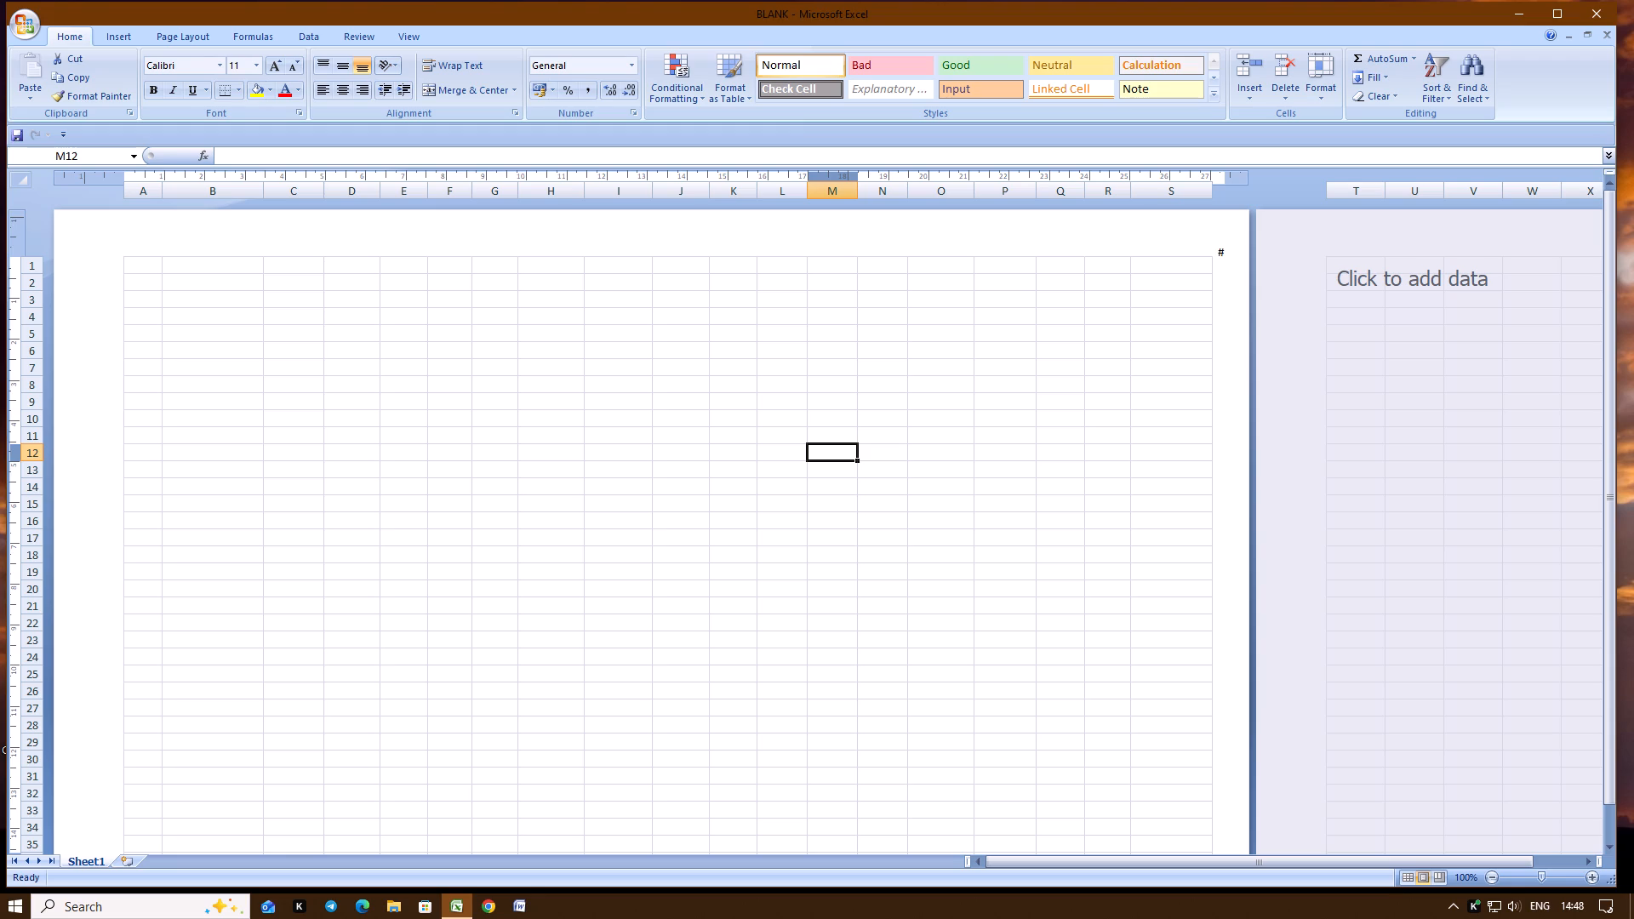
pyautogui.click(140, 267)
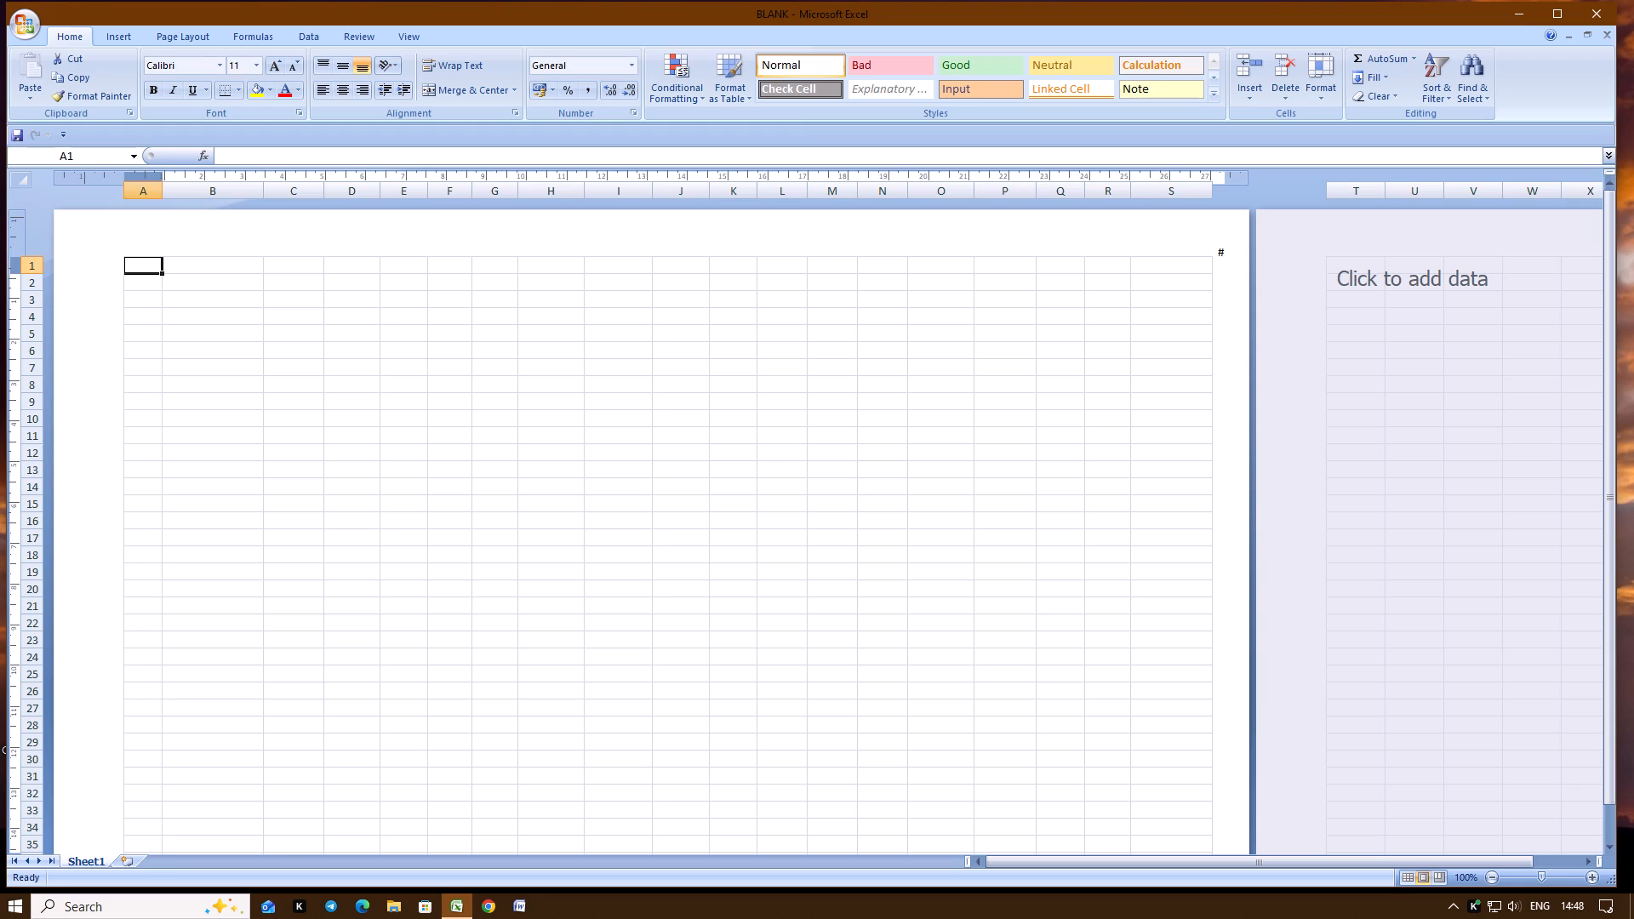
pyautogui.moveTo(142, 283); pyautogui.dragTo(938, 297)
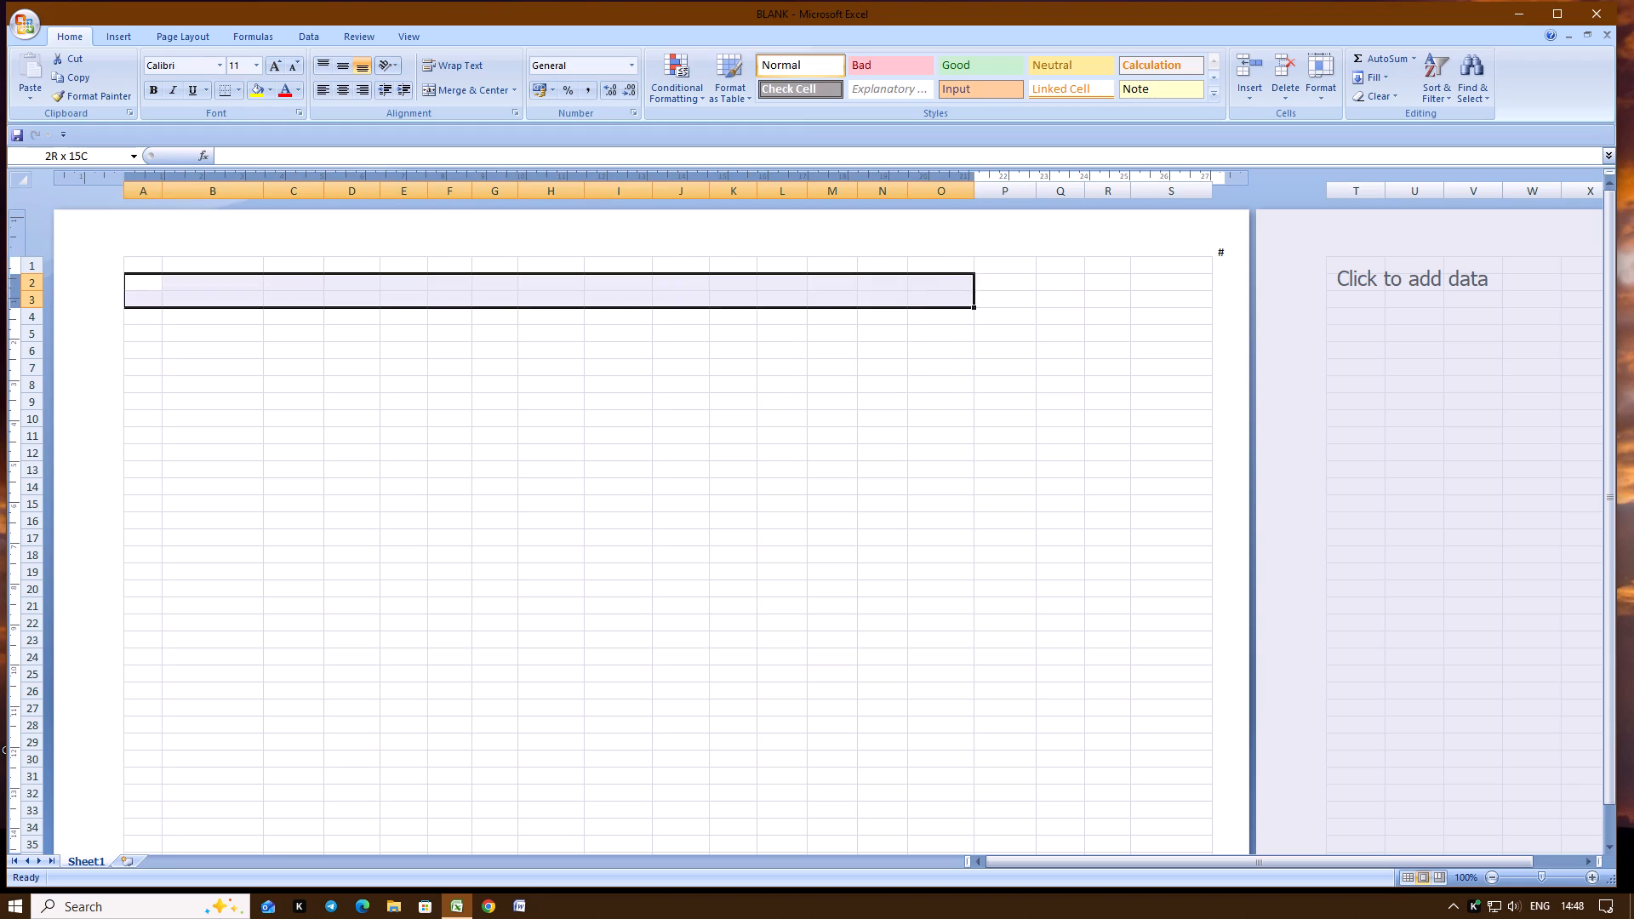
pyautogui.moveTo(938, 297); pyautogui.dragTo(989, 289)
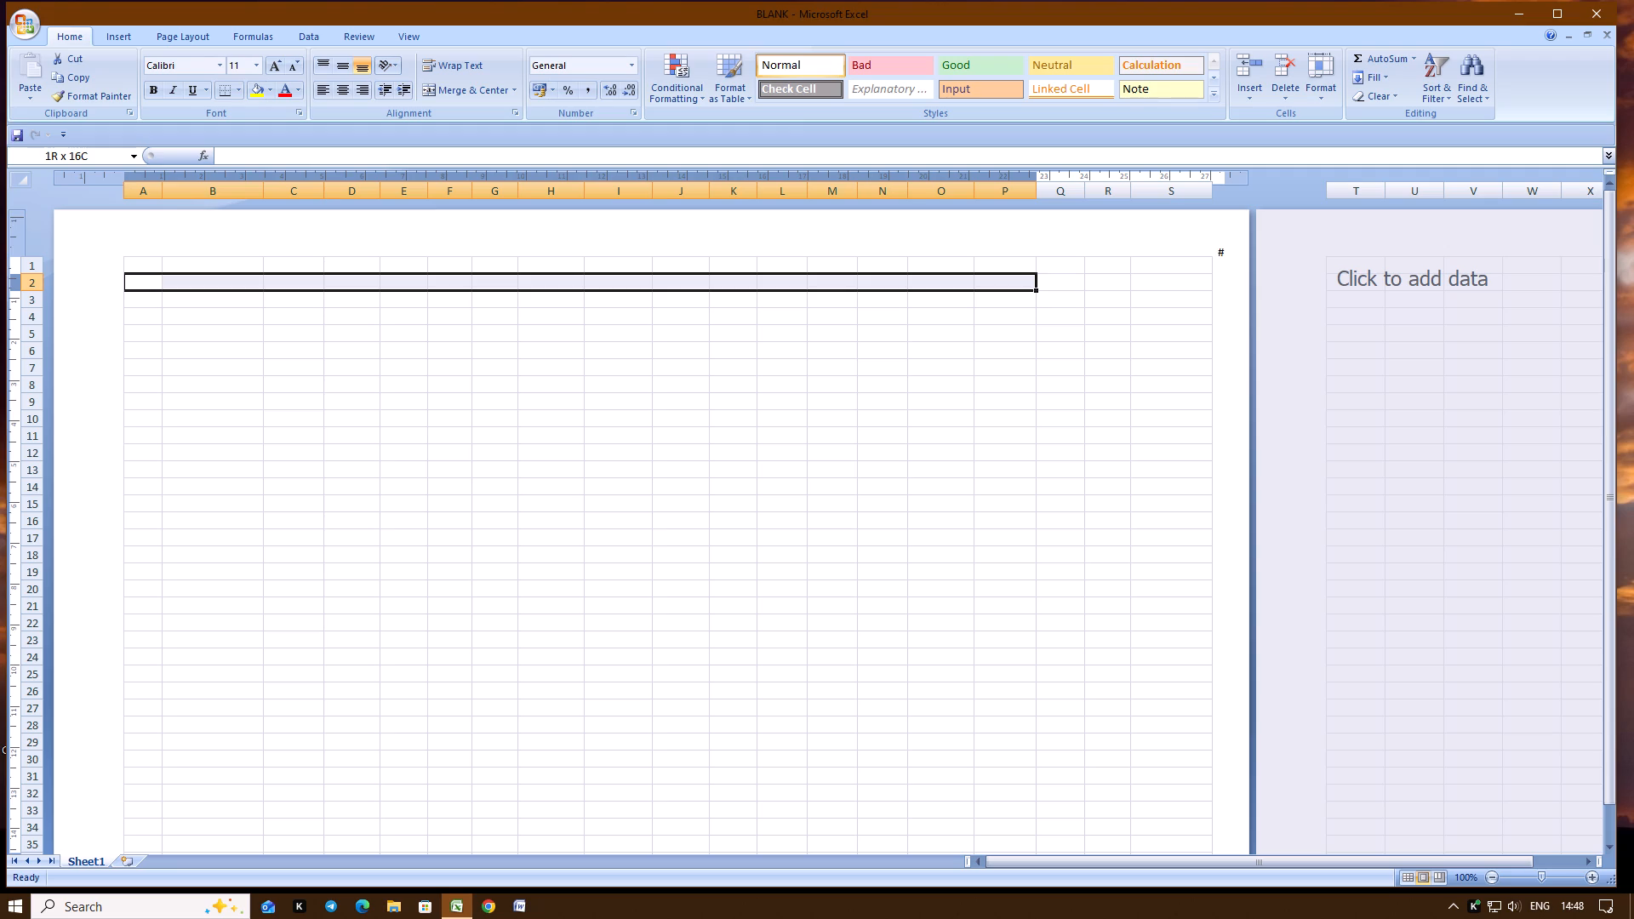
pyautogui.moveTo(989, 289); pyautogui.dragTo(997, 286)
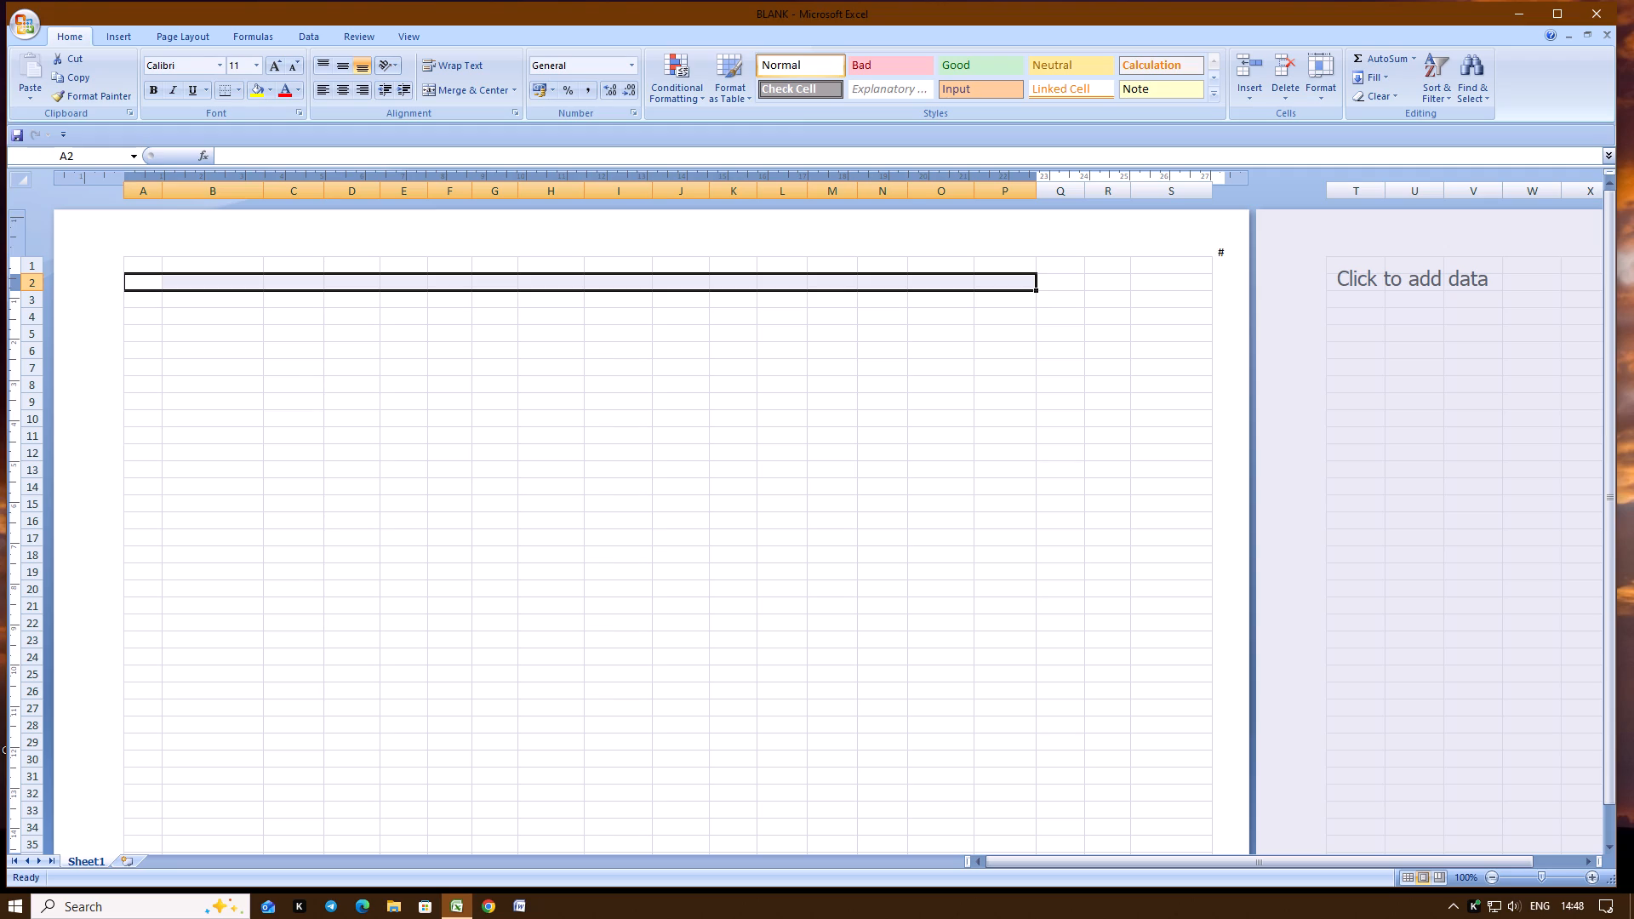
# Enter the numbers 1, 2 and 3 in cells A3, B3 and C3.
pyautogui.click(141, 302)
pyautogui.press('1')
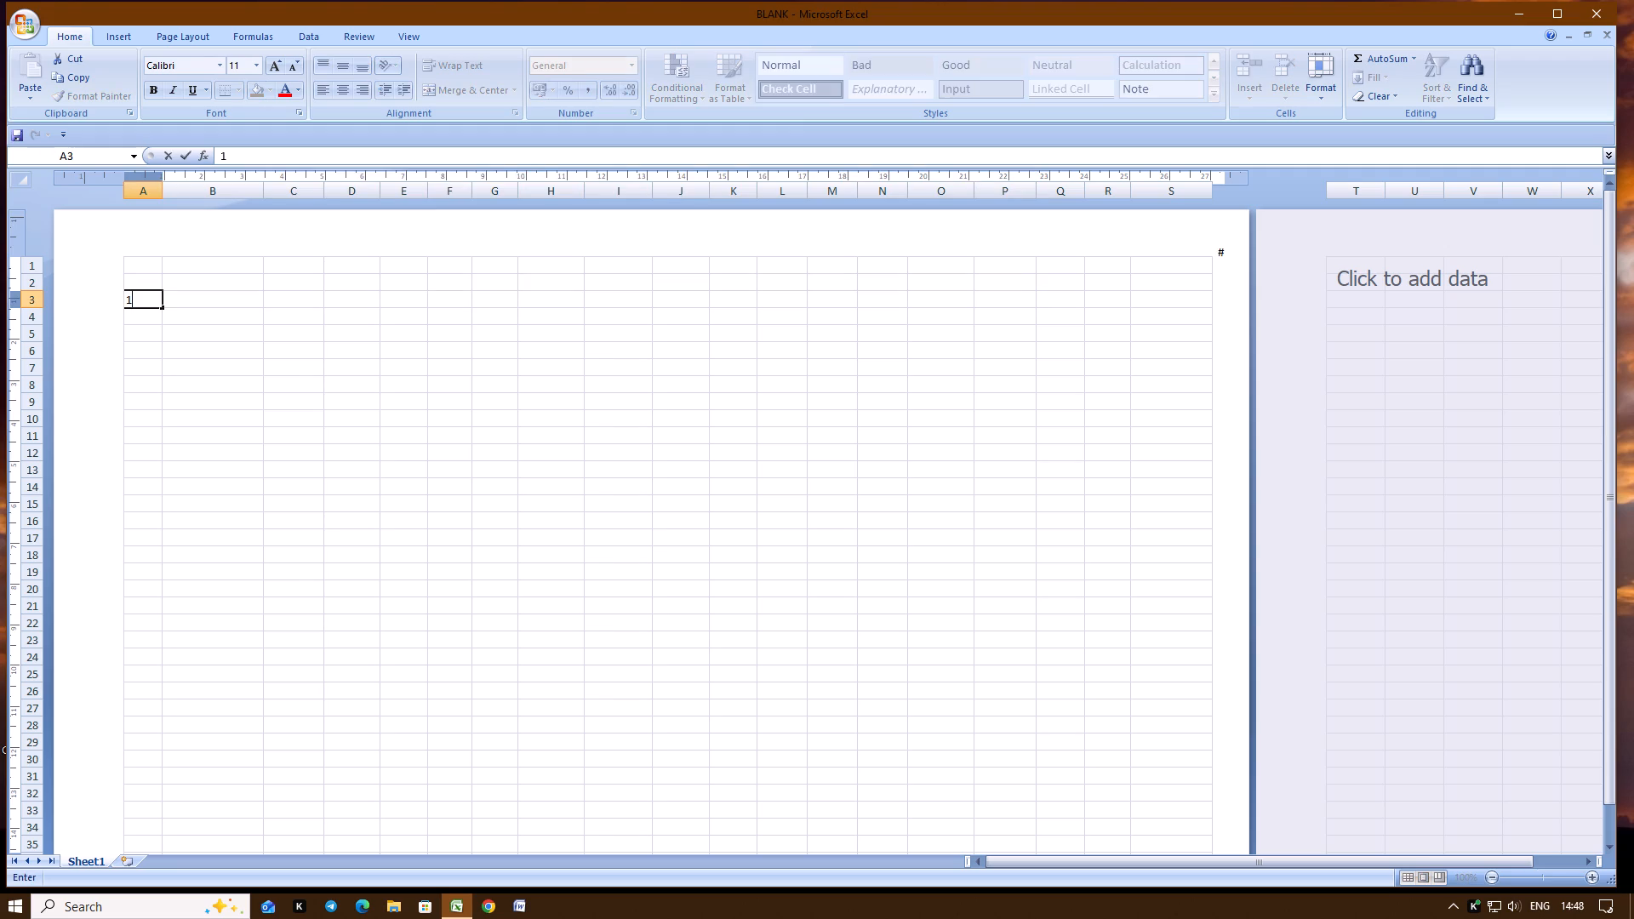
pyautogui.press('Right')
pyautogui.press('2')
pyautogui.press('Right')
pyautogui.press('3')
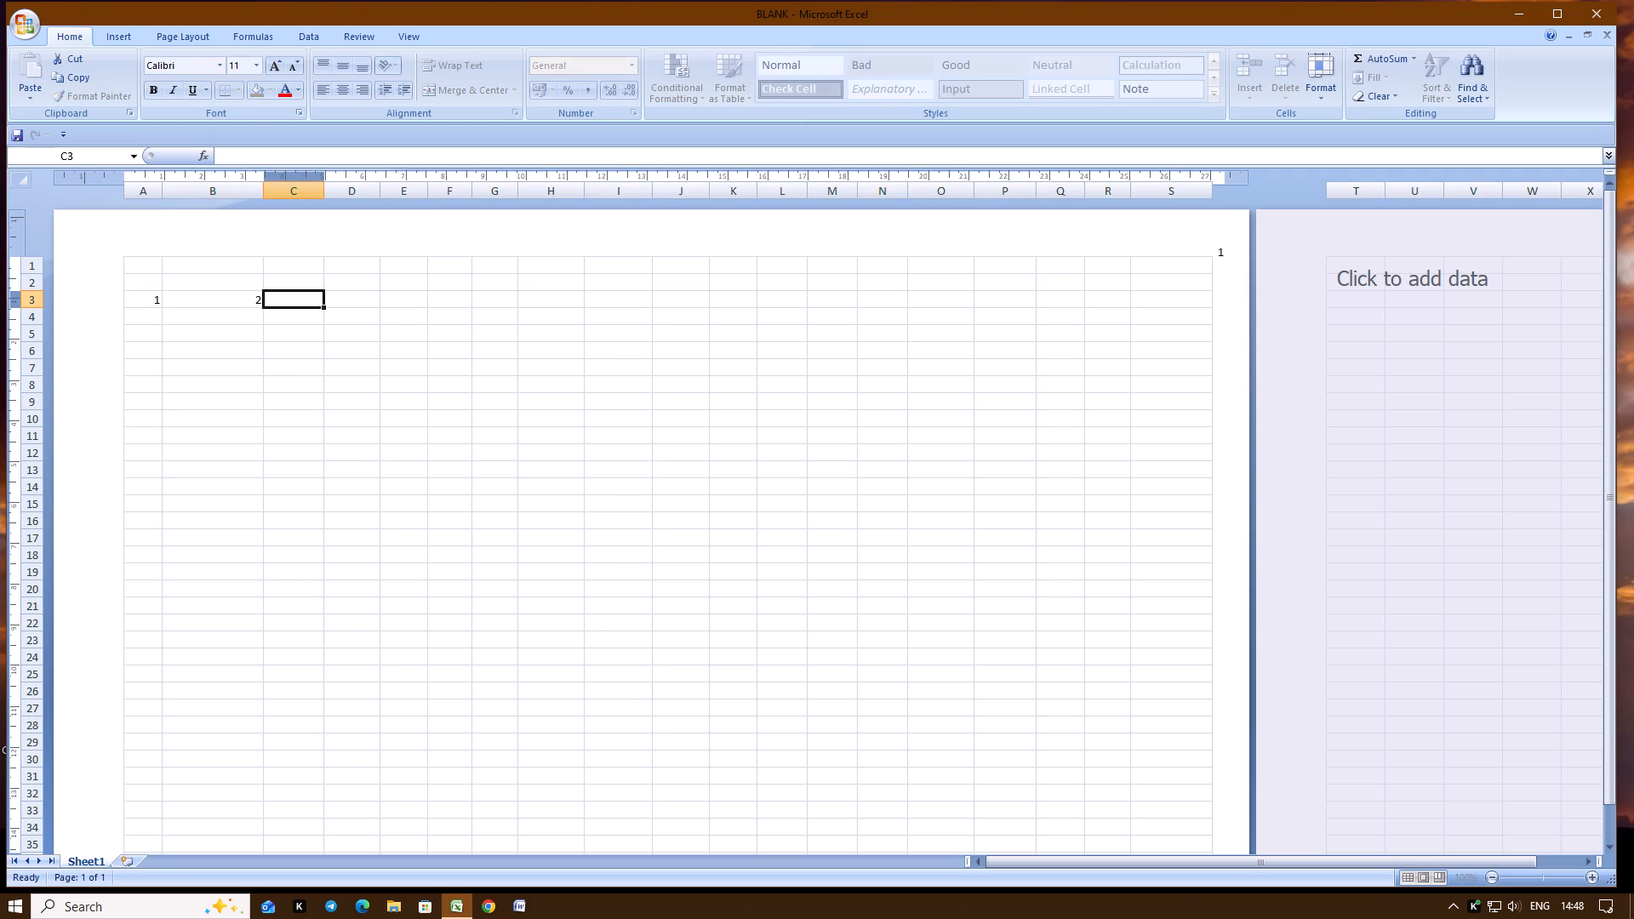
pyautogui.click(202, 353)
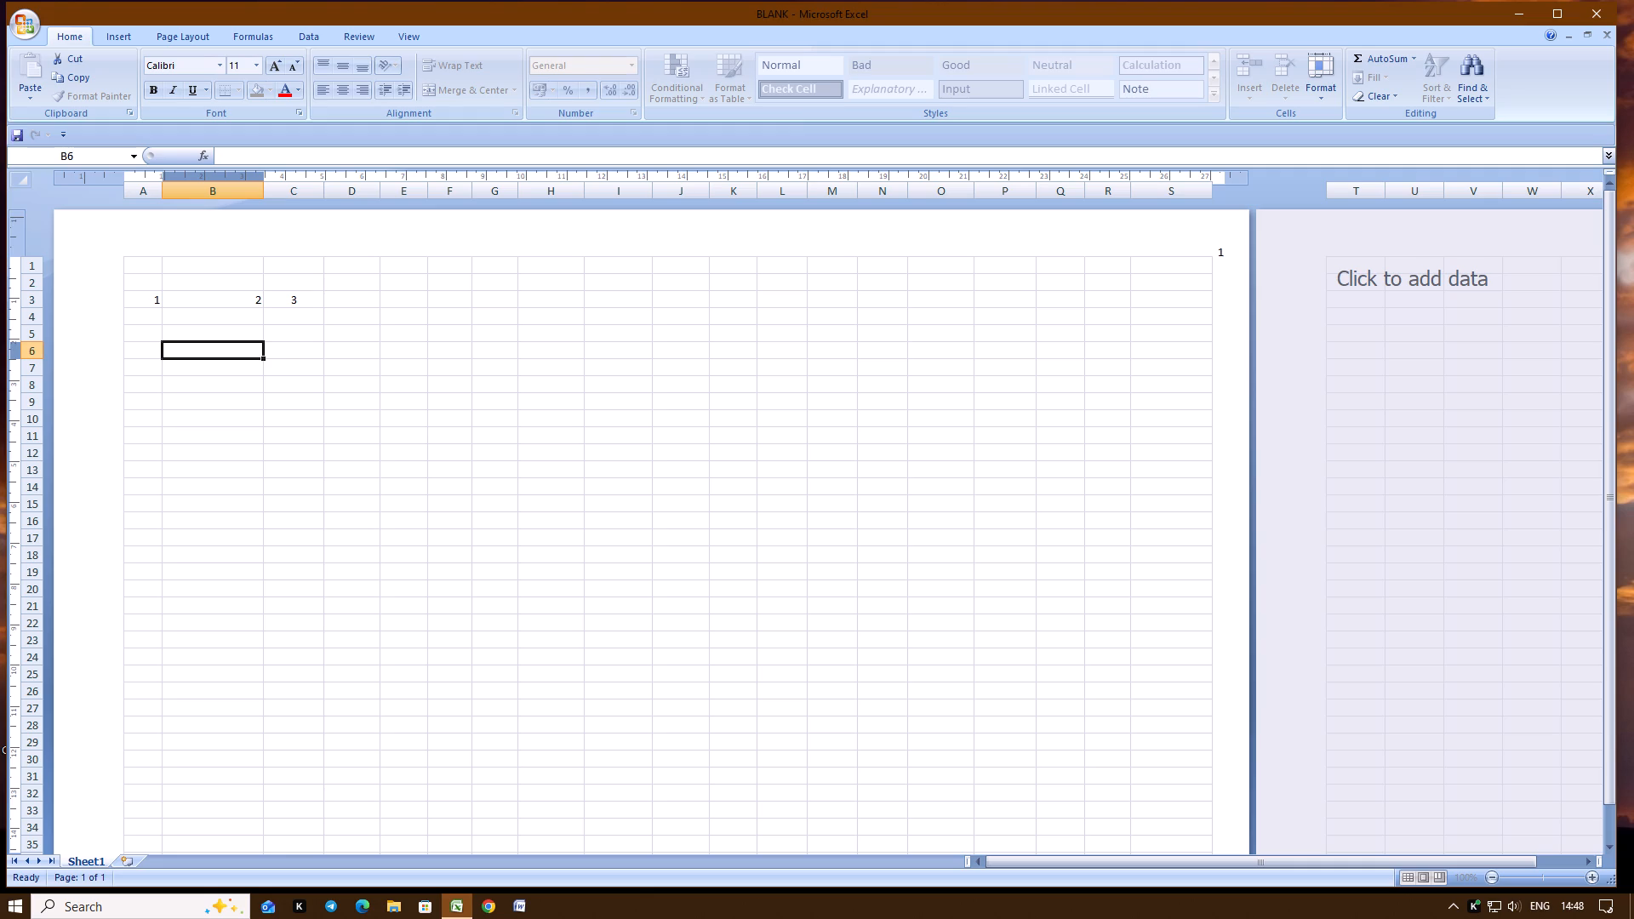
# Extend the number series in row 3 across A3:I3 so it runs from 1 to 9.
pyautogui.moveTo(155, 297); pyautogui.dragTo(307, 305)
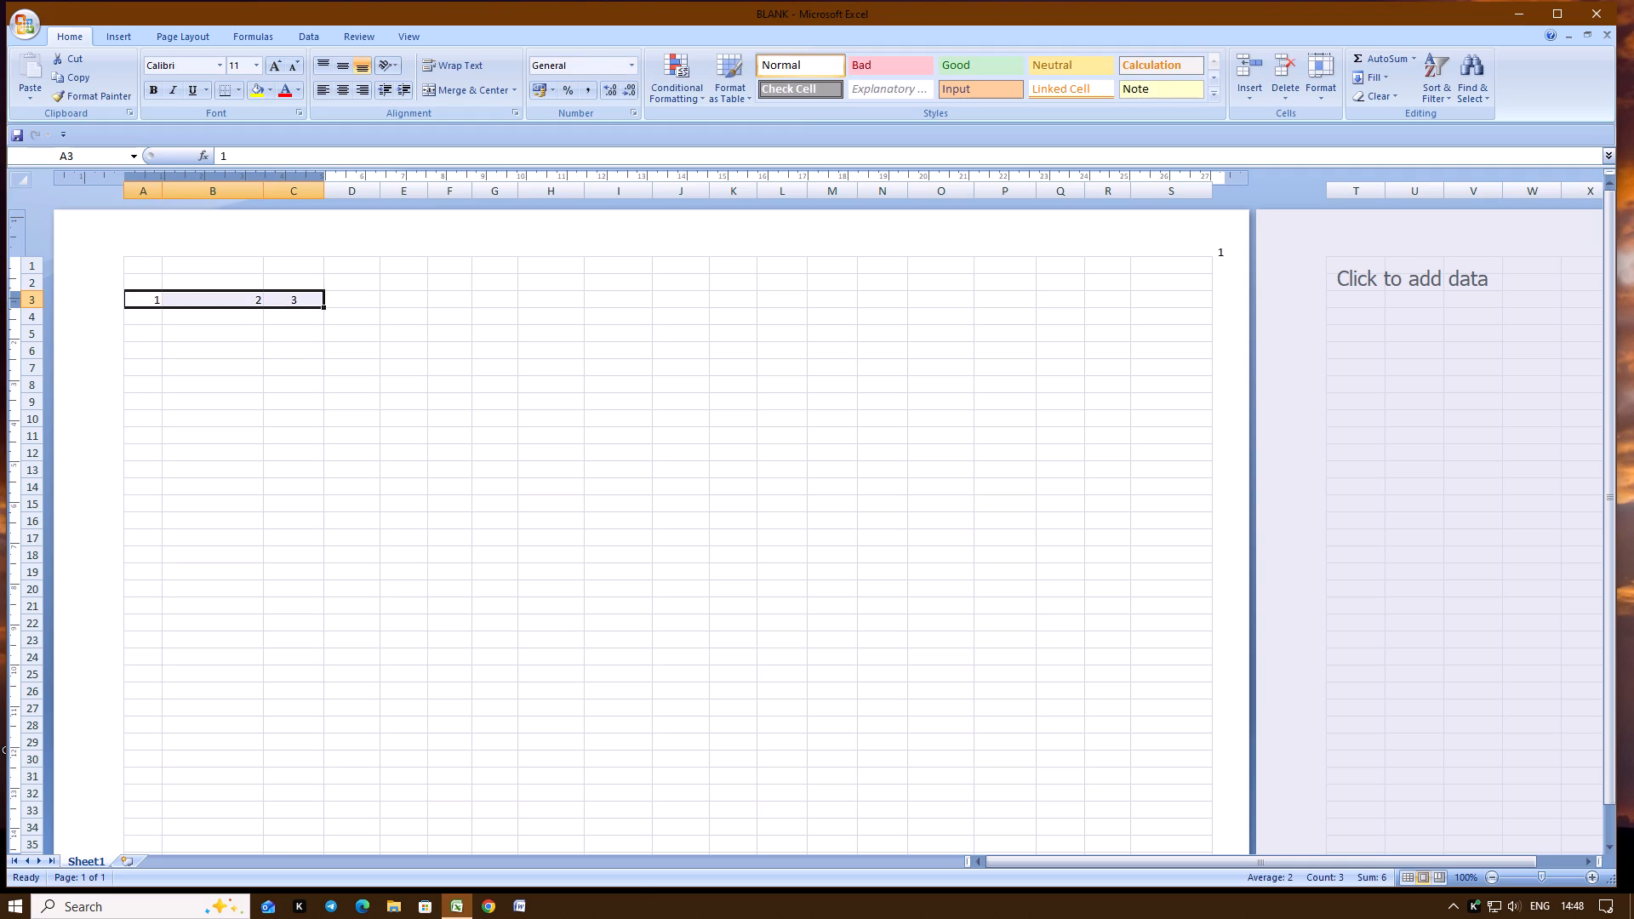
pyautogui.moveTo(322, 310); pyautogui.dragTo(648, 320)
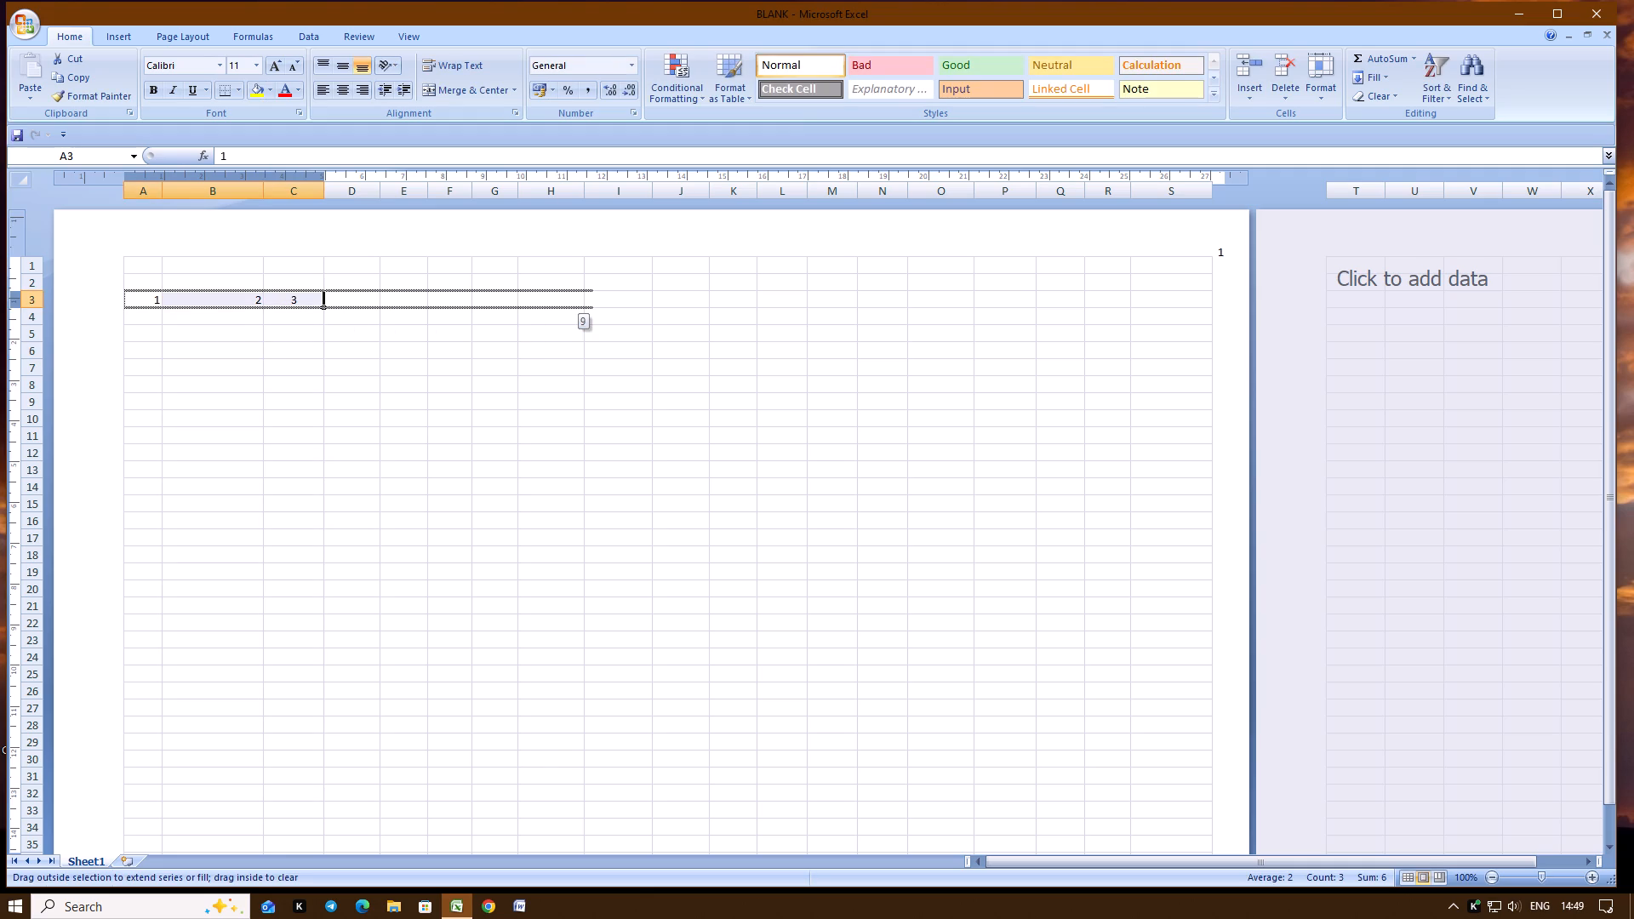
pyautogui.moveTo(648, 320); pyautogui.dragTo(666, 320)
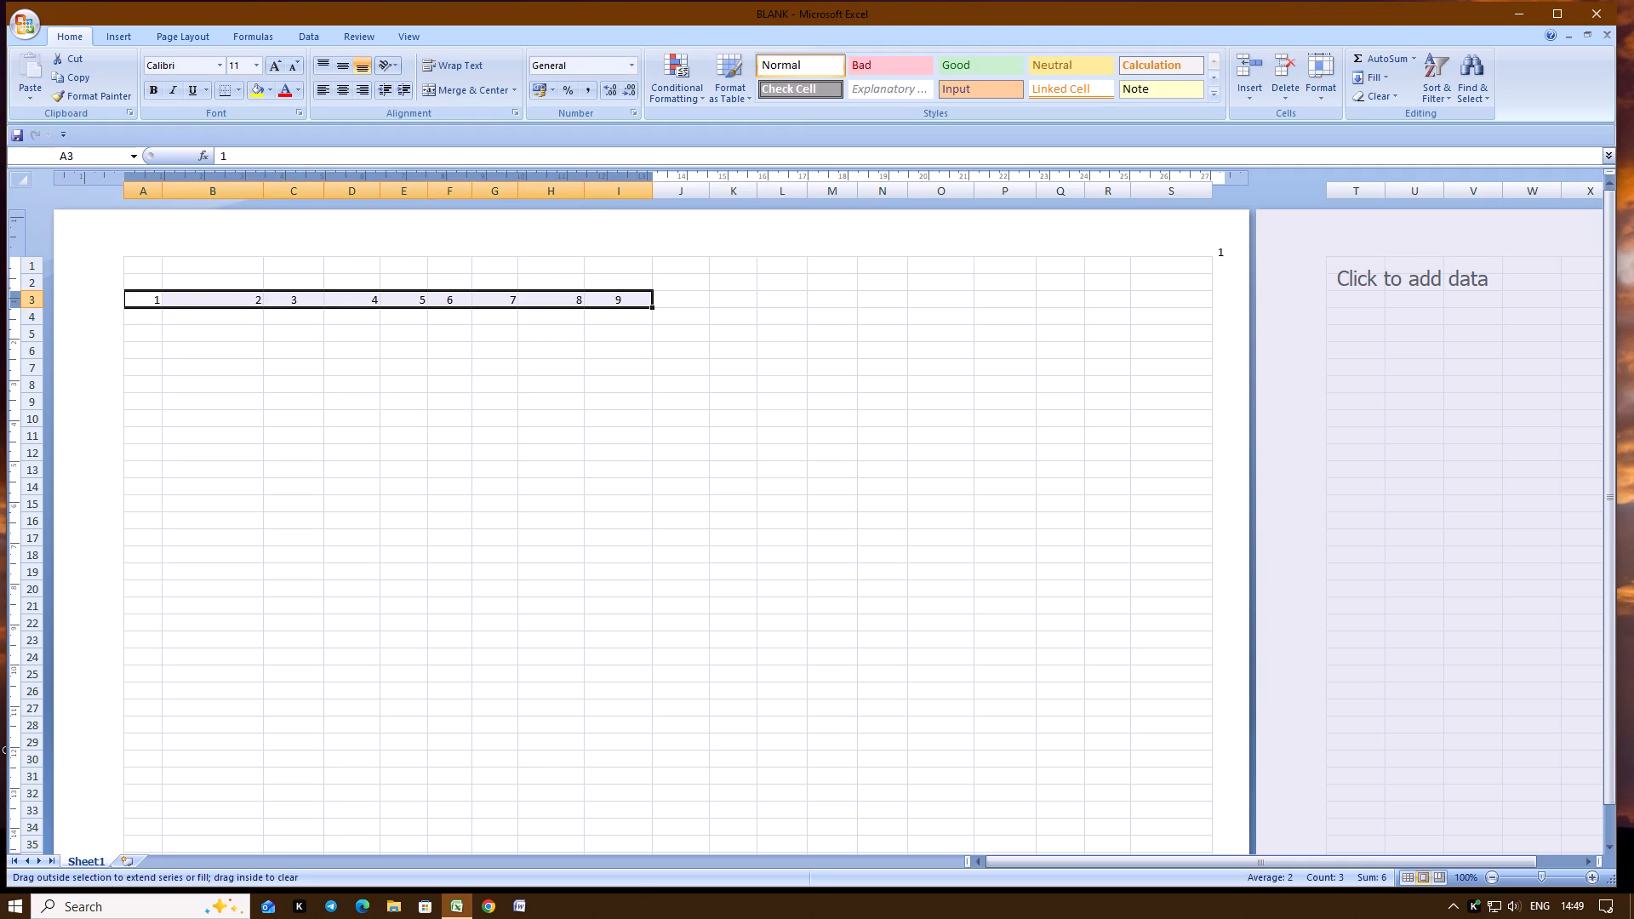
# Set the font of cells A2 to I2, above the column numbers, to Kruti Dev 040 Wide.
pyautogui.moveTo(131, 282); pyautogui.dragTo(637, 282)
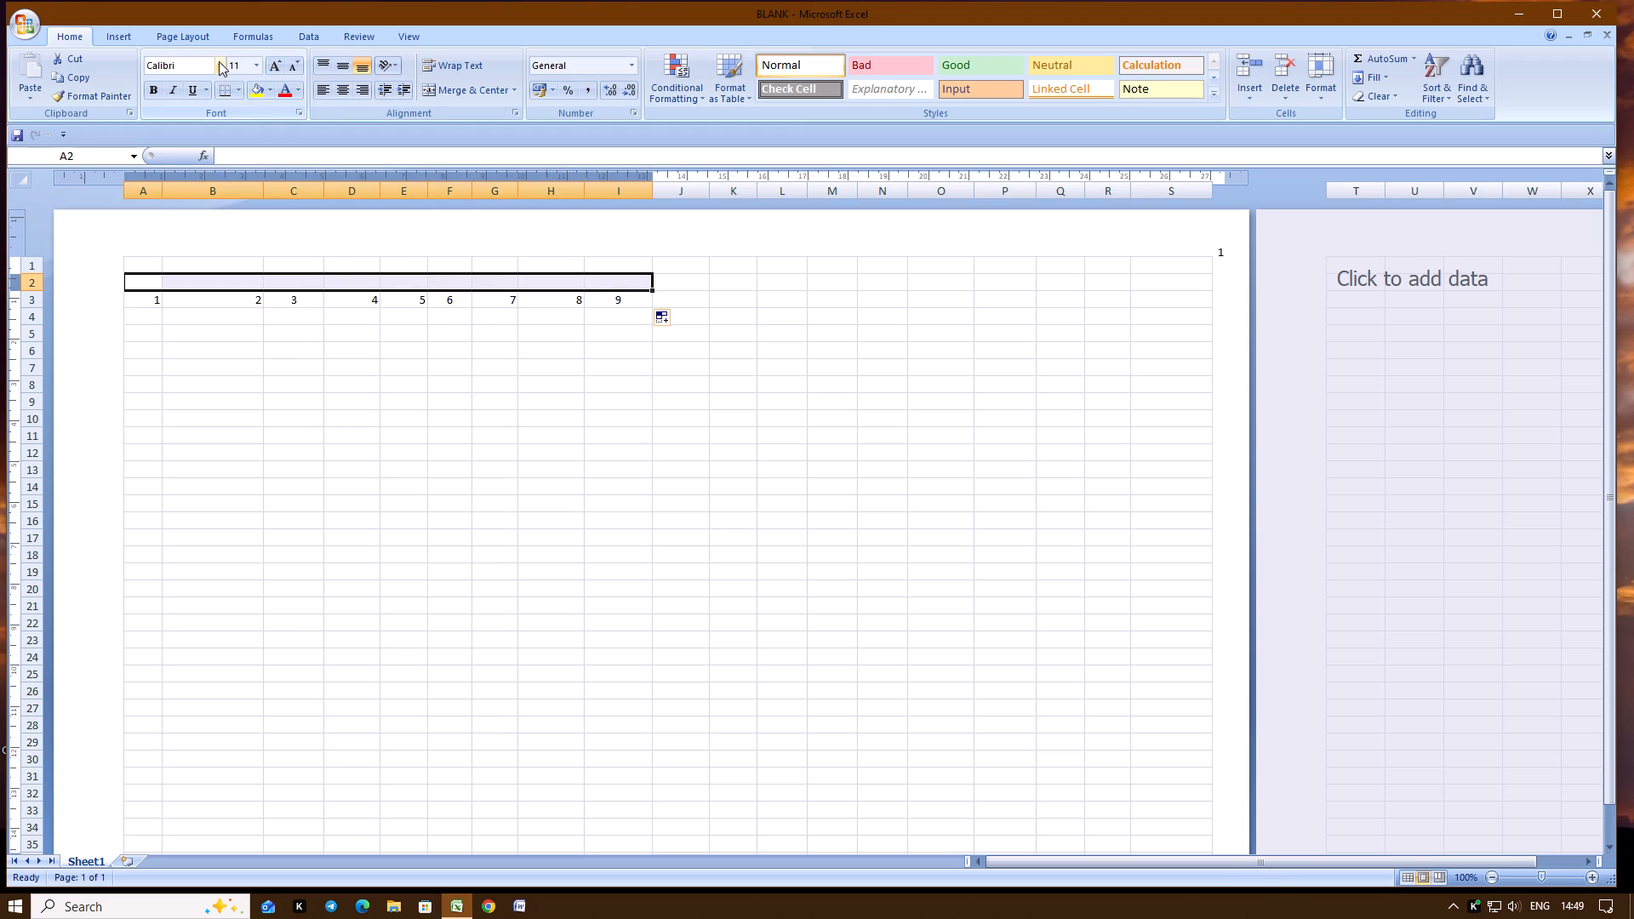
pyautogui.click(219, 61)
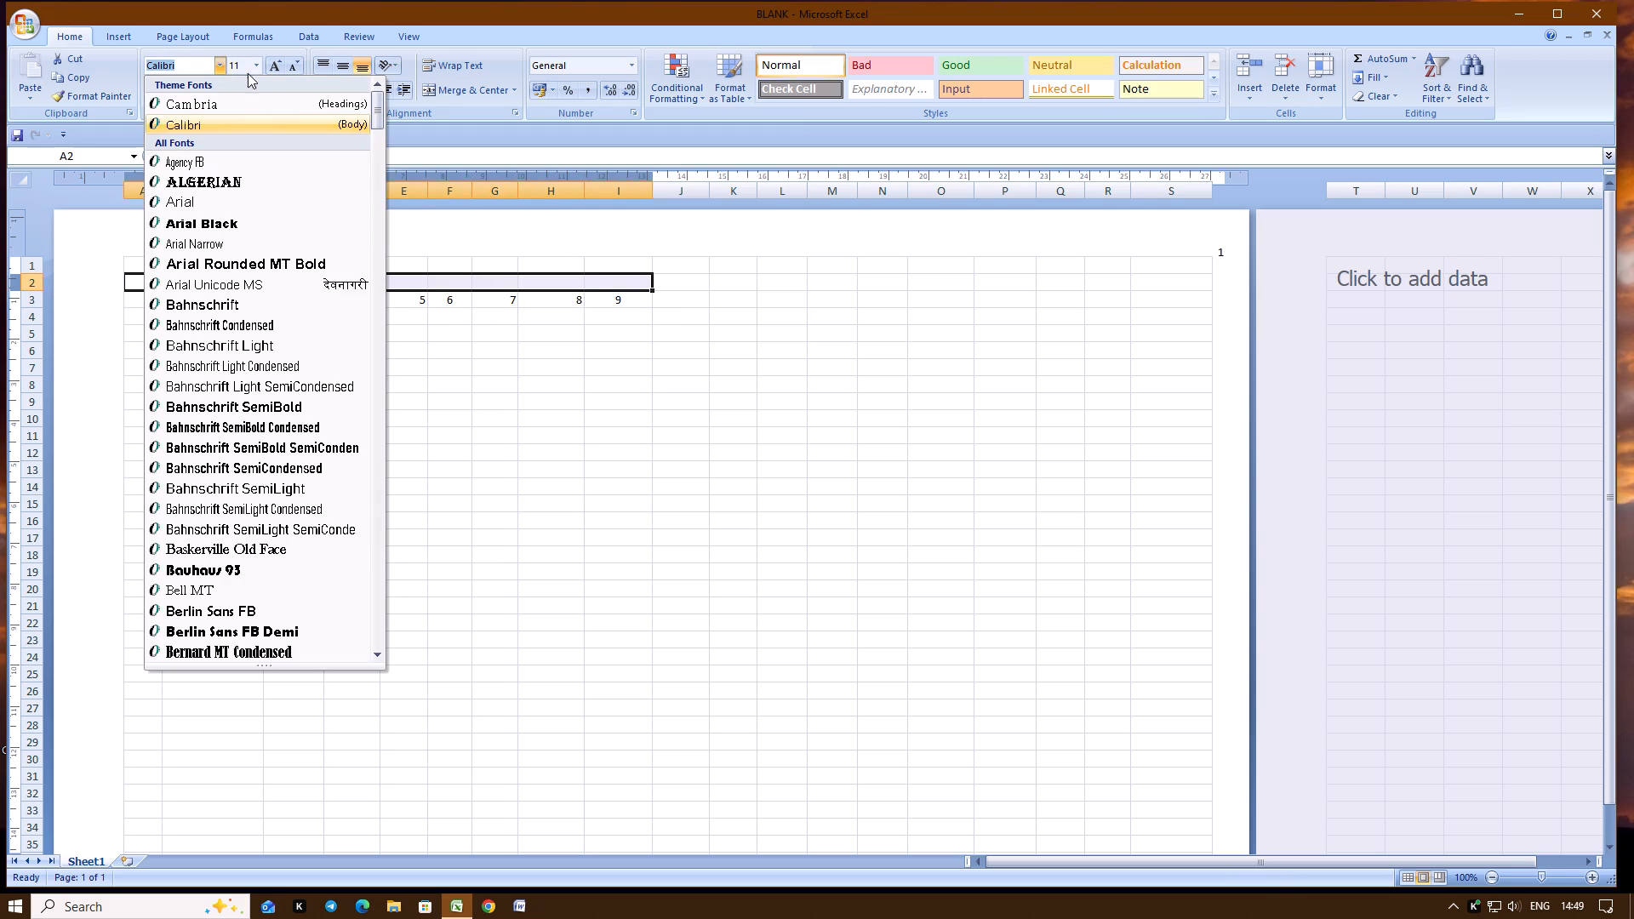
pyautogui.moveTo(380, 120); pyautogui.dragTo(379, 157)
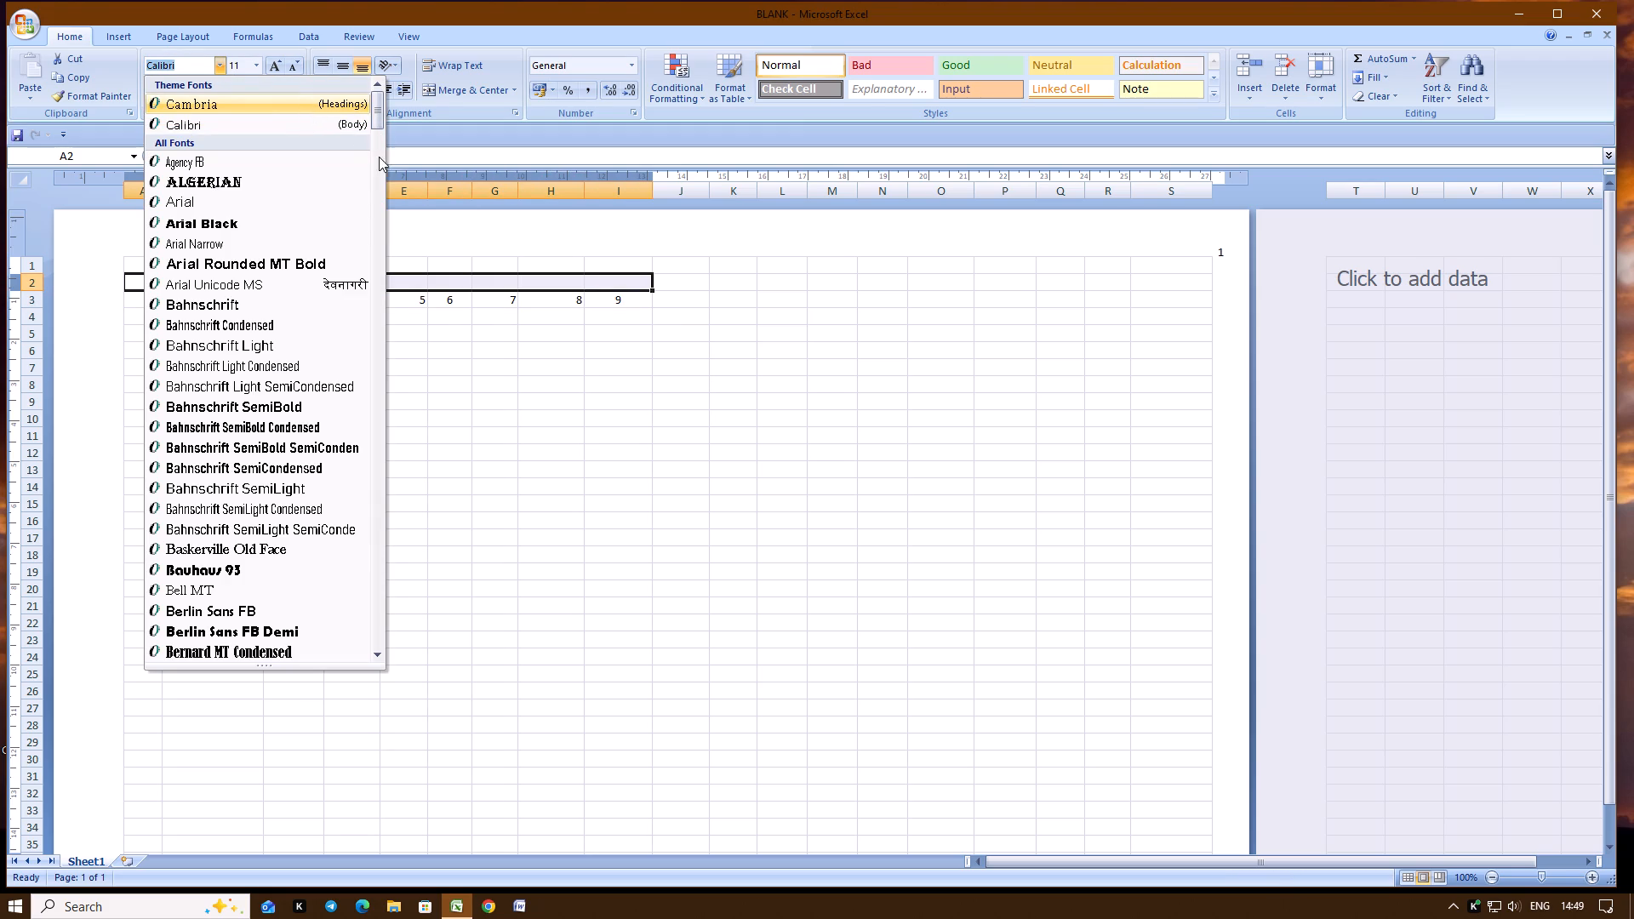
pyautogui.moveTo(379, 157); pyautogui.dragTo(374, 252)
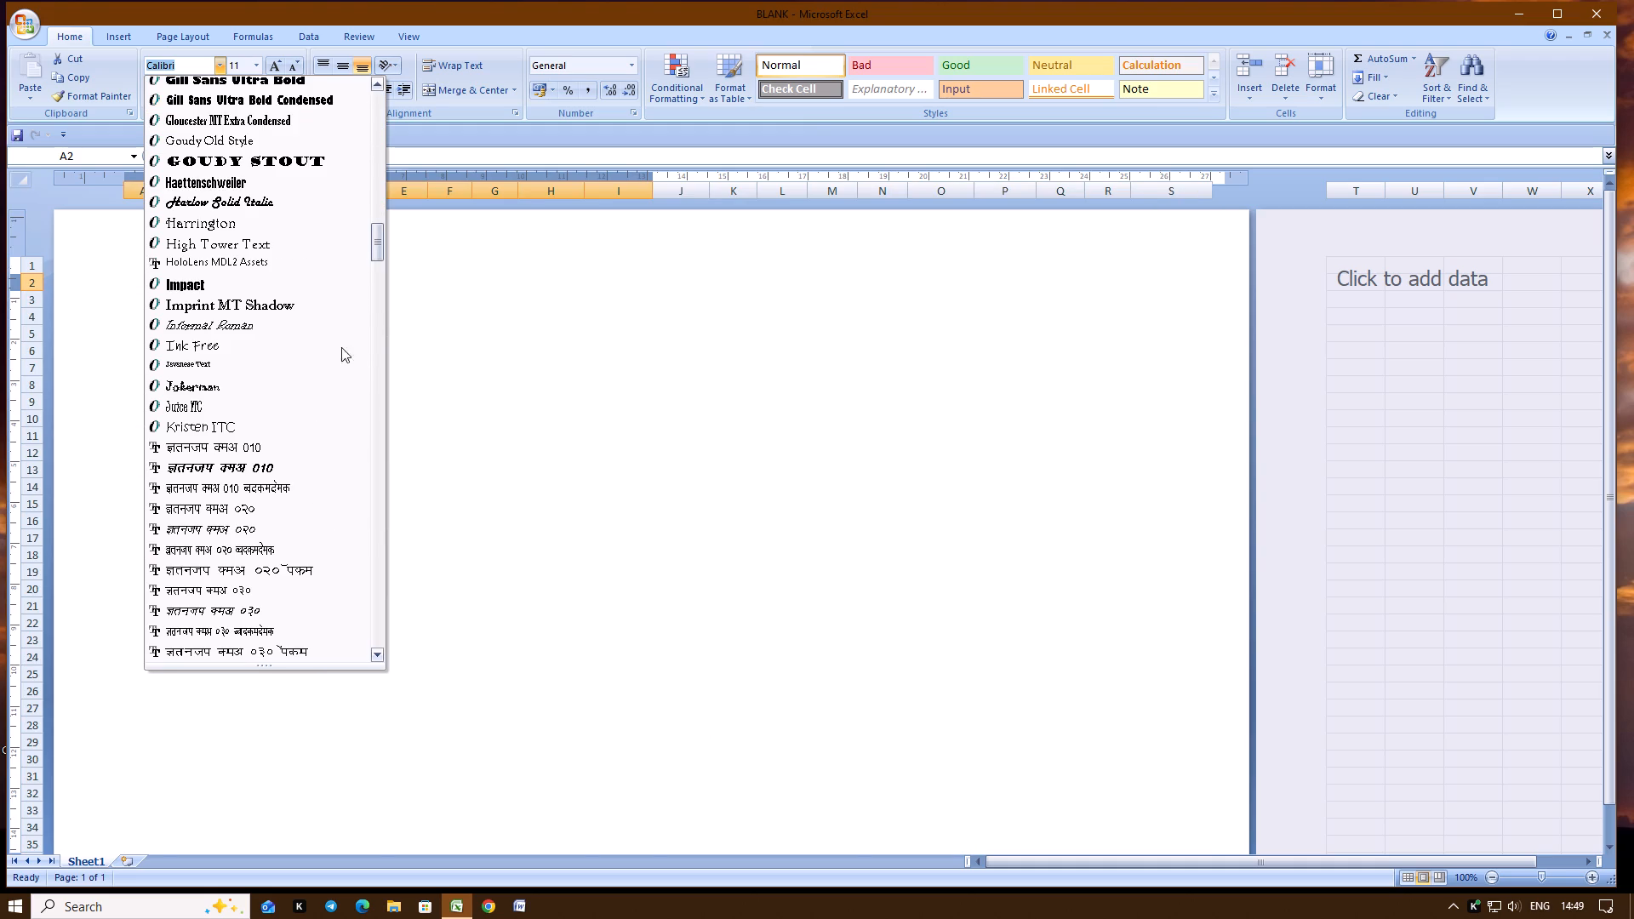
pyautogui.scroll(1, 237, 622)
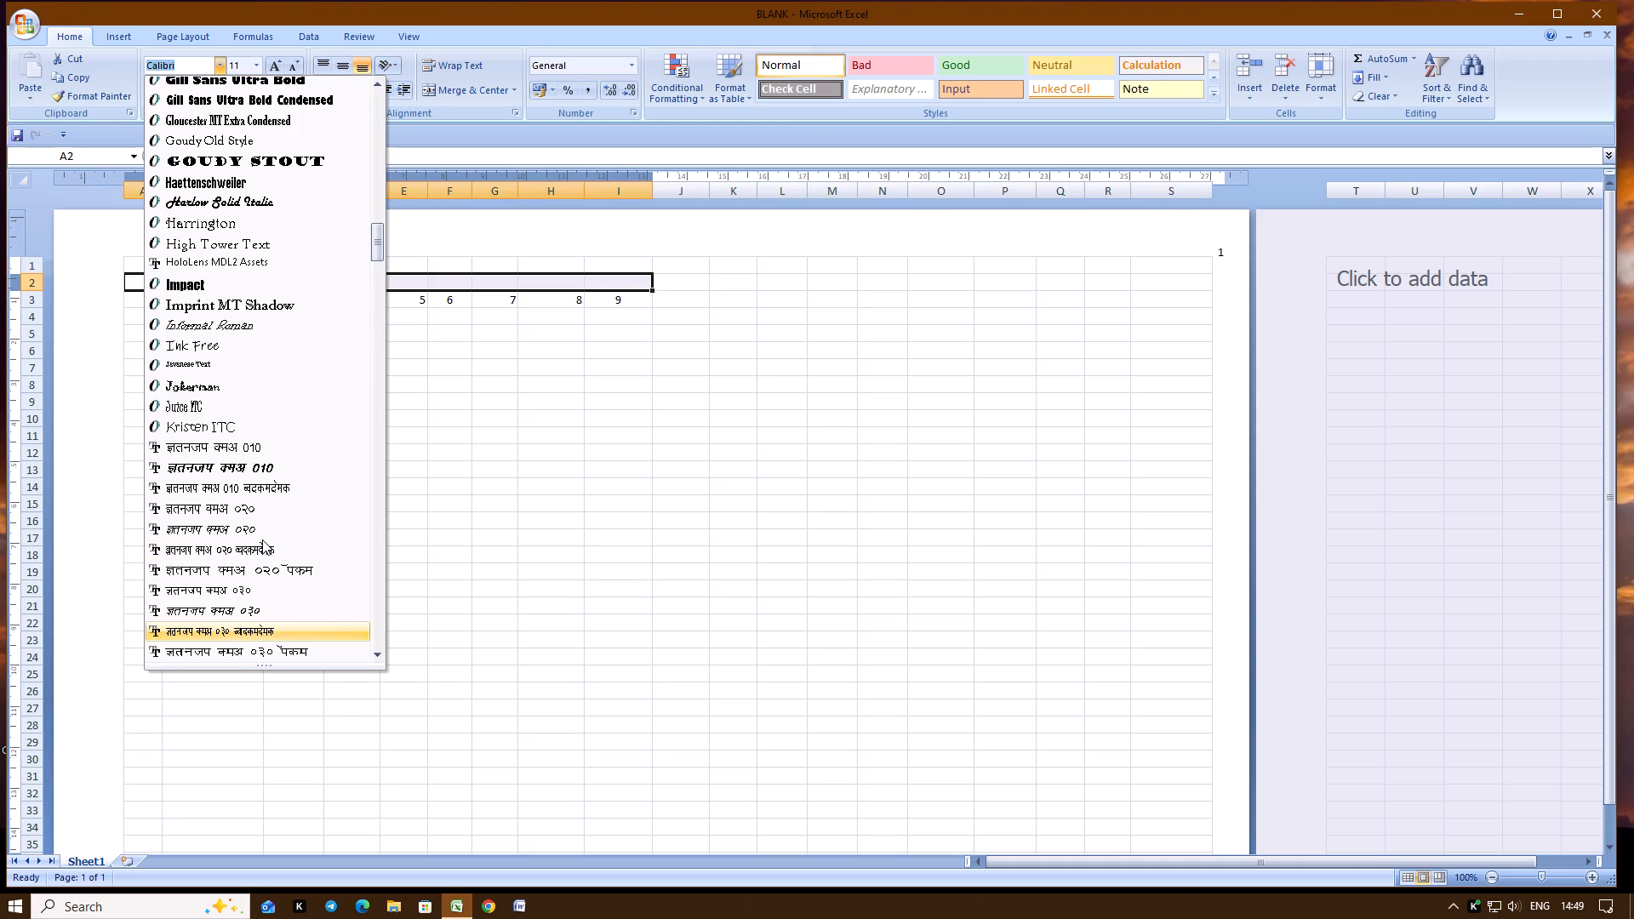
pyautogui.scroll(-2, 264, 537)
pyautogui.moveTo(373, 244); pyautogui.dragTo(377, 280)
pyautogui.moveTo(377, 280); pyautogui.dragTo(380, 316)
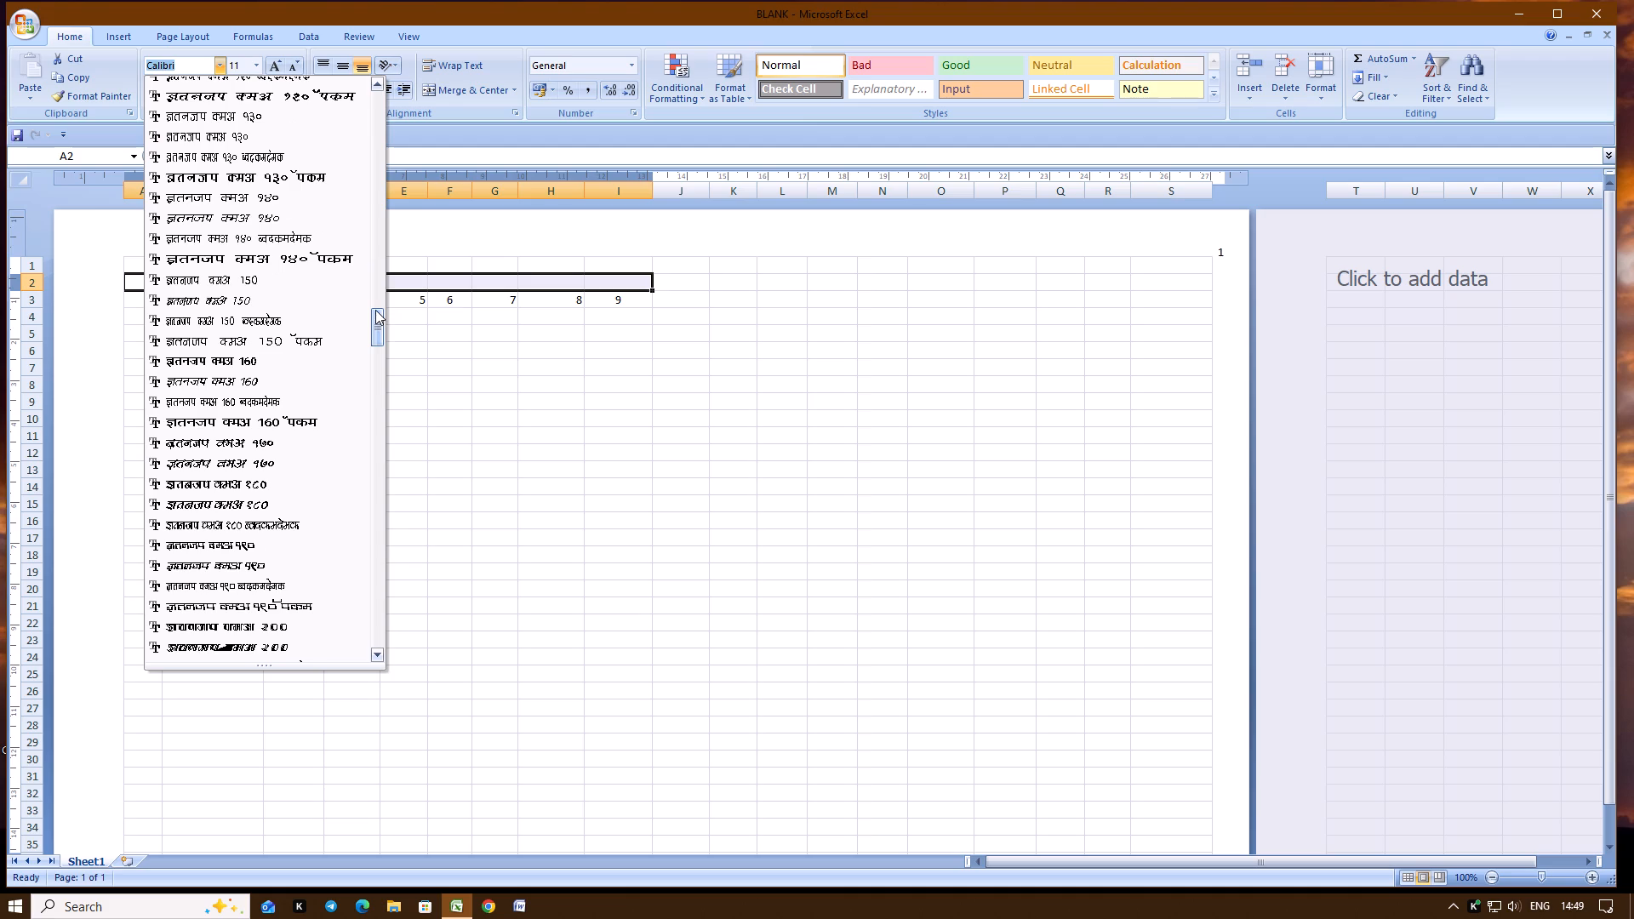
pyautogui.moveTo(376, 323); pyautogui.dragTo(376, 275)
pyautogui.click(283, 172)
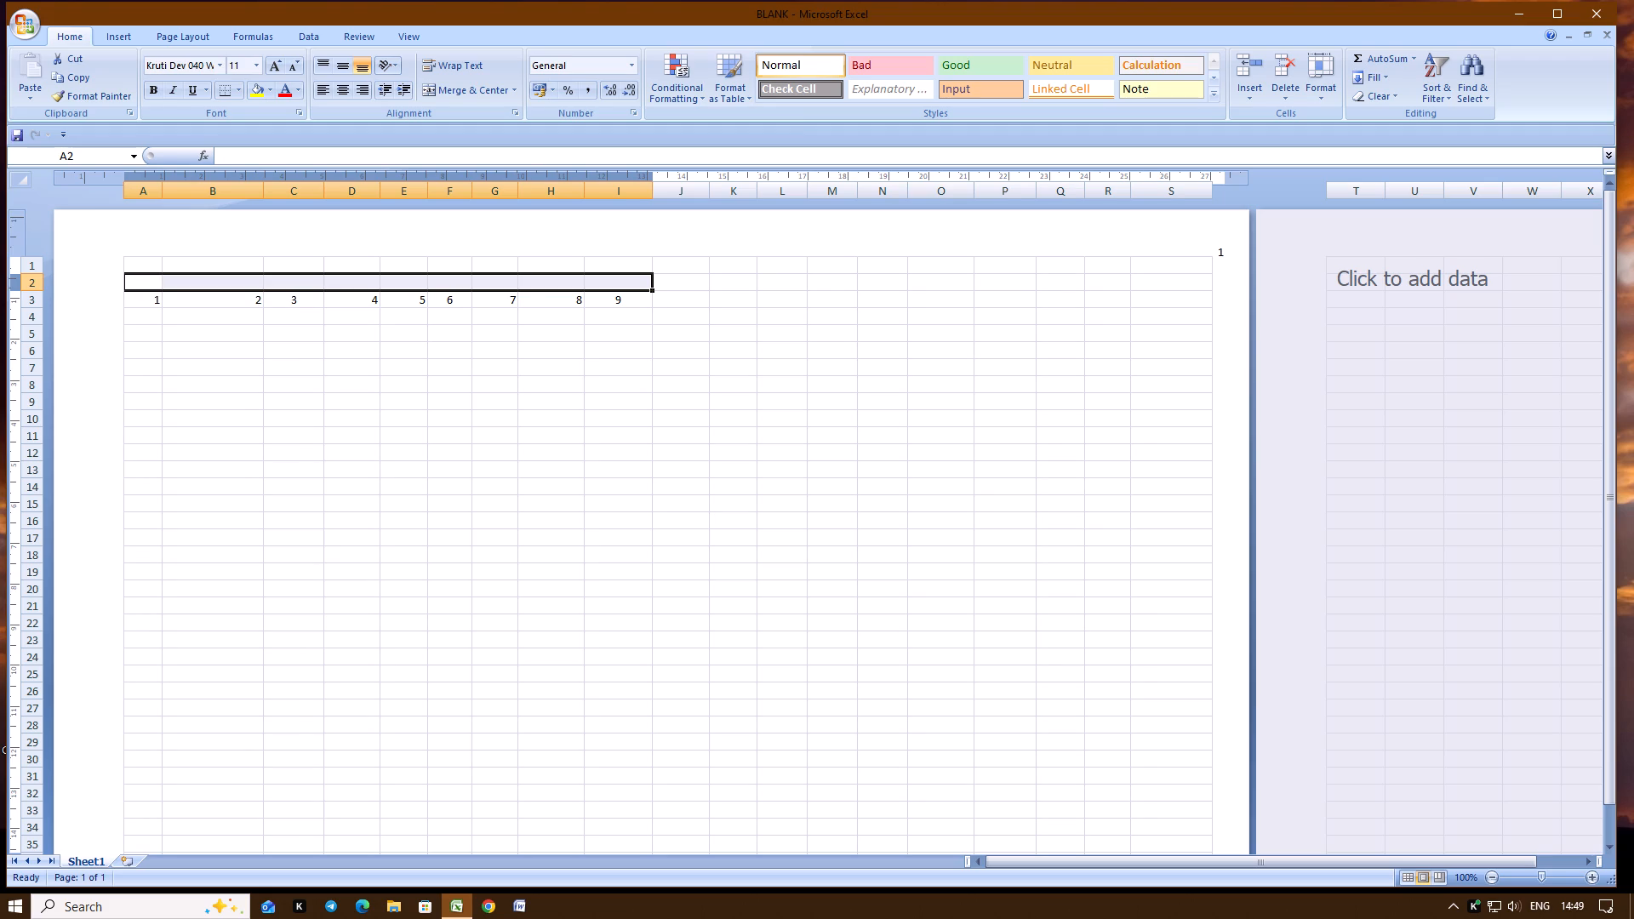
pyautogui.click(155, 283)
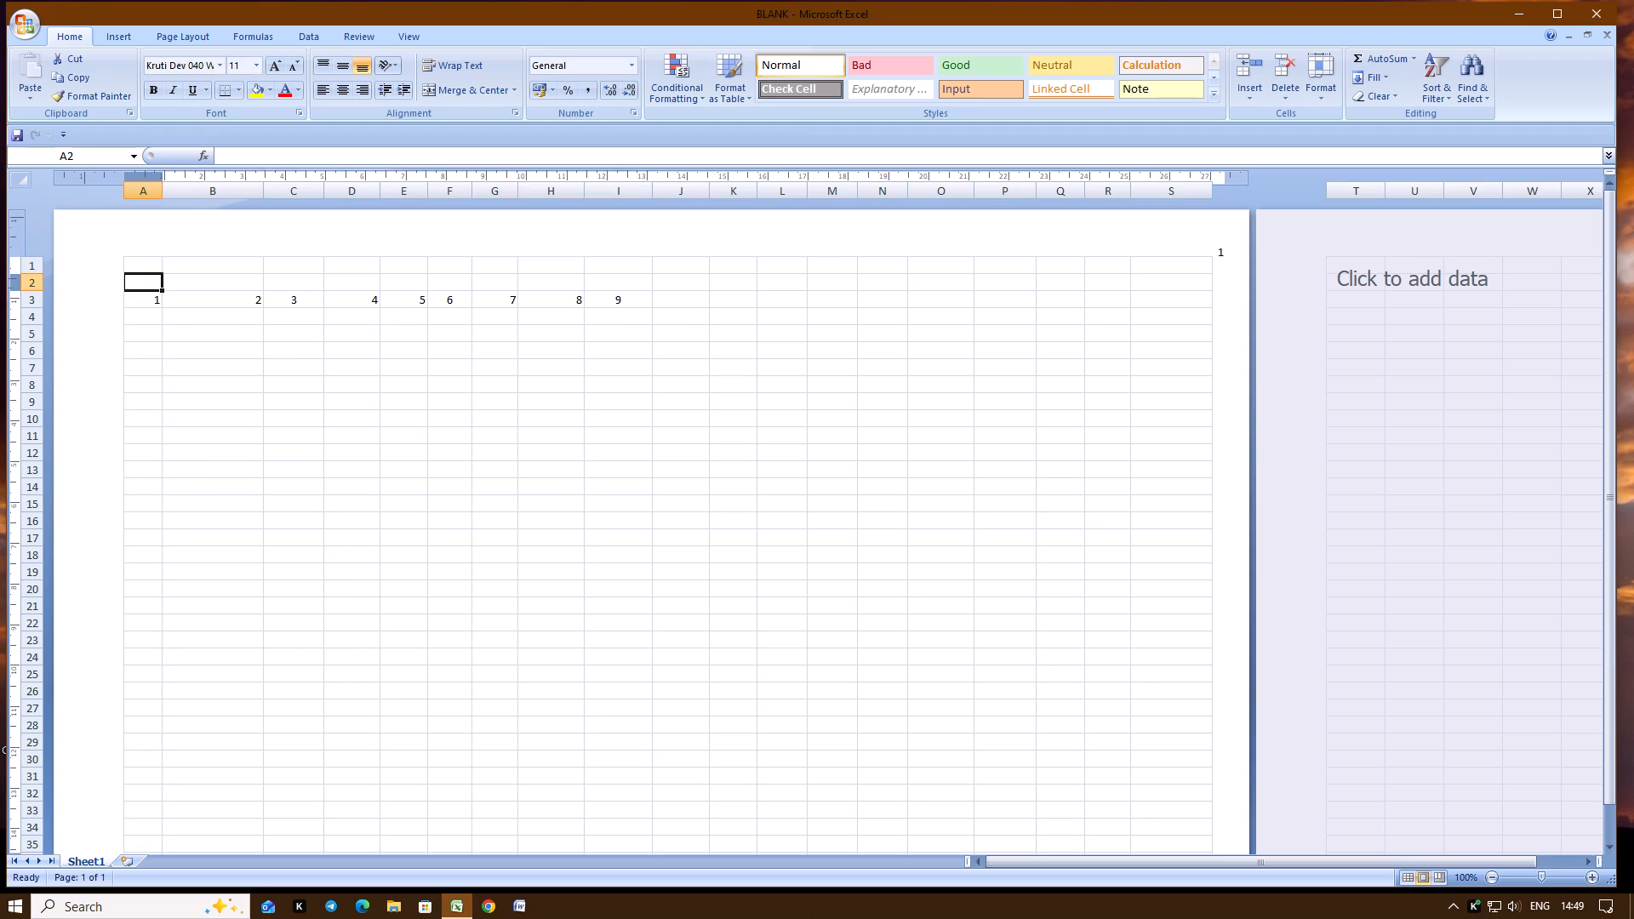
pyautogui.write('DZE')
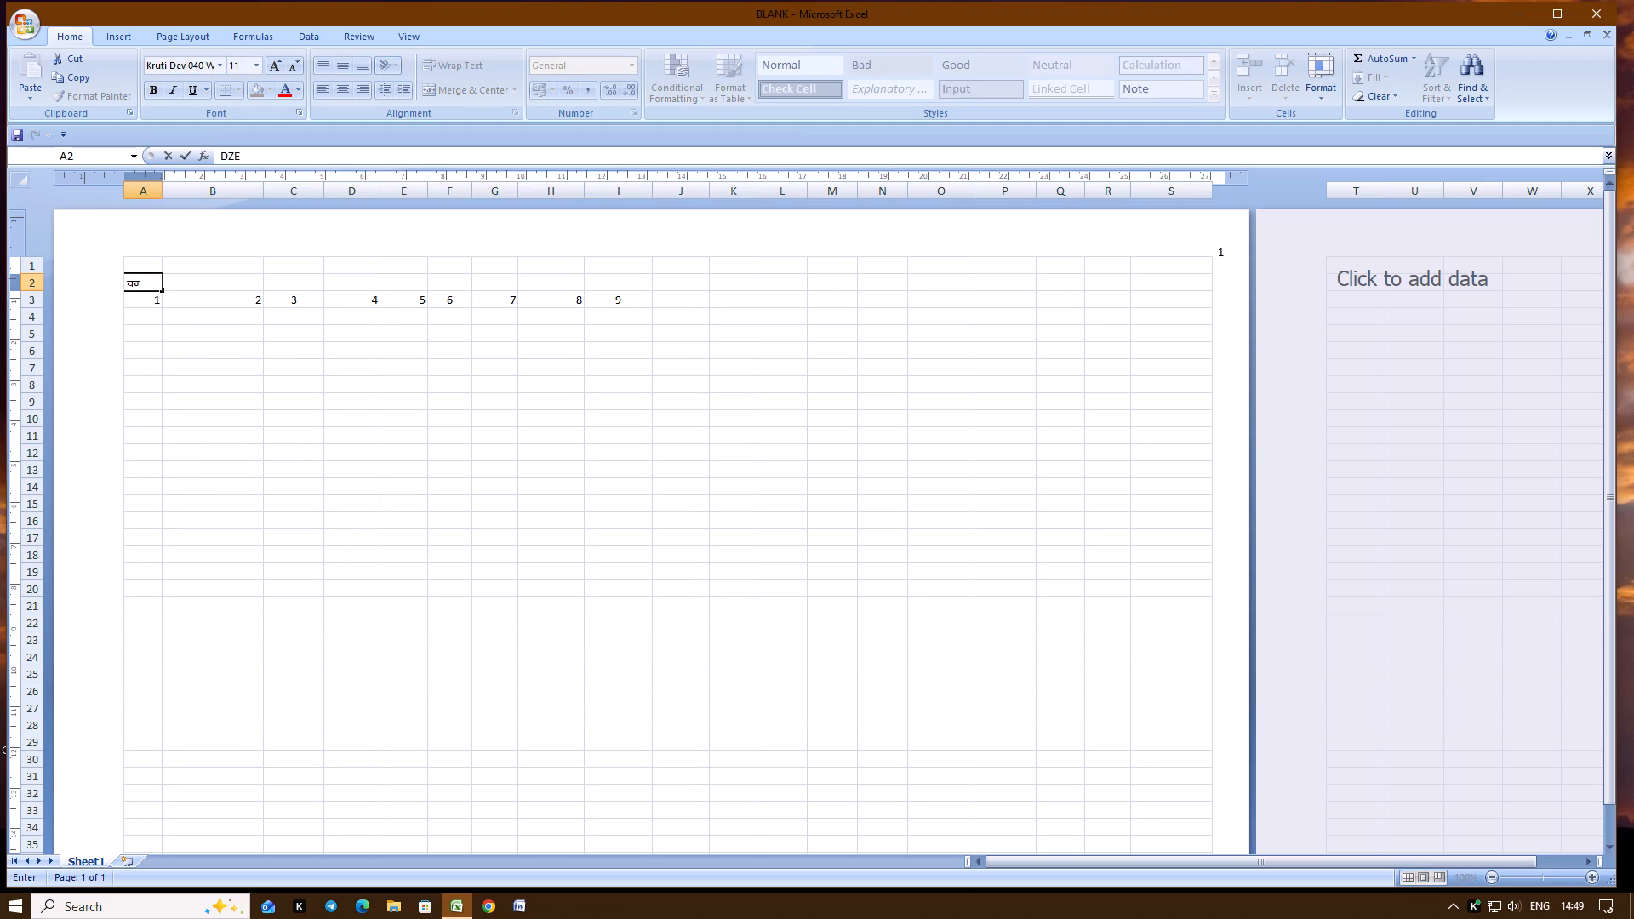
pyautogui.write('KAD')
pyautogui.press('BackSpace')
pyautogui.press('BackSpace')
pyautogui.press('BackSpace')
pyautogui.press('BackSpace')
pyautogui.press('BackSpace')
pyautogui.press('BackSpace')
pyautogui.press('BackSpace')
# Enter the Hindi heading क्रमांक in cell A2 using the Kruti Dev font.
pyautogui.write('dze')
pyautogui.write('kad')
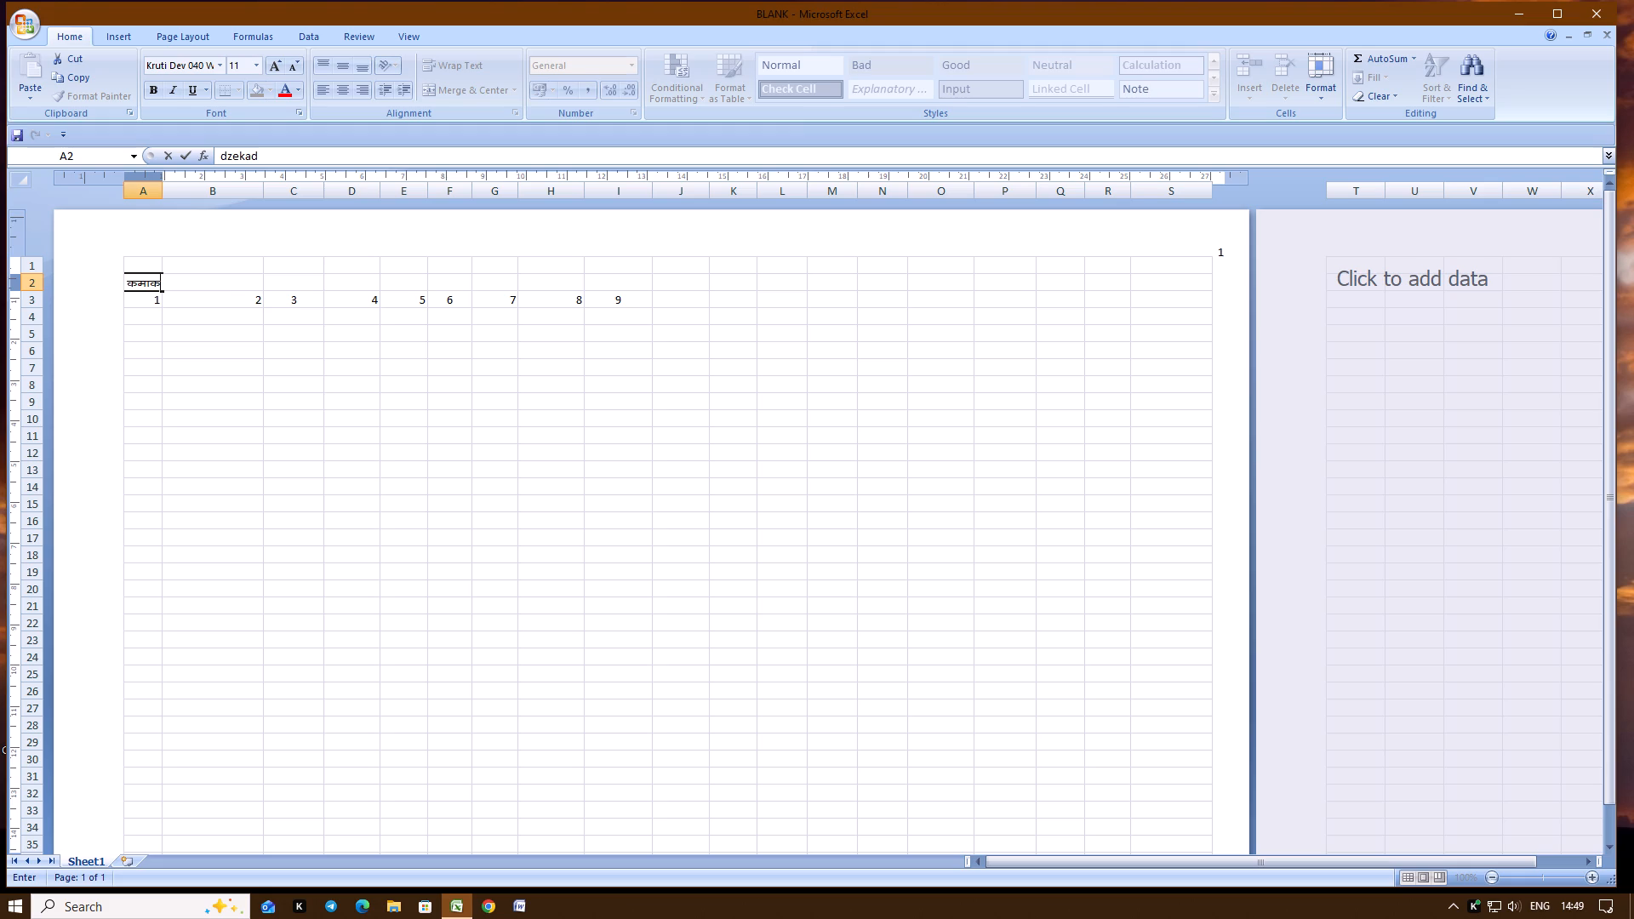
pyautogui.click(209, 286)
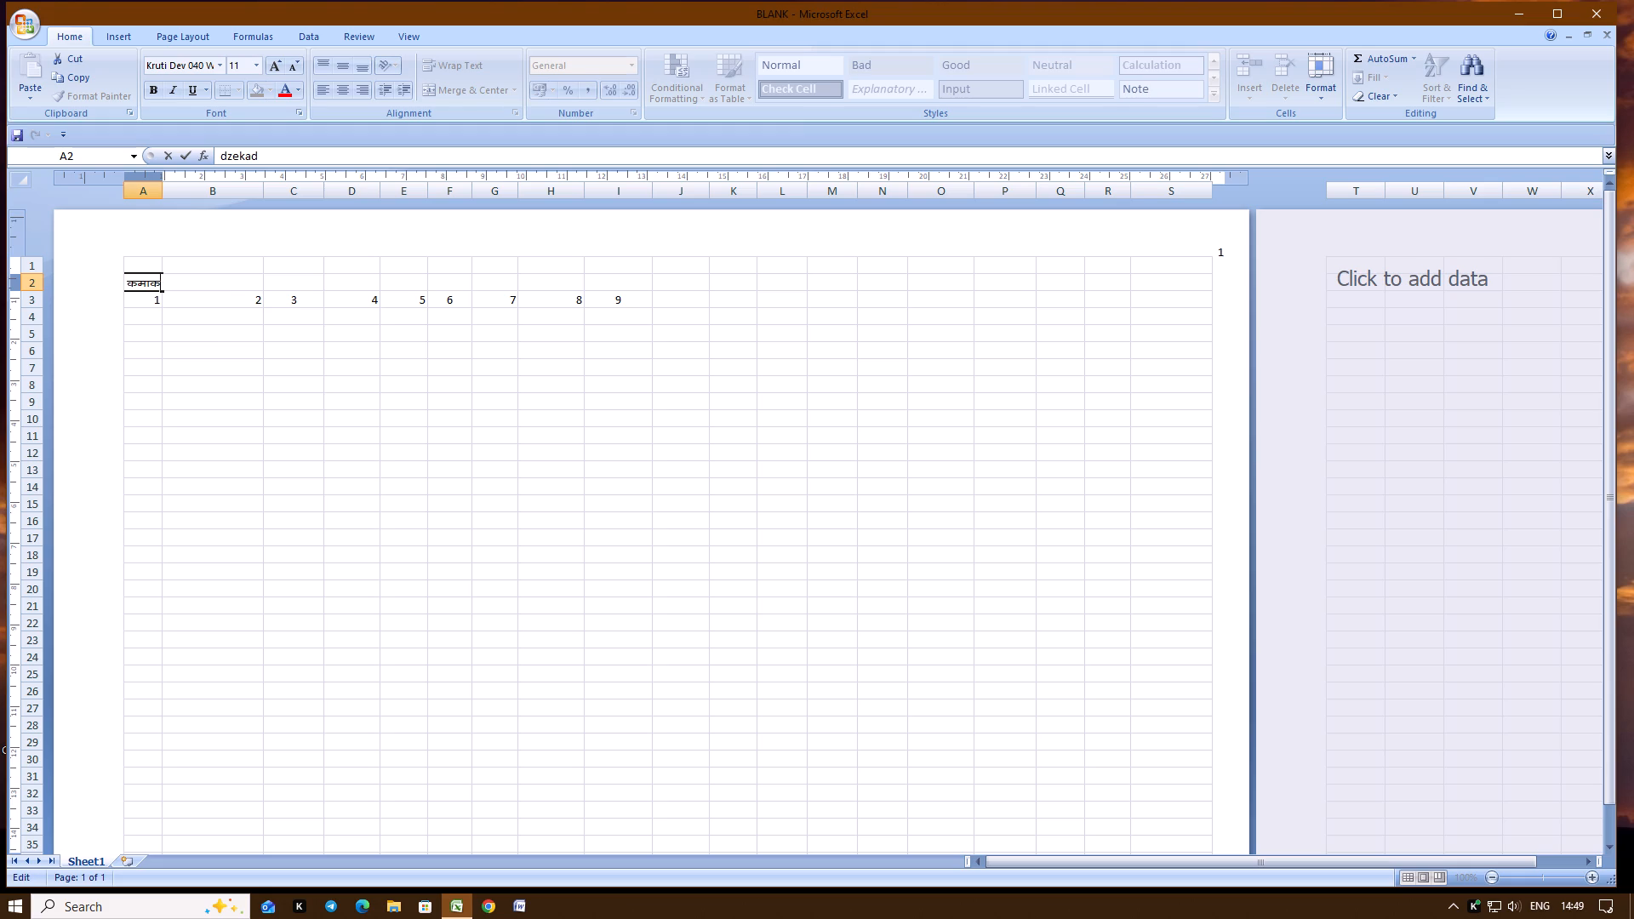
pyautogui.click(204, 330)
# Enter the Hindi heading शिक्षक का नाम in cell B2 using the Kruti Dev font.
pyautogui.click(199, 280)
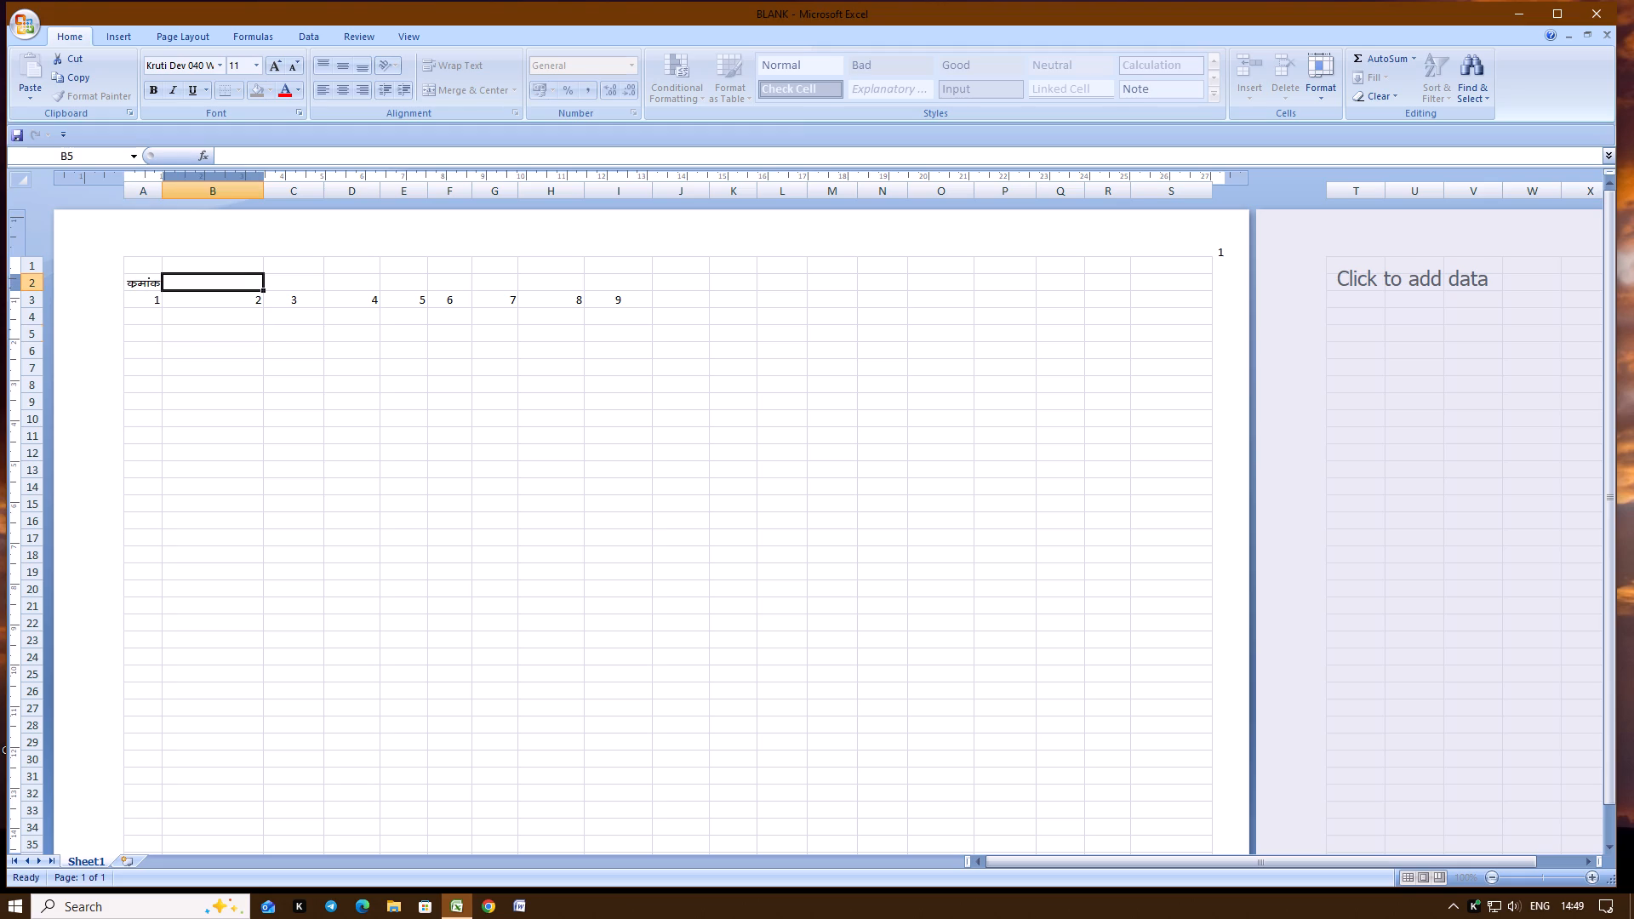
pyautogui.press('f')
pyautogui.write("'k")
pyautogui.hotkey('shift', '{')
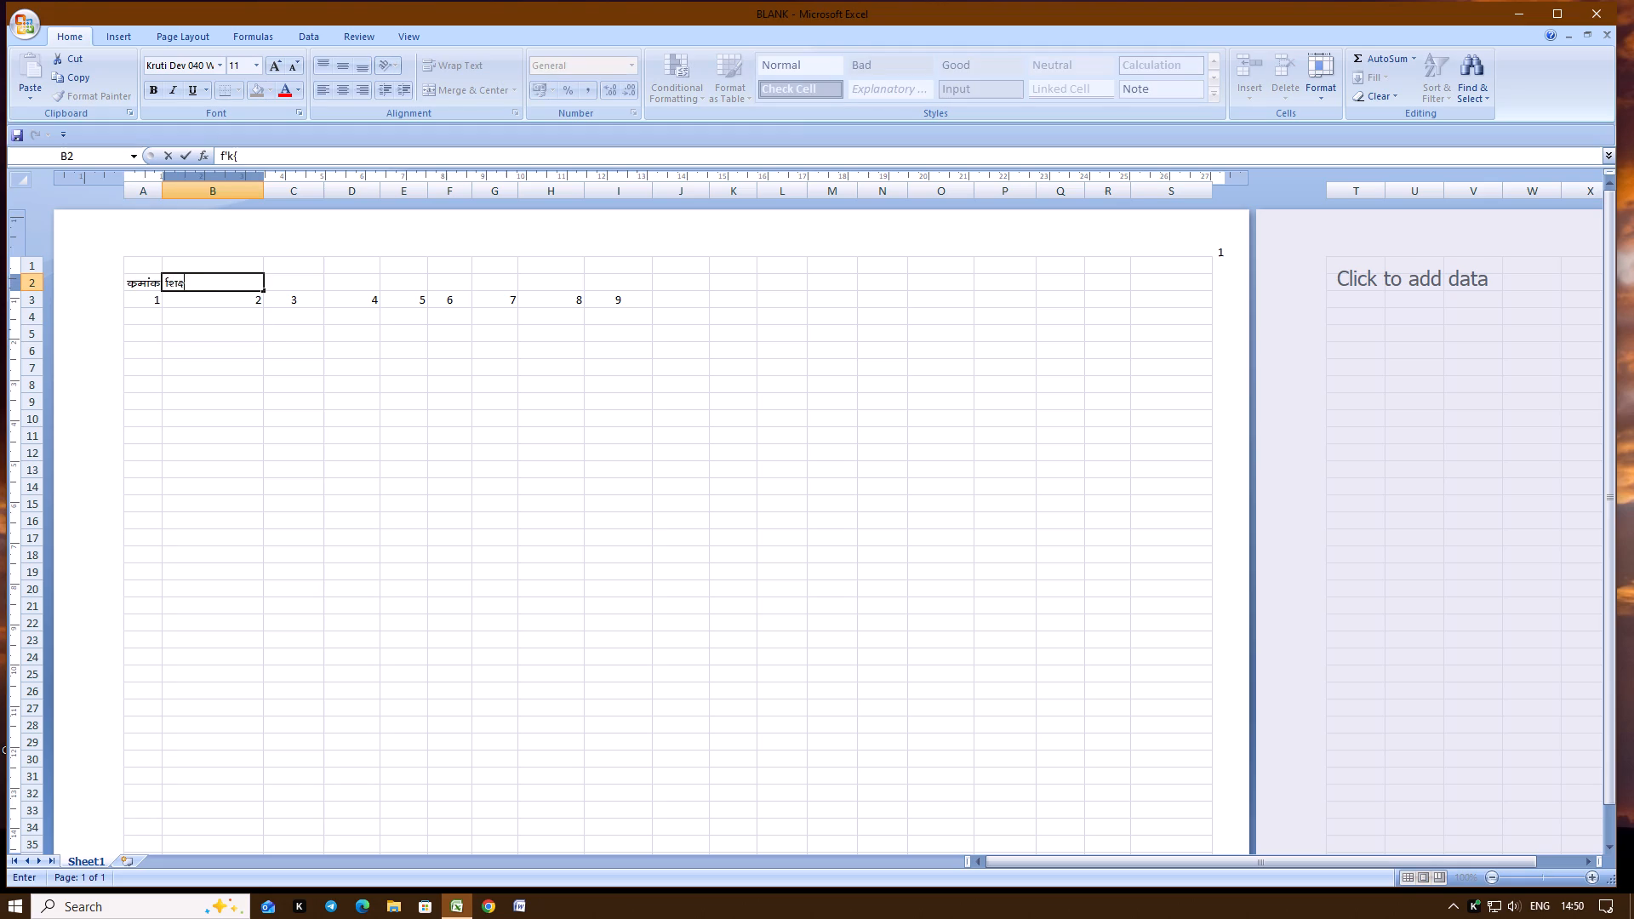
pyautogui.press('k')
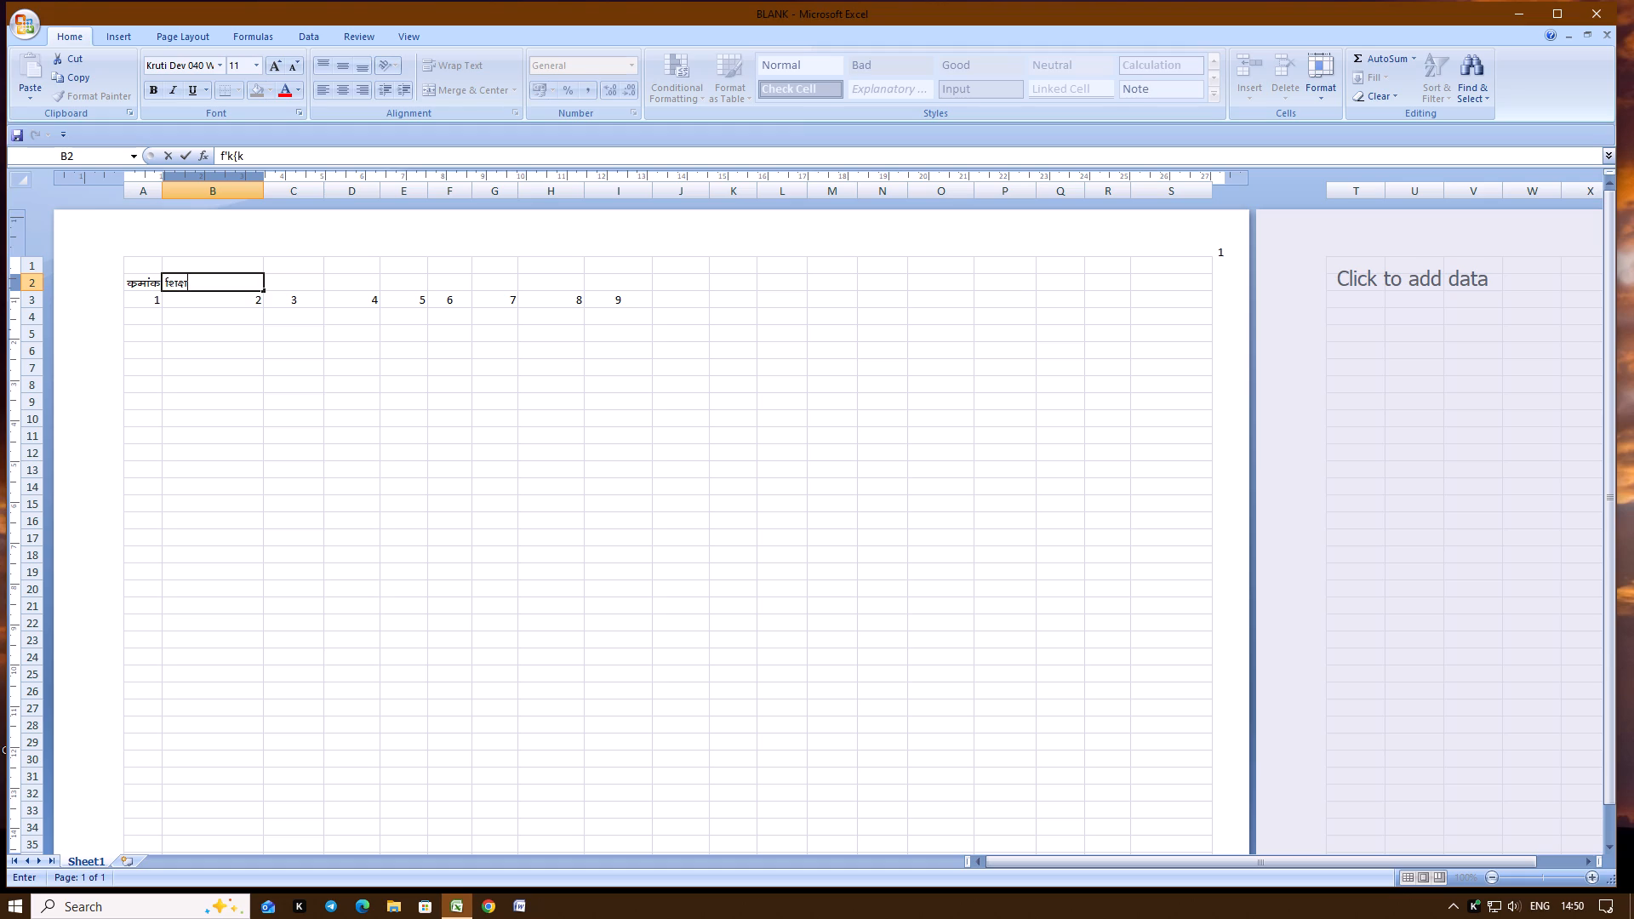
pyautogui.write('d dk uk')
pyautogui.press('e')
# Enter the Hindi heading विद्यालय का नाम in cell C2 using the Kruti Dev font.
pyautogui.click(282, 283)
pyautogui.write('fo')
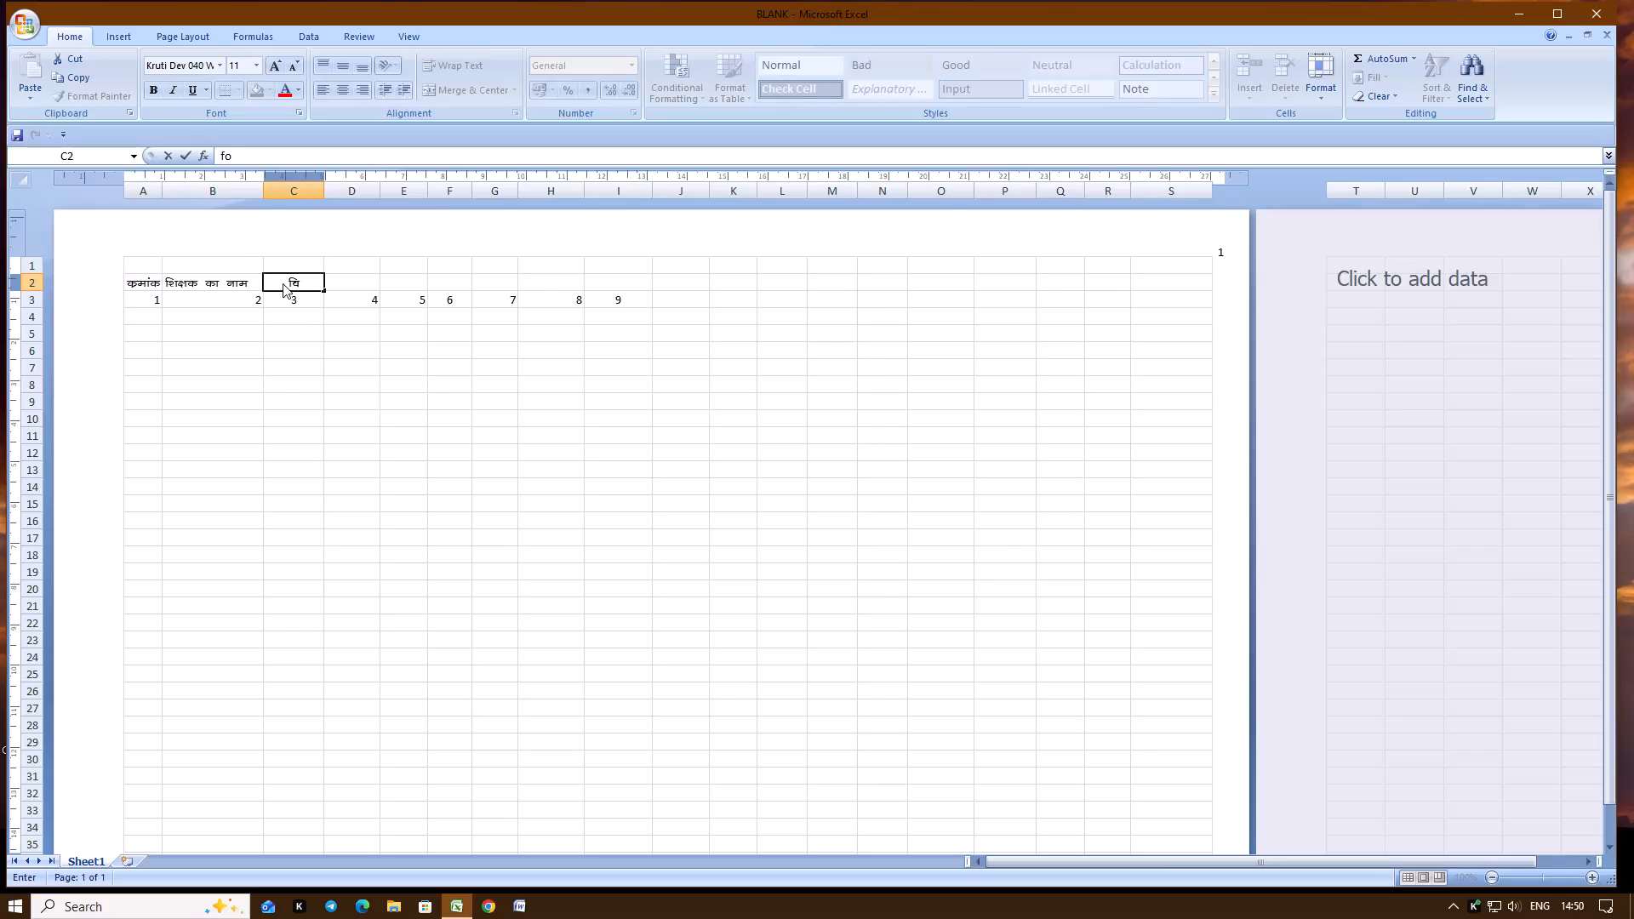
pyautogui.hotkey('shift', '|')
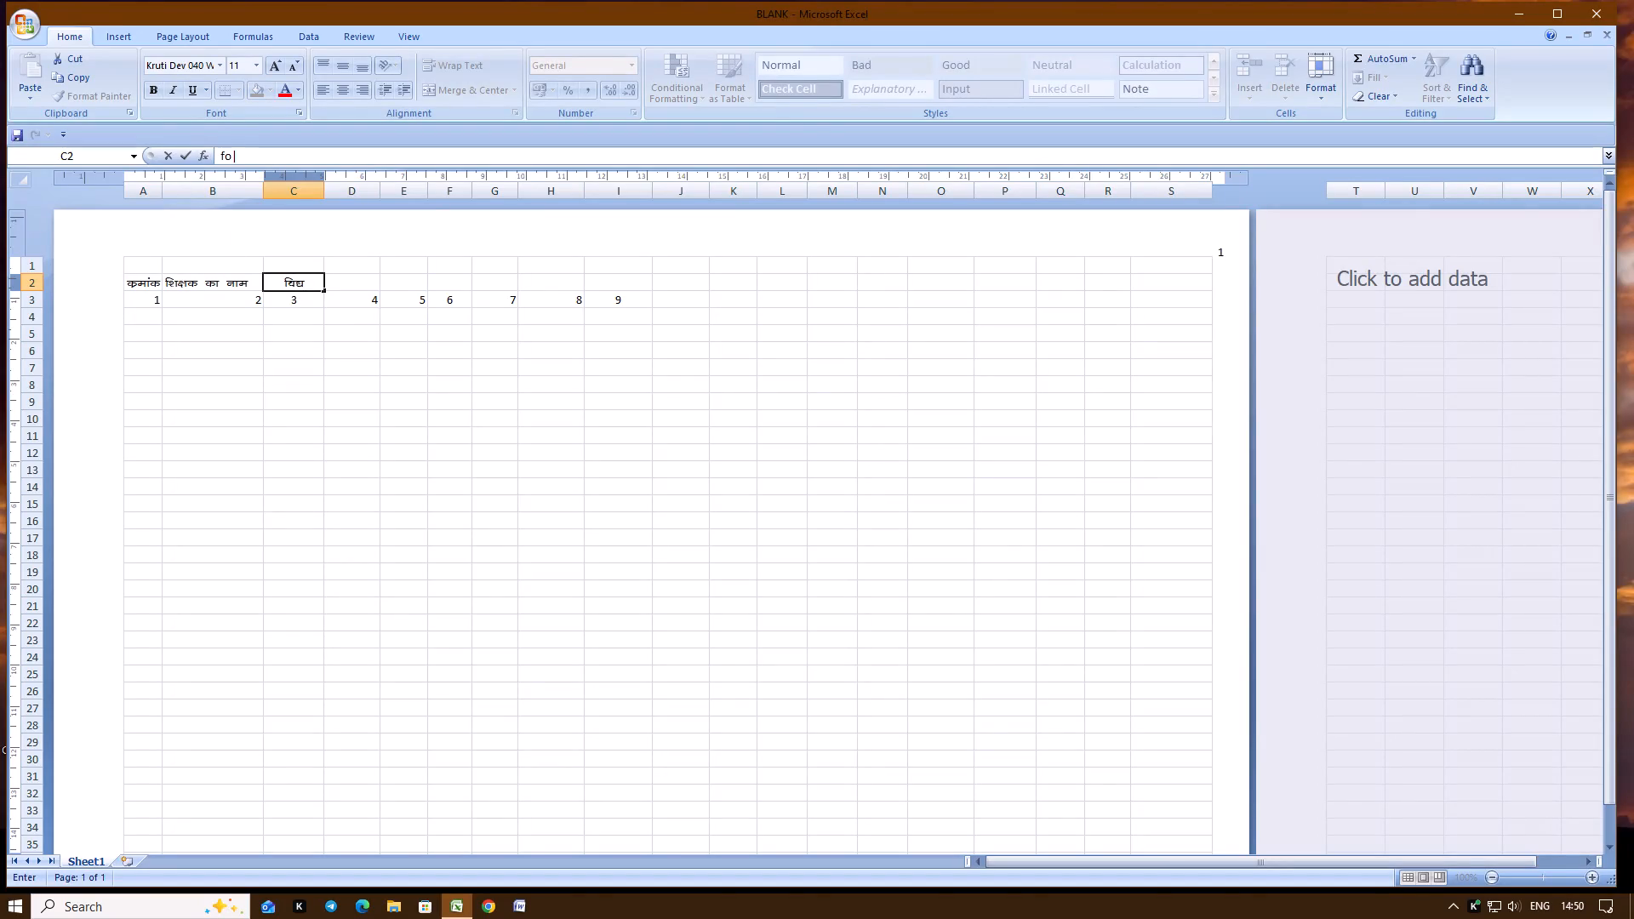
pyautogui.write('ky')
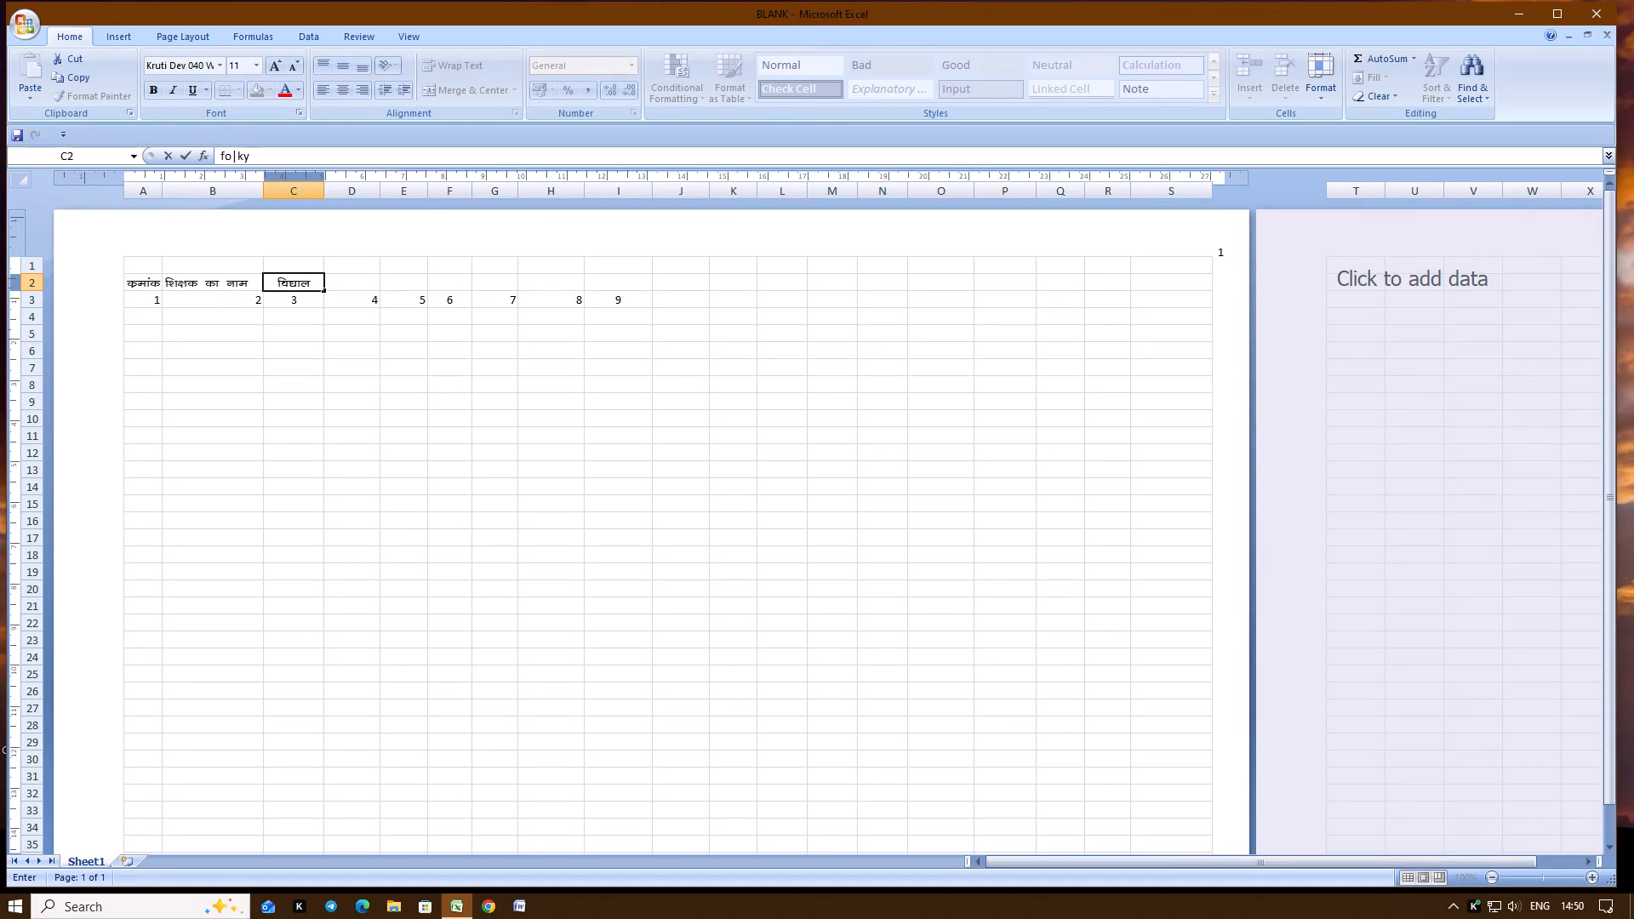
pyautogui.press(';')
pyautogui.press('space')
pyautogui.write('dk uke')
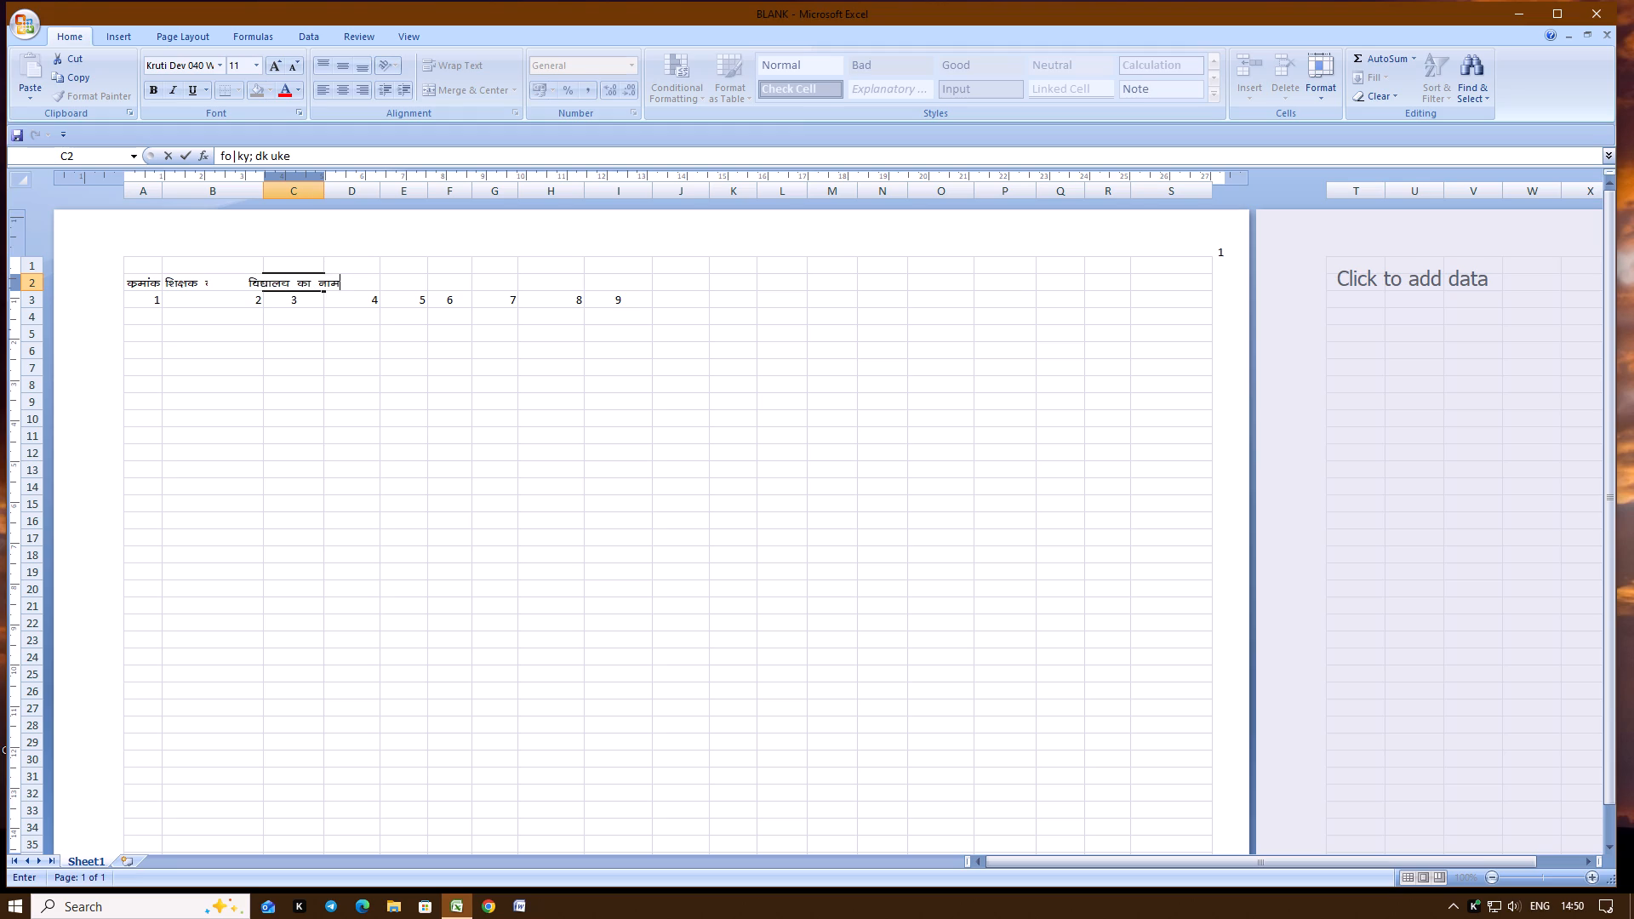
pyautogui.click(328, 331)
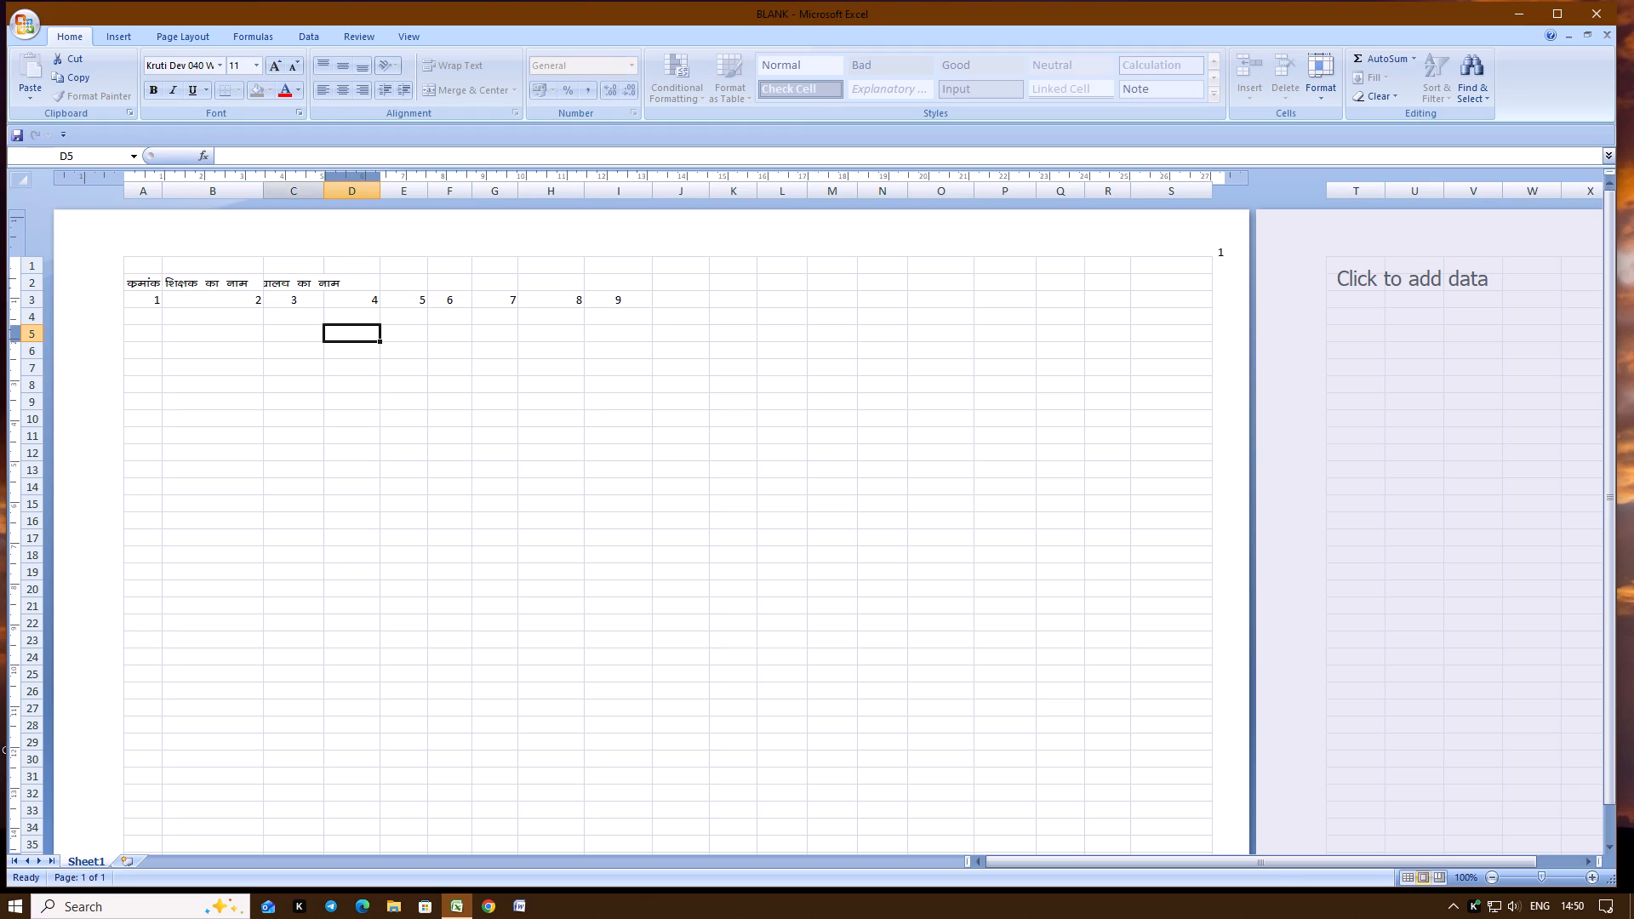
# Widen column C to about twice its width so its whole heading fits.
pyautogui.click(312, 195)
pyautogui.moveTo(323, 191); pyautogui.dragTo(386, 220)
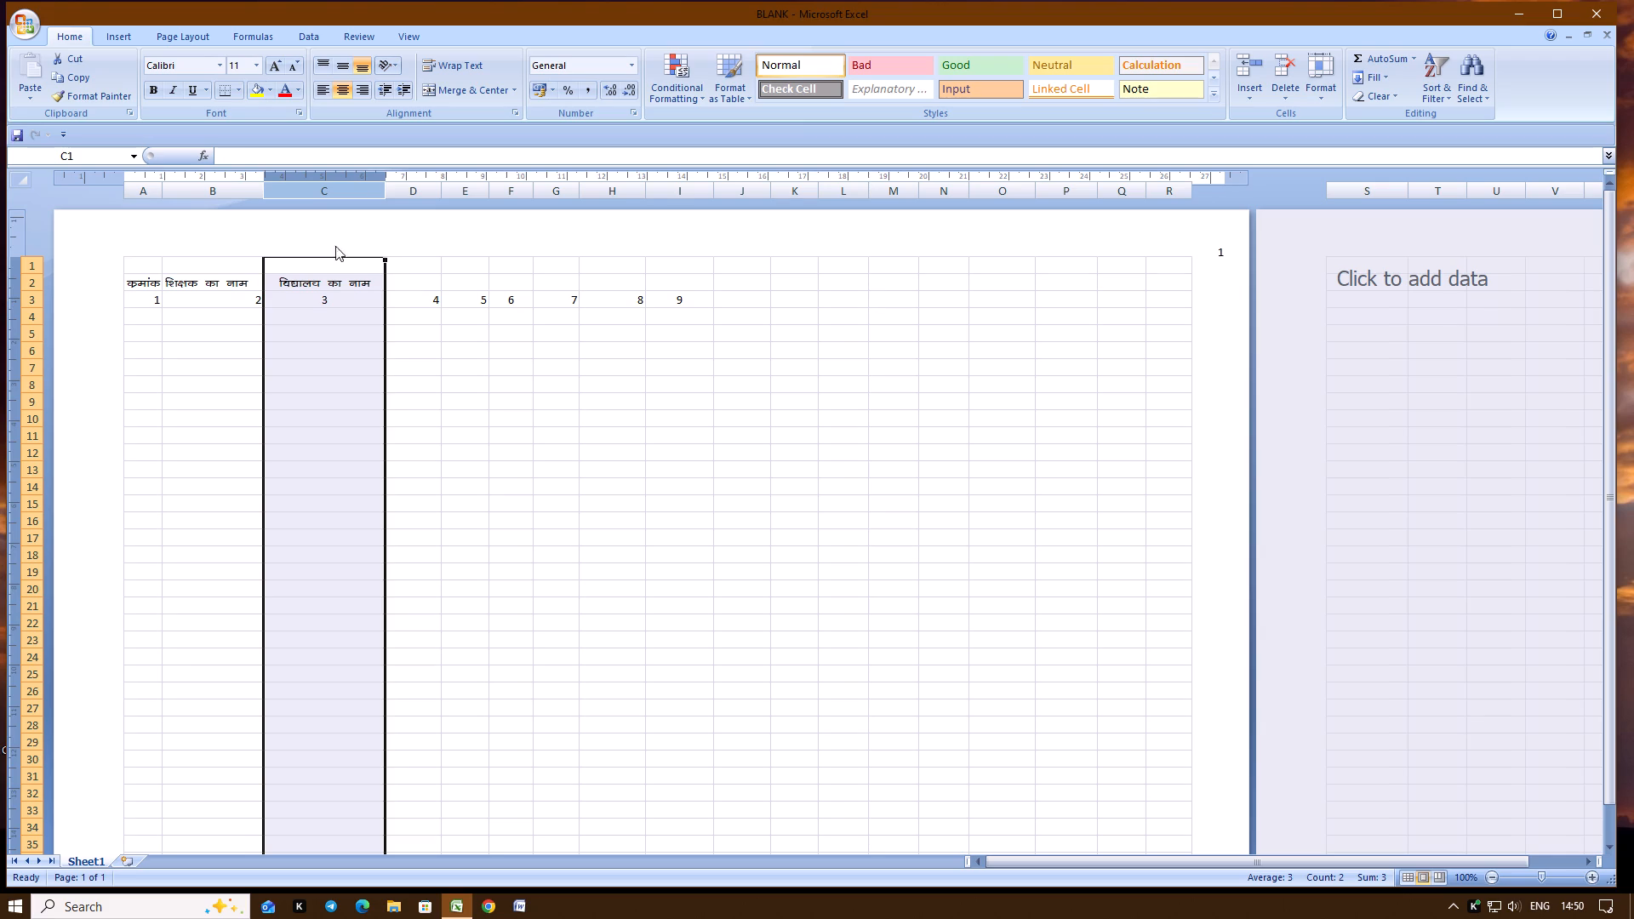
# Enter the Hindi heading मोबाईल नम्बर in cell D2 using the Kruti Dev font.
pyautogui.click(414, 287)
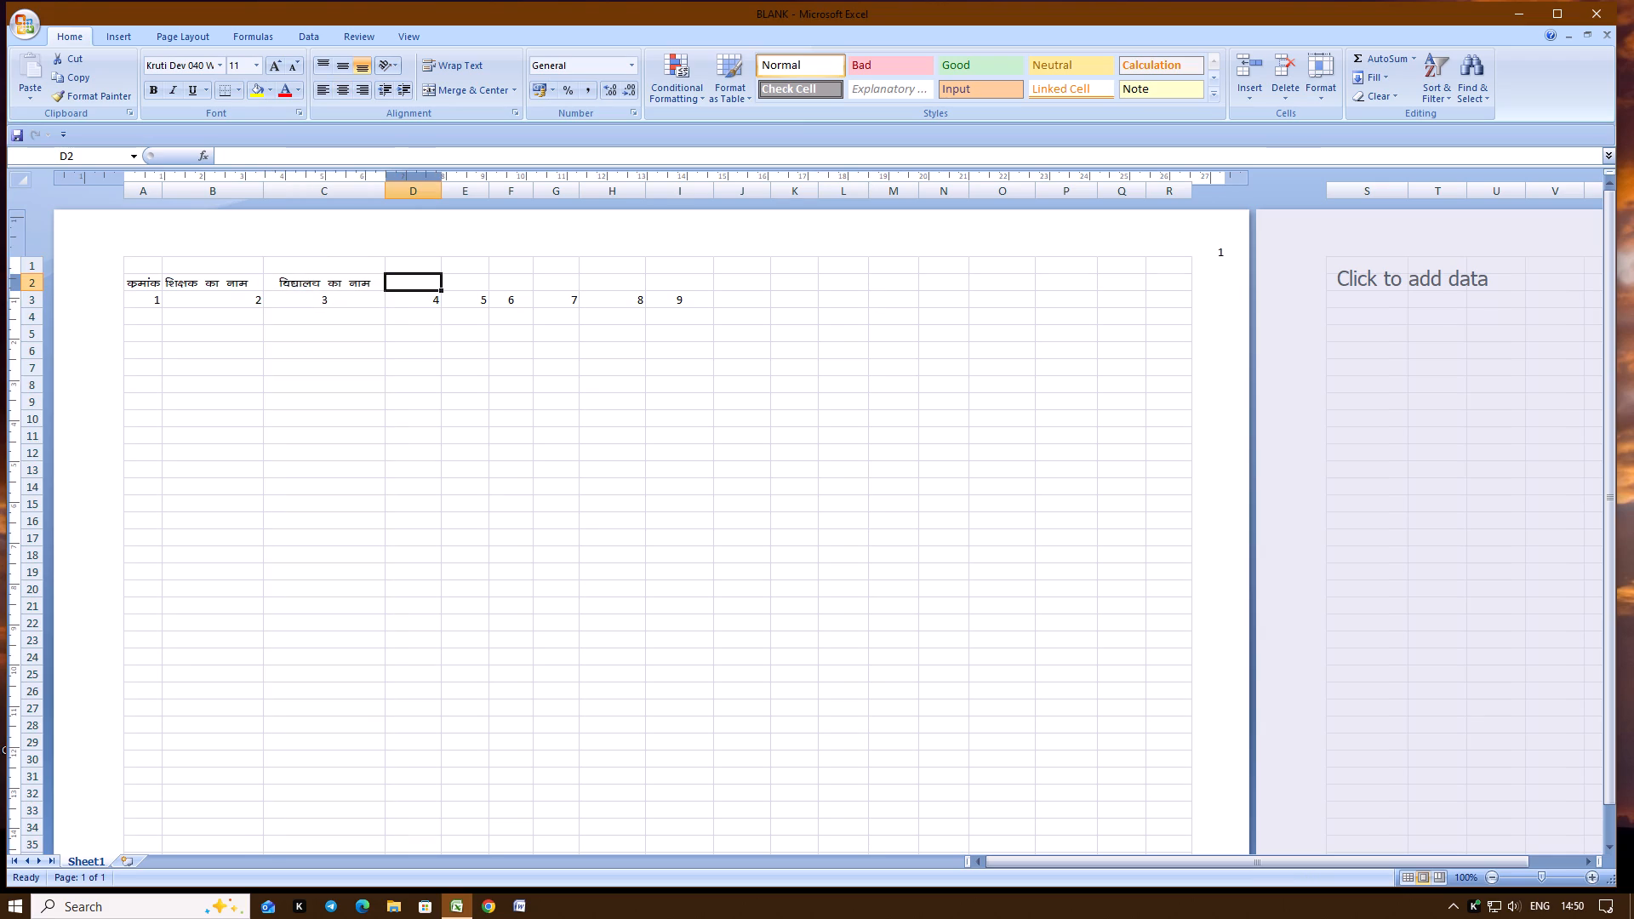
pyautogui.press('e')
pyautogui.press('k')
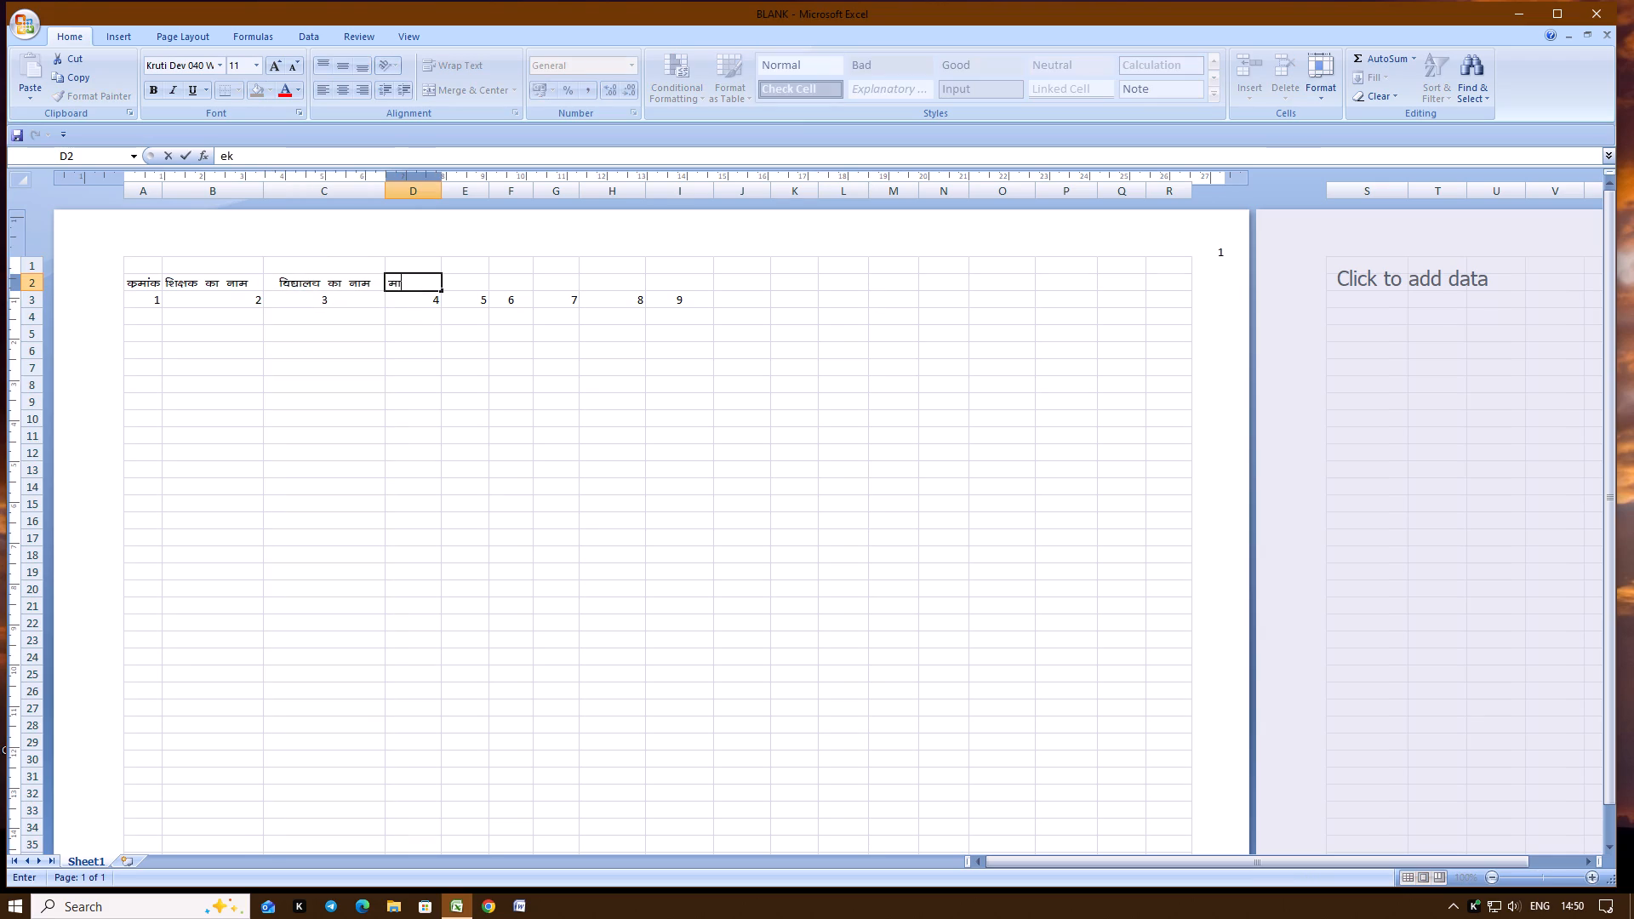
pyautogui.press('s')
pyautogui.write('ck')
pyautogui.press('b')
pyautogui.hotkey('shift', 'z')
pyautogui.write('y u')
pyautogui.hotkey('shift', 'e')
pyautogui.write('cj')
pyautogui.click(464, 348)
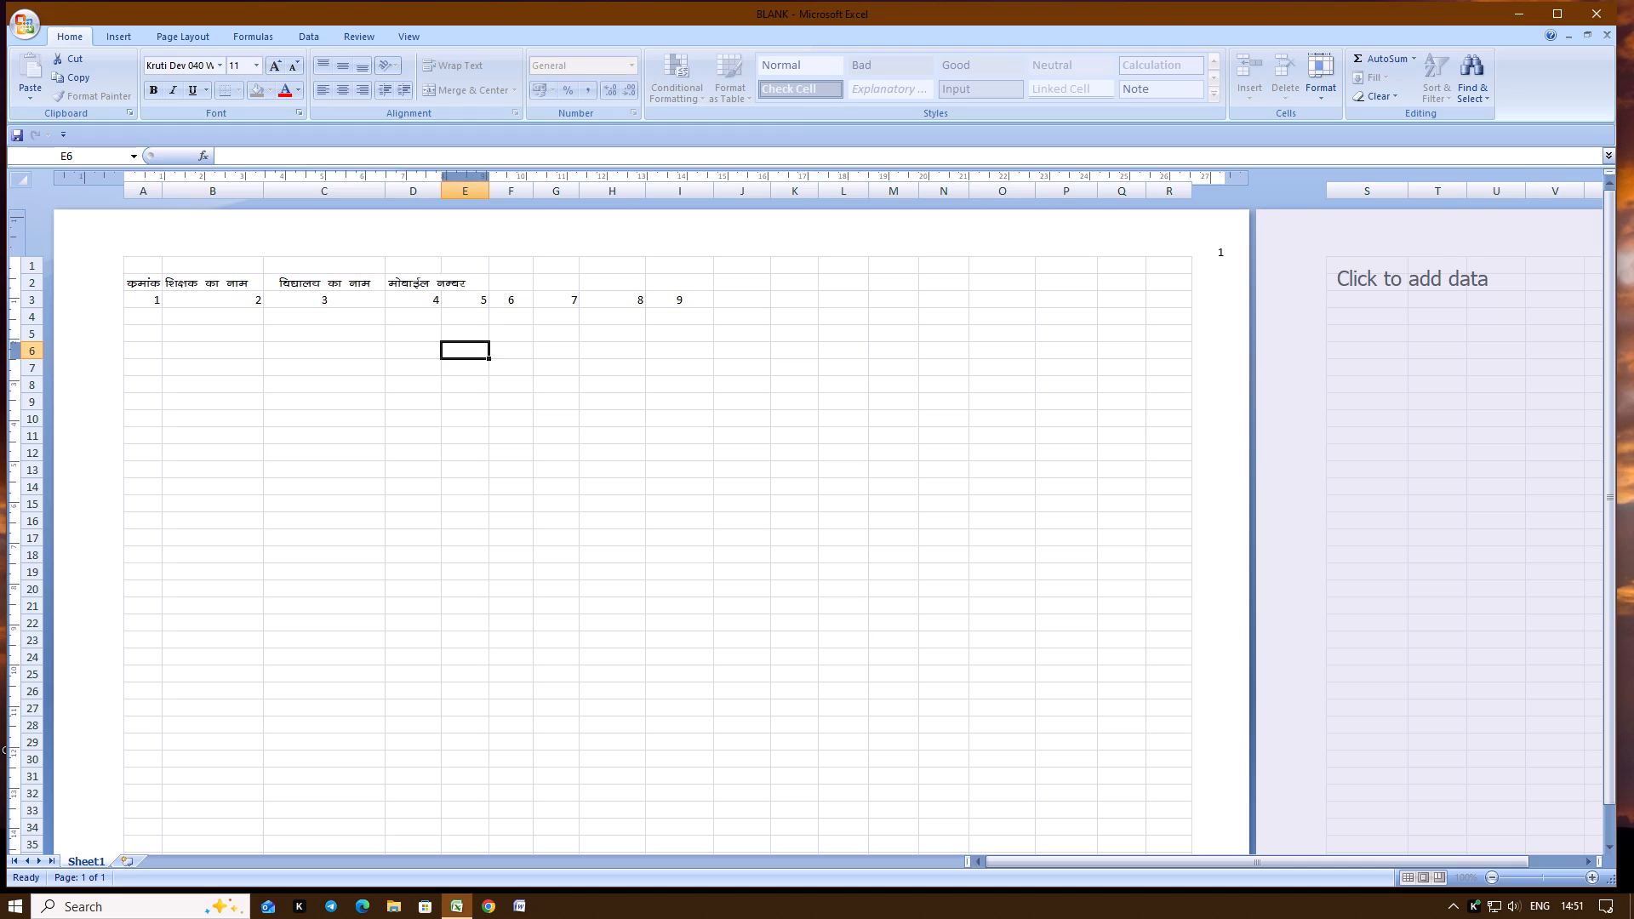
pyautogui.click(441, 177)
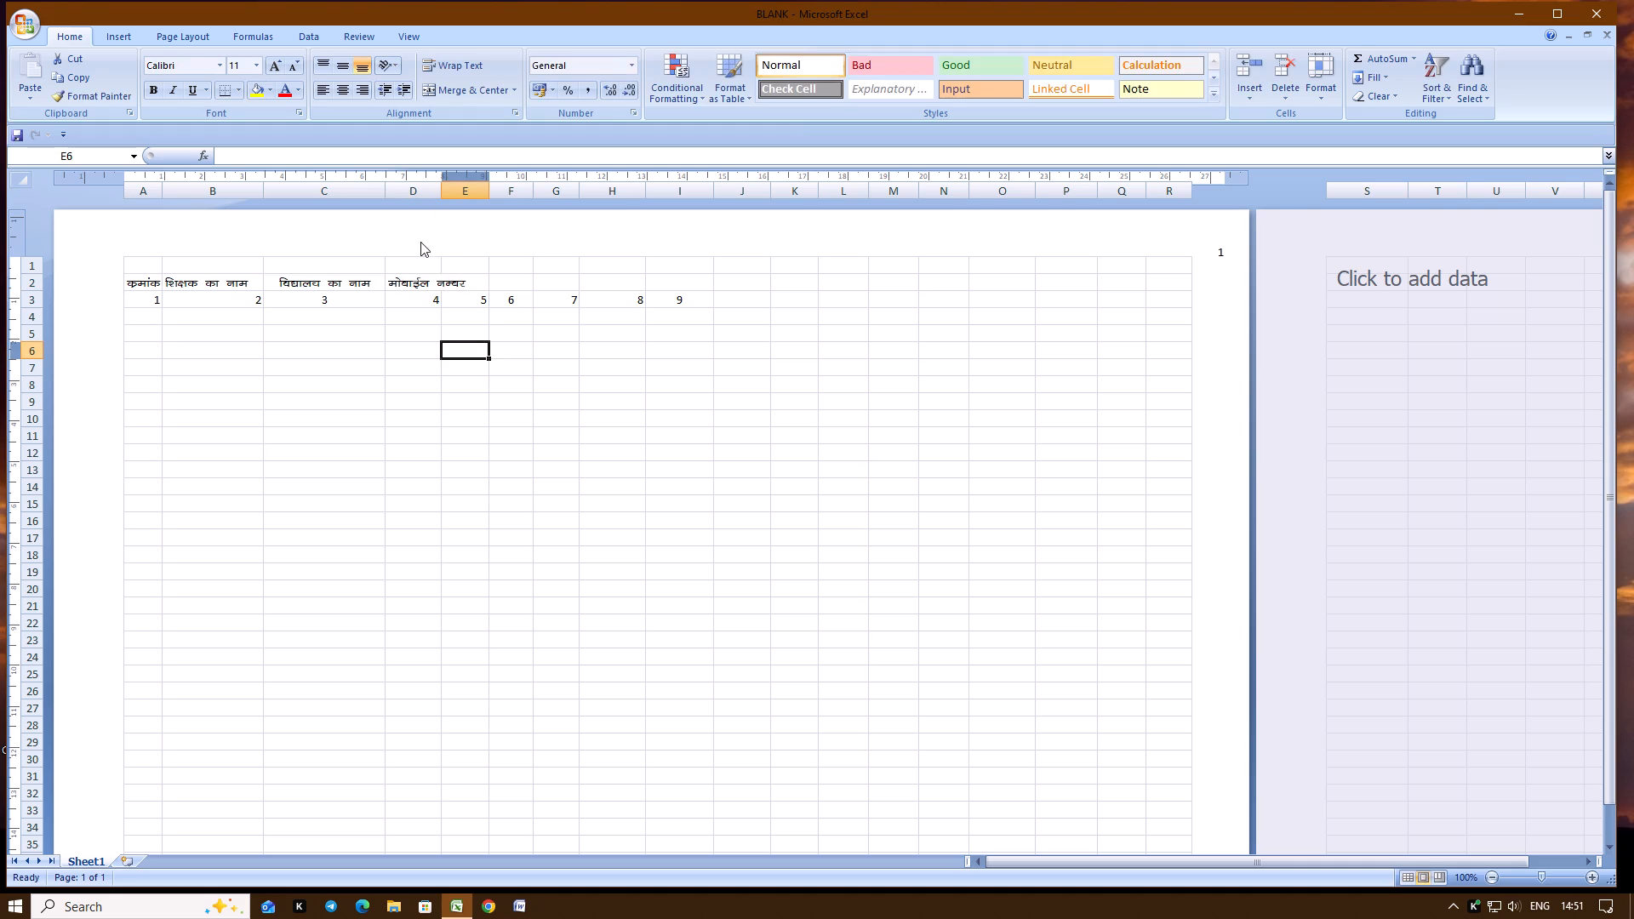
# Widen columns D and E to about twice their widths, making column E about 2.37 cm wide.
pyautogui.moveTo(441, 188); pyautogui.dragTo(487, 225)
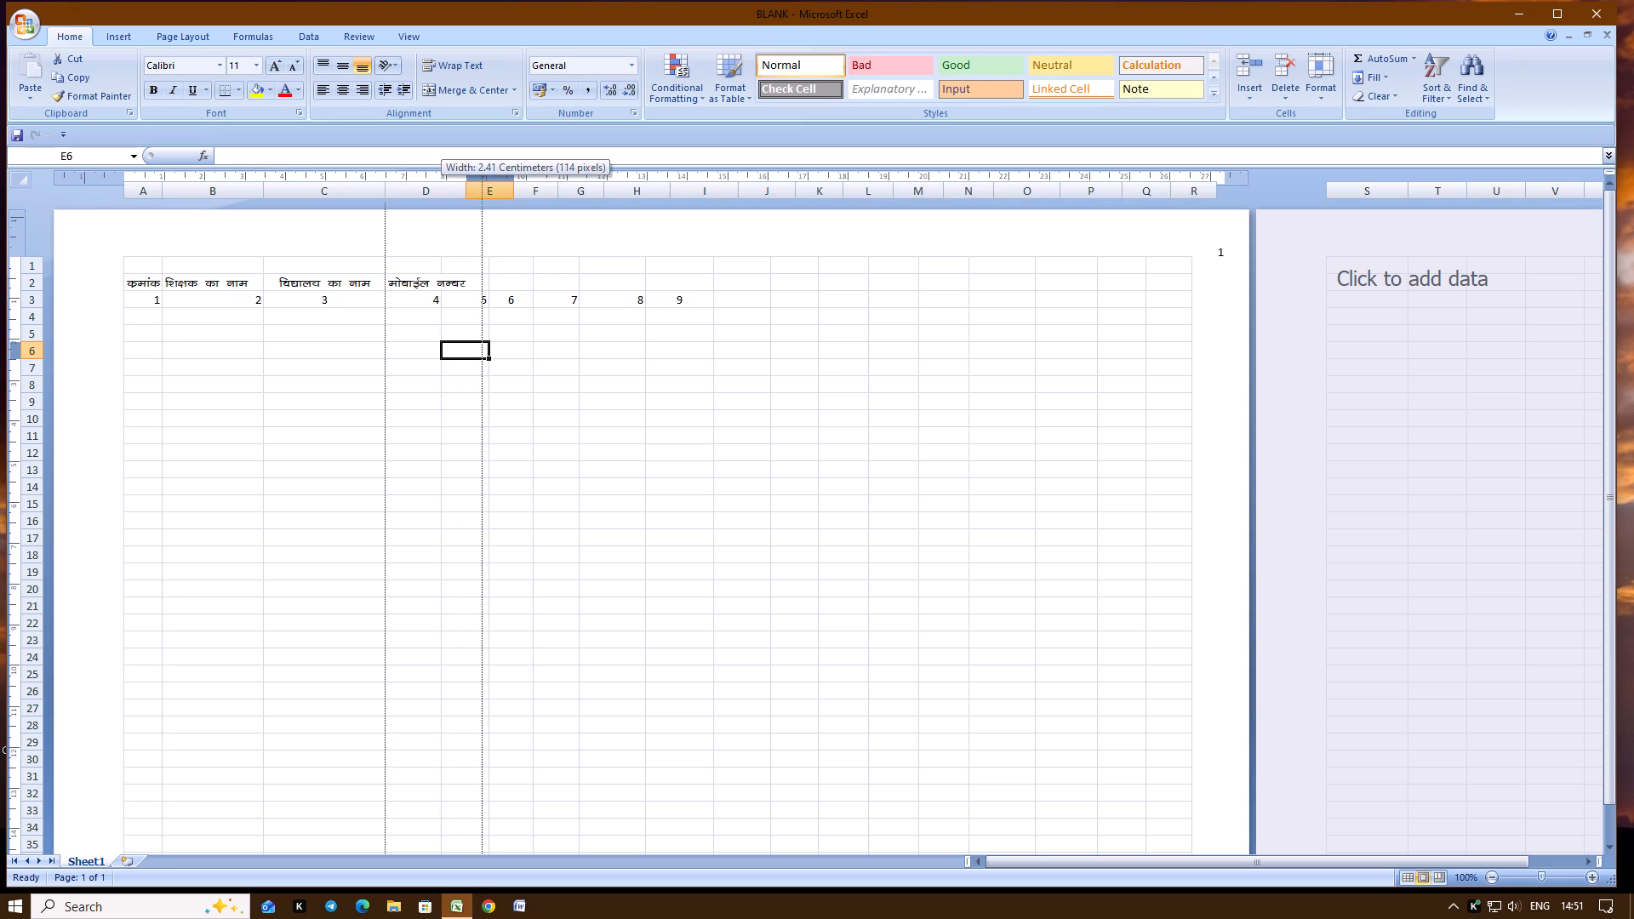
pyautogui.moveTo(487, 225); pyautogui.dragTo(504, 239)
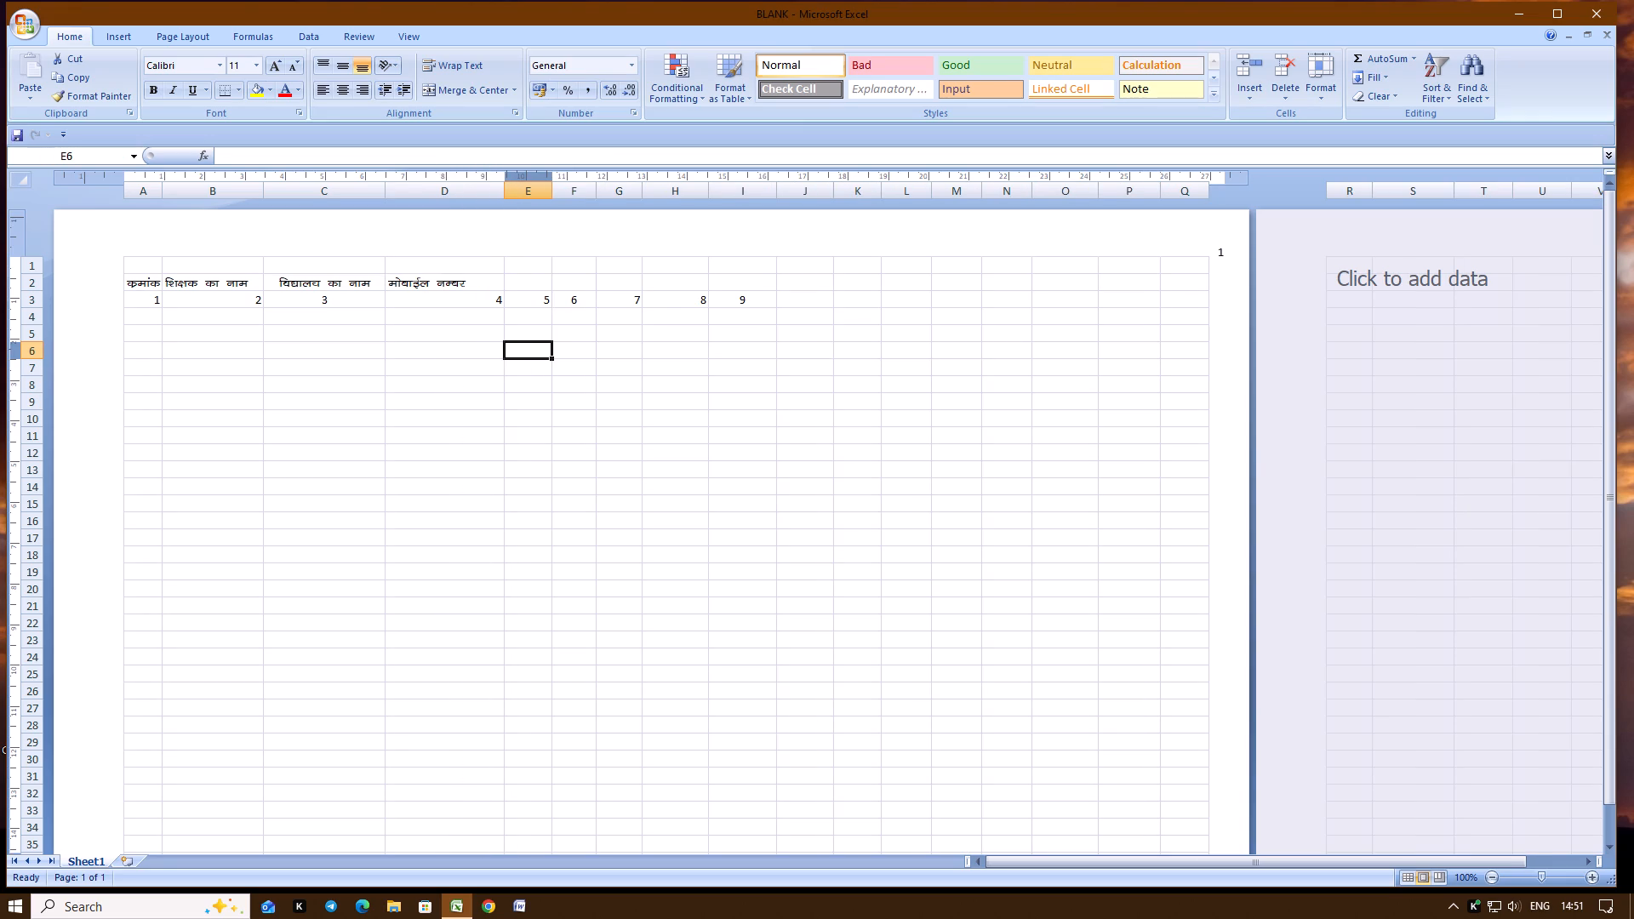
pyautogui.moveTo(552, 191); pyautogui.dragTo(600, 218)
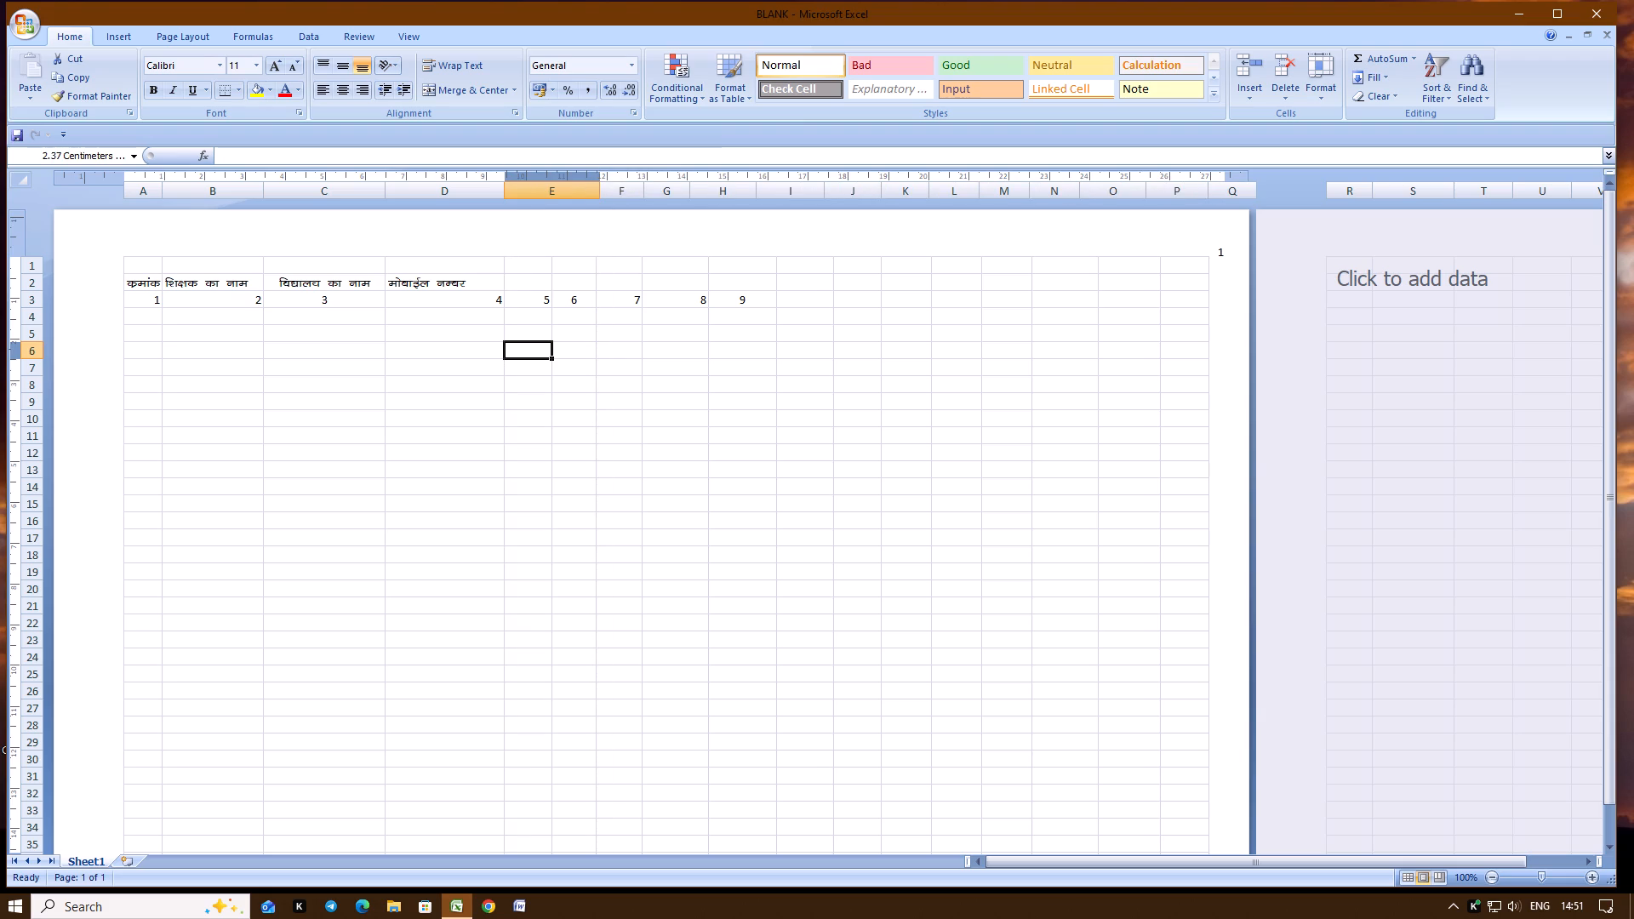
# Enter the Hindi heading उम्र in cell E2 using the Kruti Dev font.
pyautogui.click(528, 283)
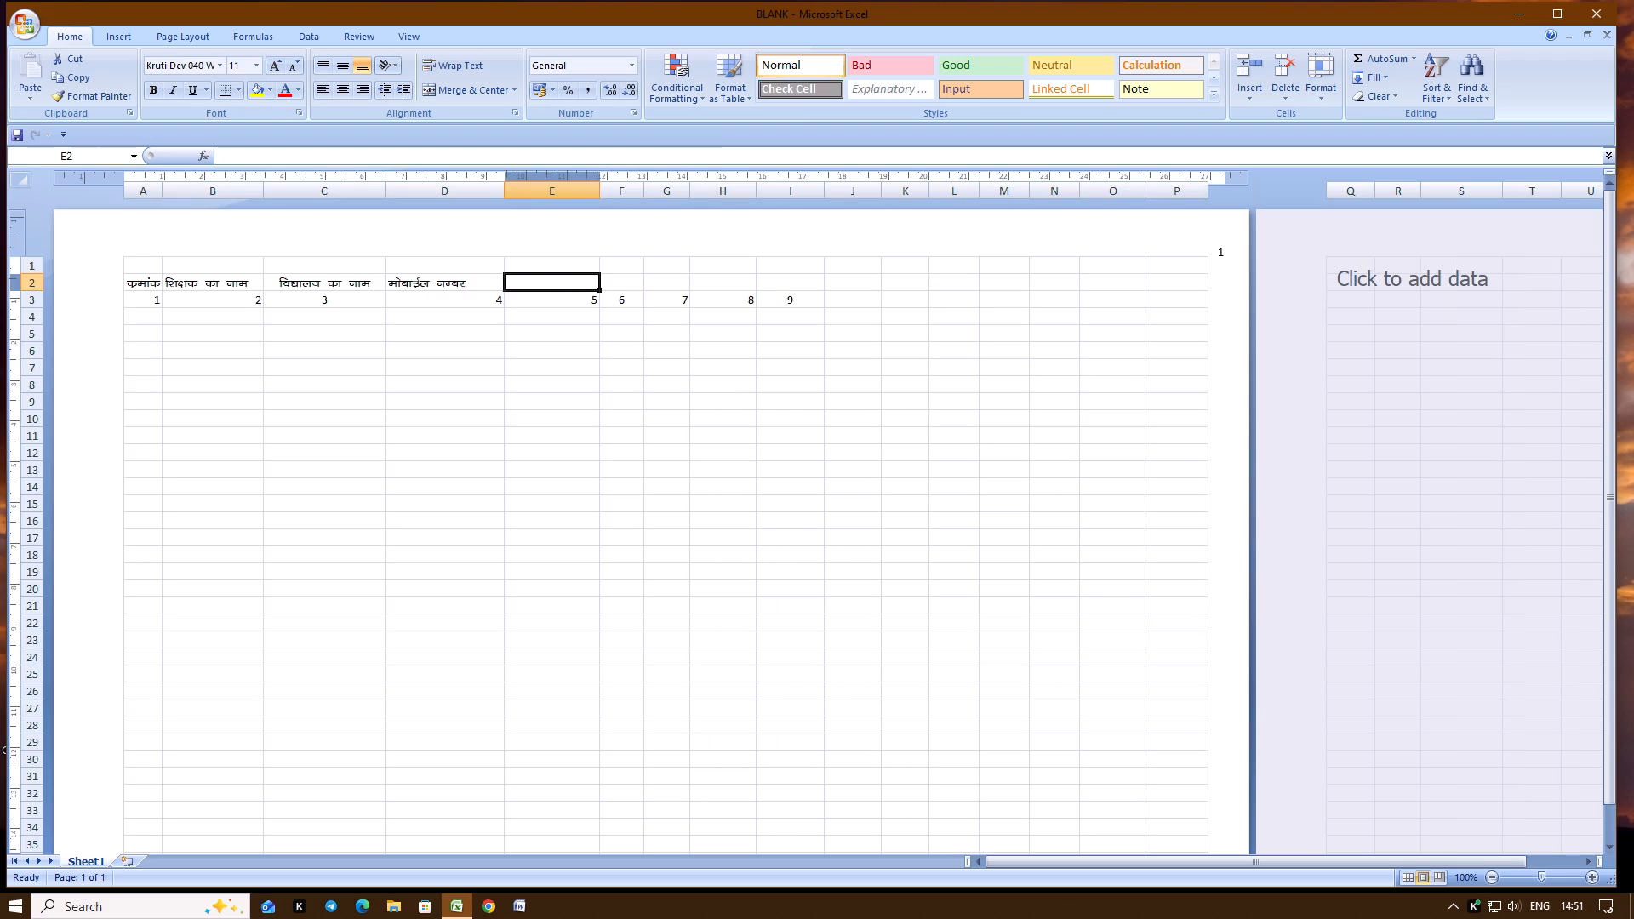
pyautogui.press('m')
pyautogui.press('e')
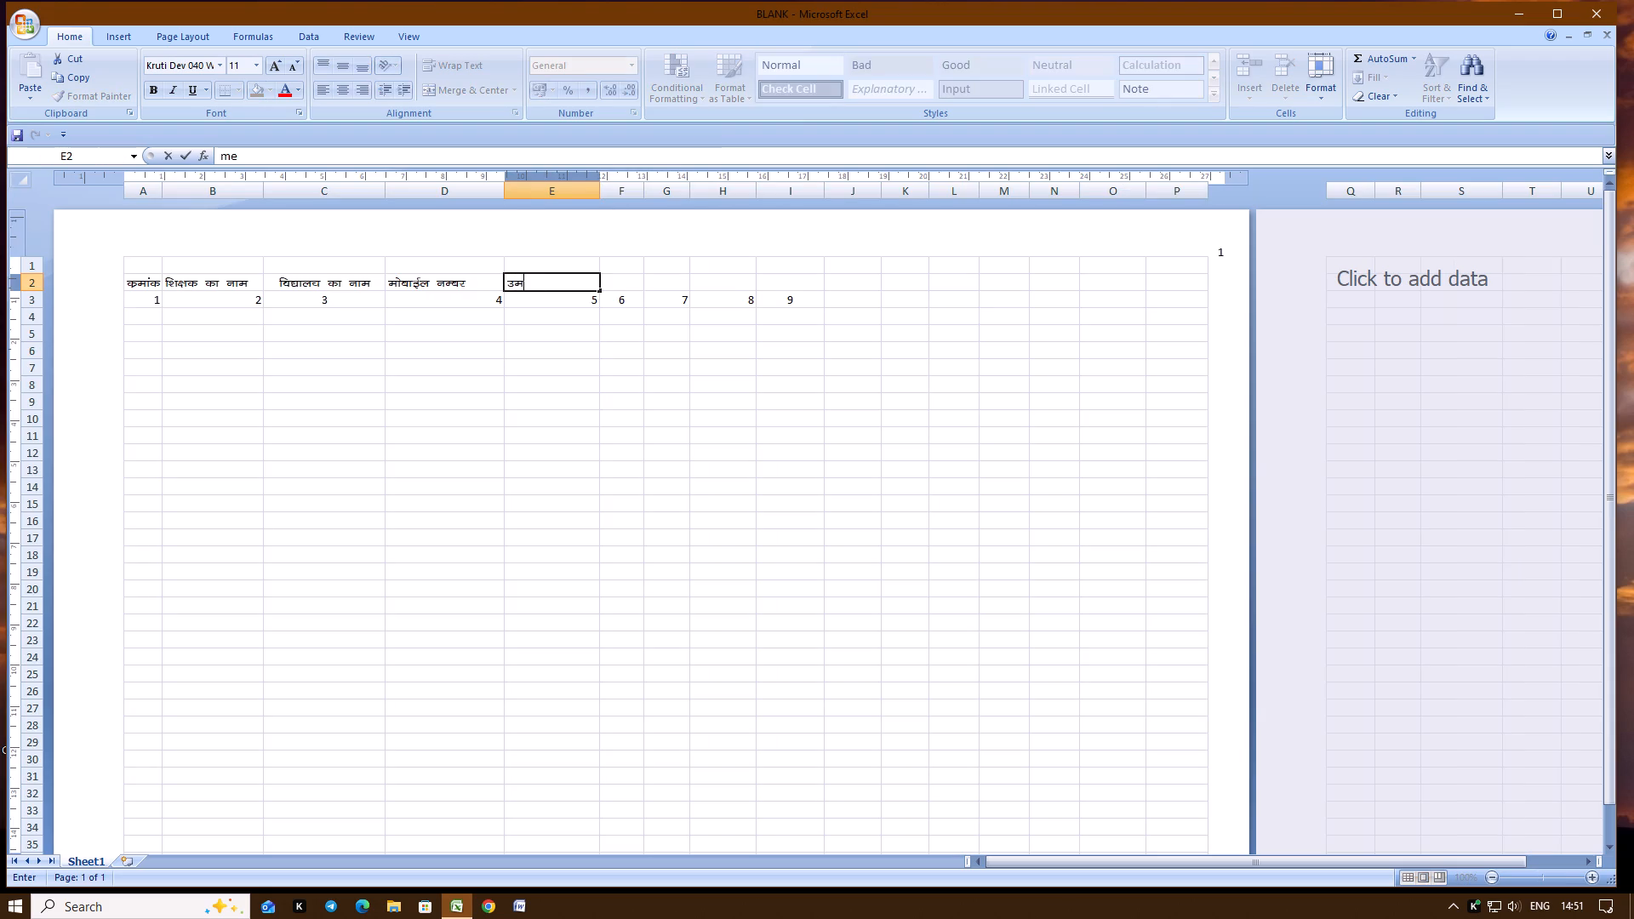
pyautogui.press('z')
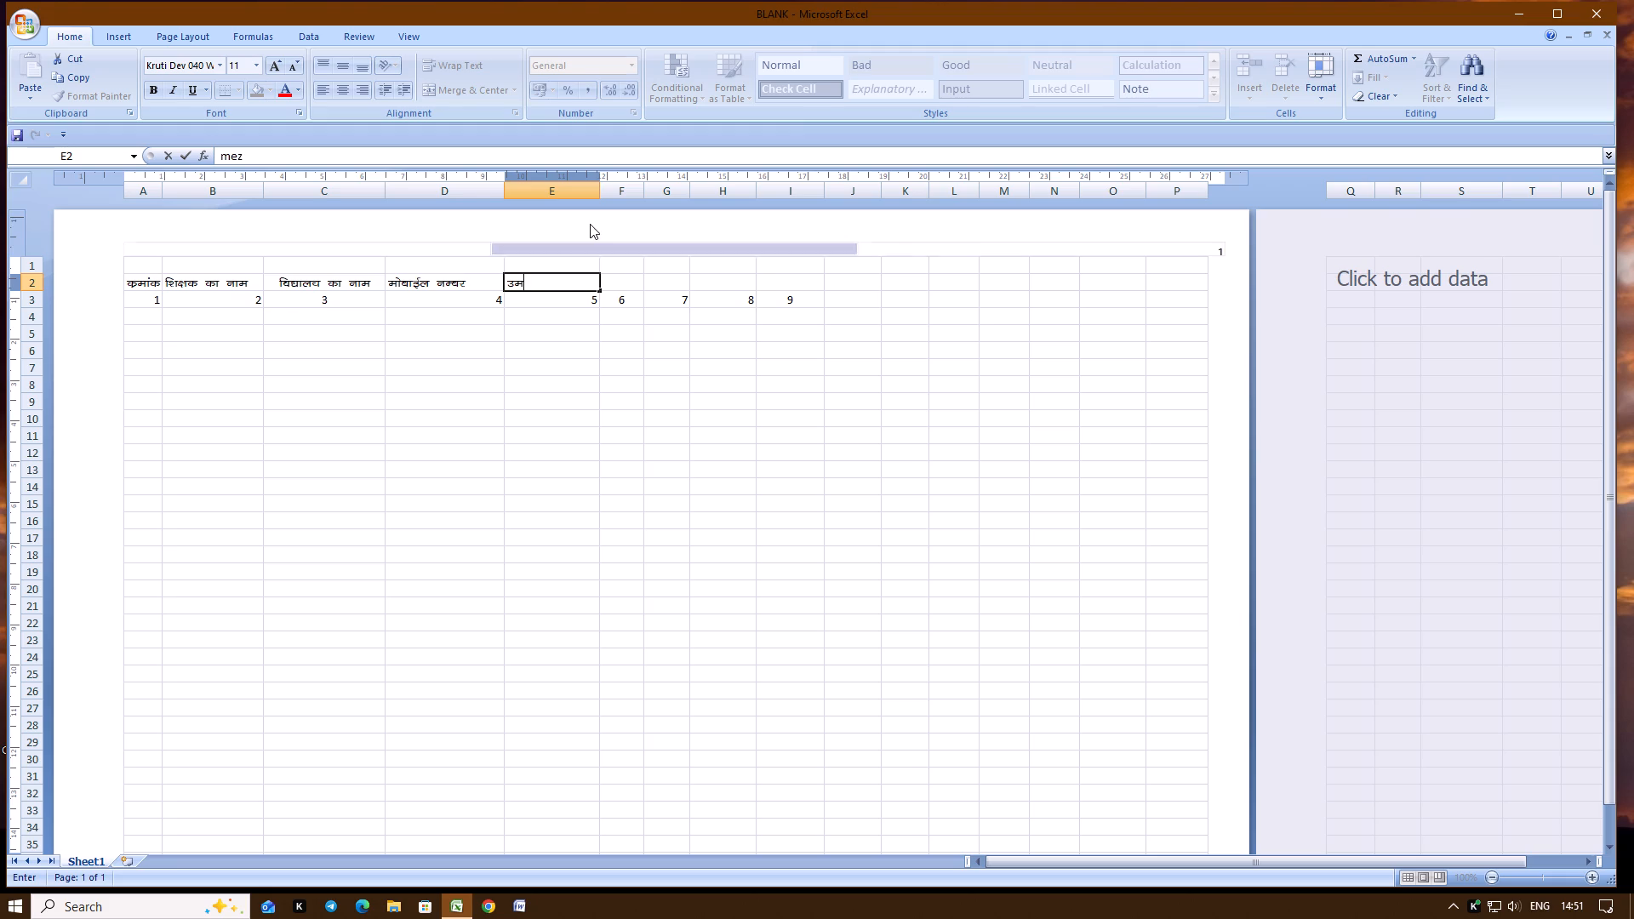
pyautogui.click(589, 344)
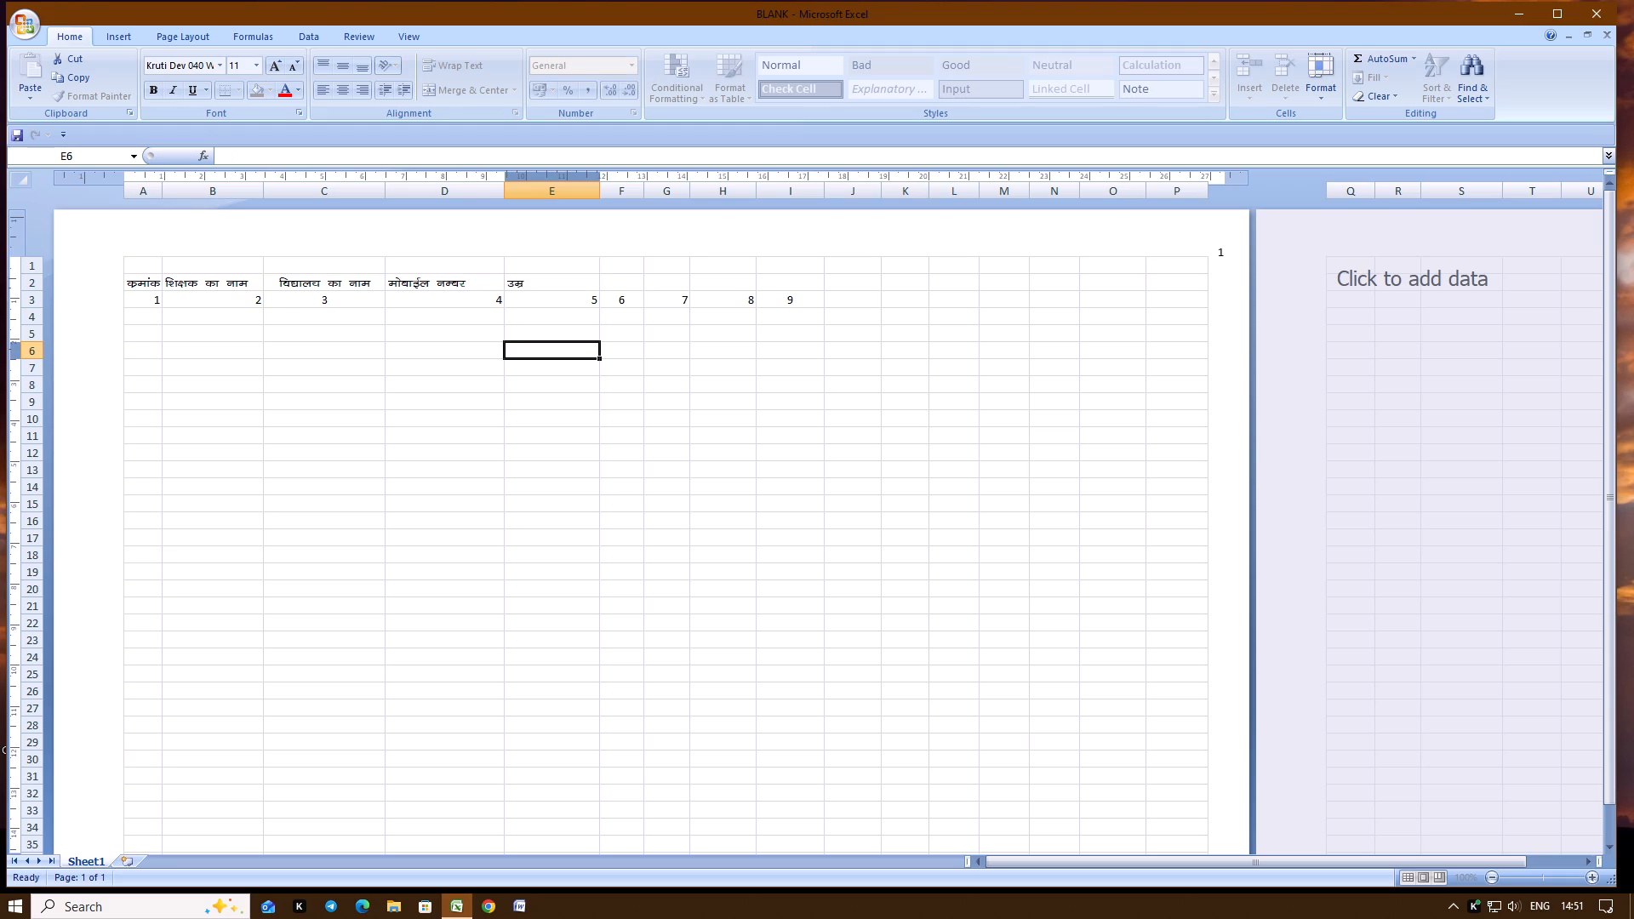
# Enter the Hindi heading लिंग in cell F2 using the Kruti Dev font.
pyautogui.click(625, 277)
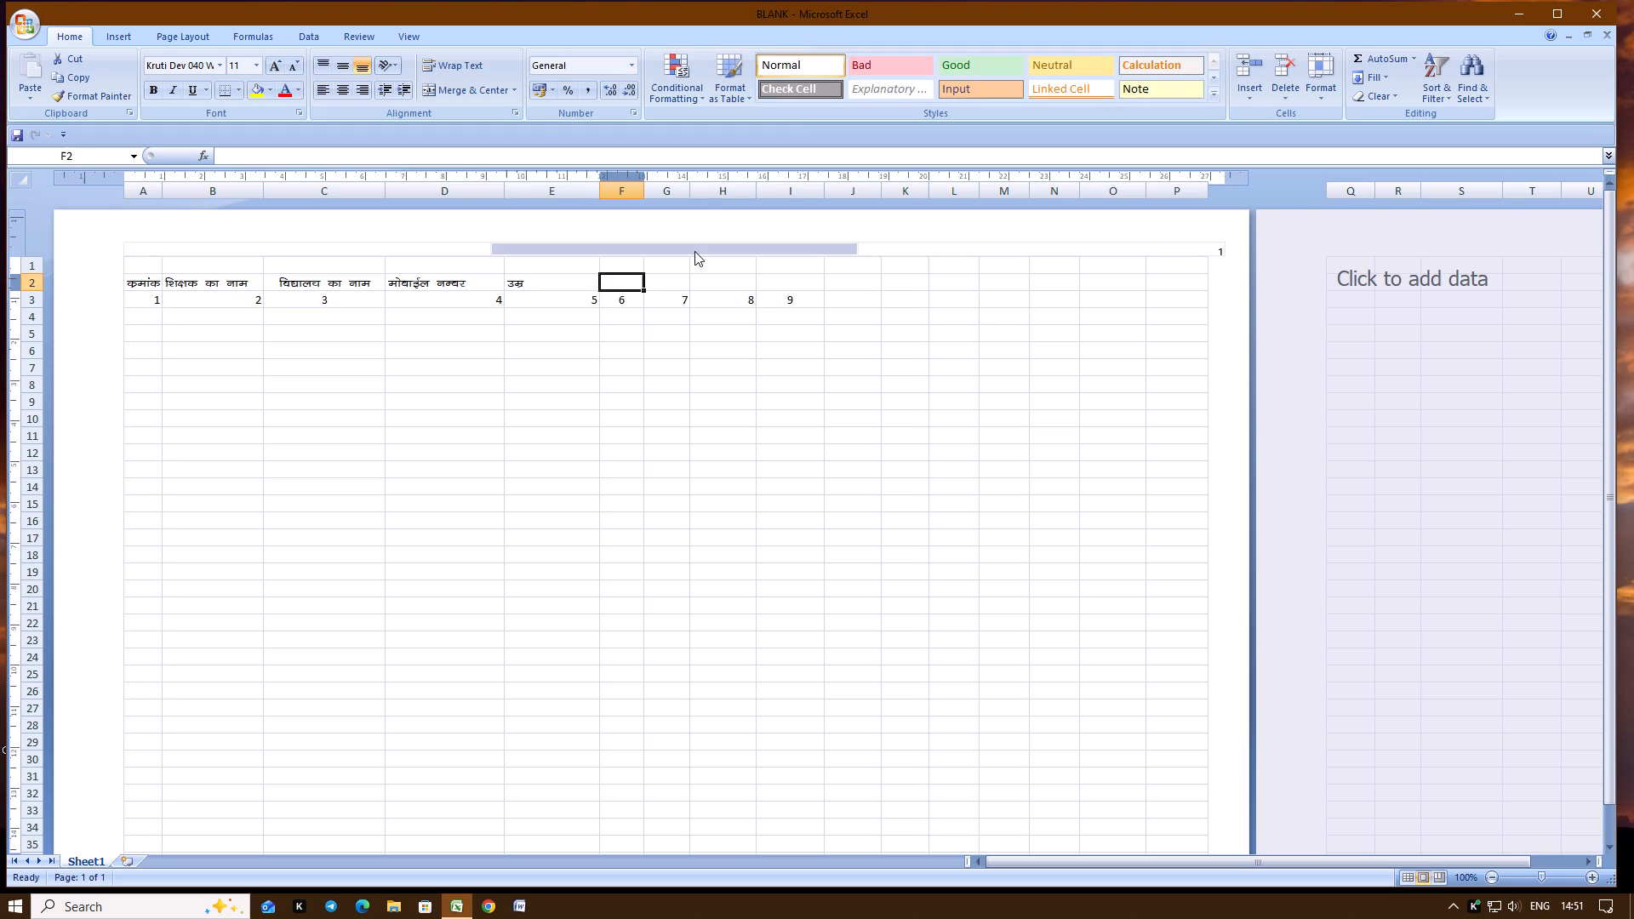
pyautogui.press('f')
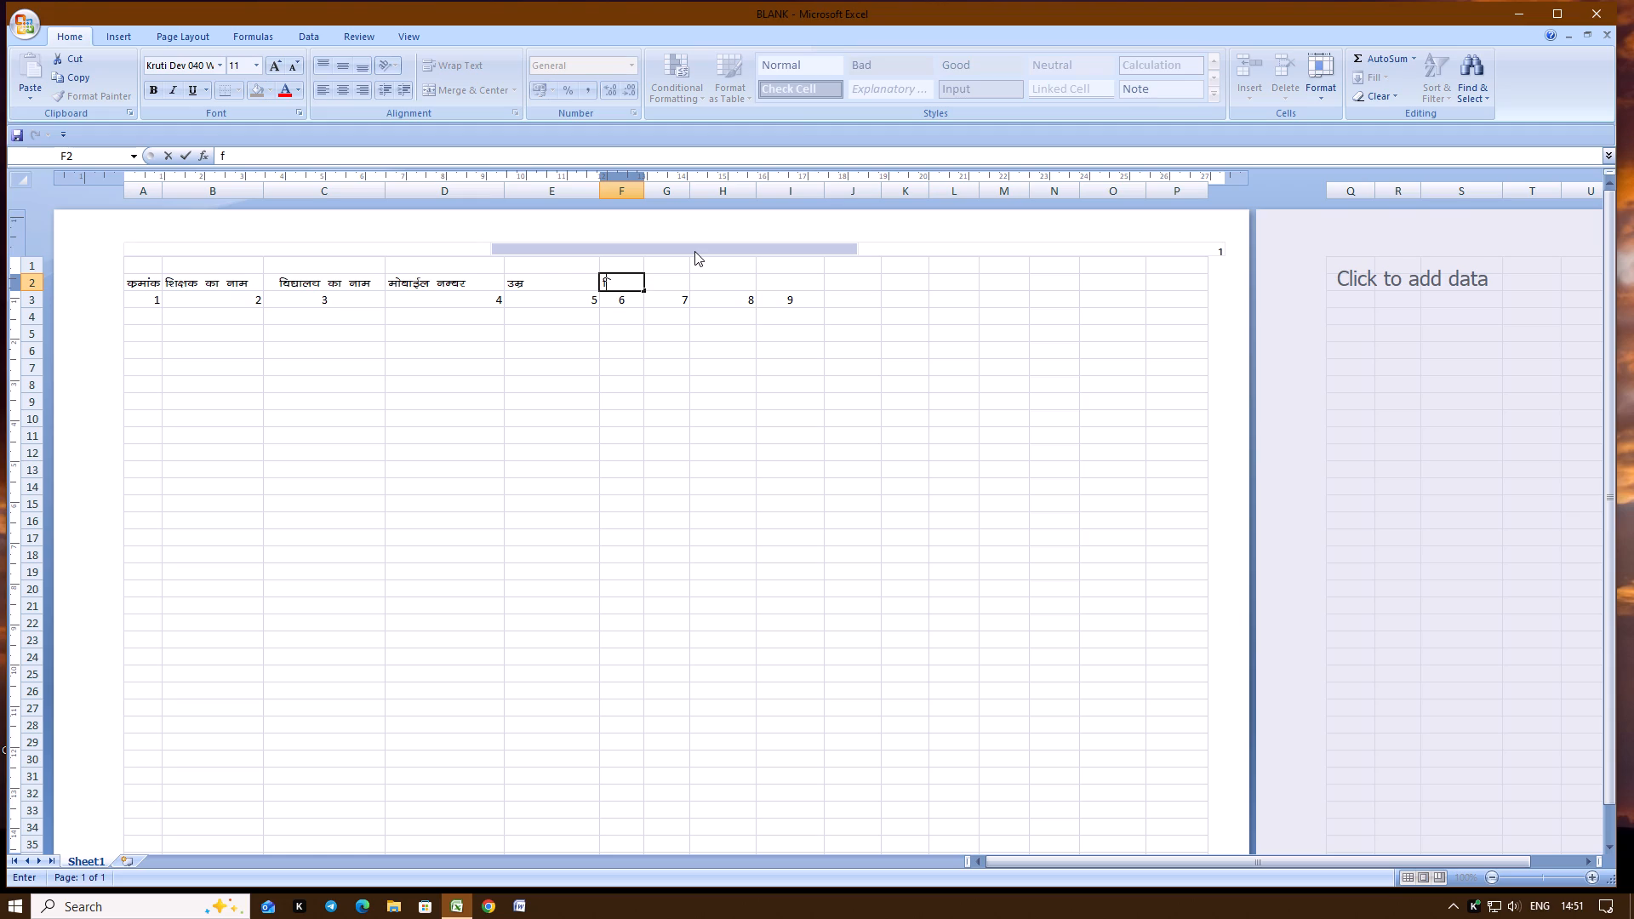
pyautogui.write('yax')
# Enter the Hindi heading ई-मेल in cell G2 using the Kruti Dev font.
pyautogui.click(668, 285)
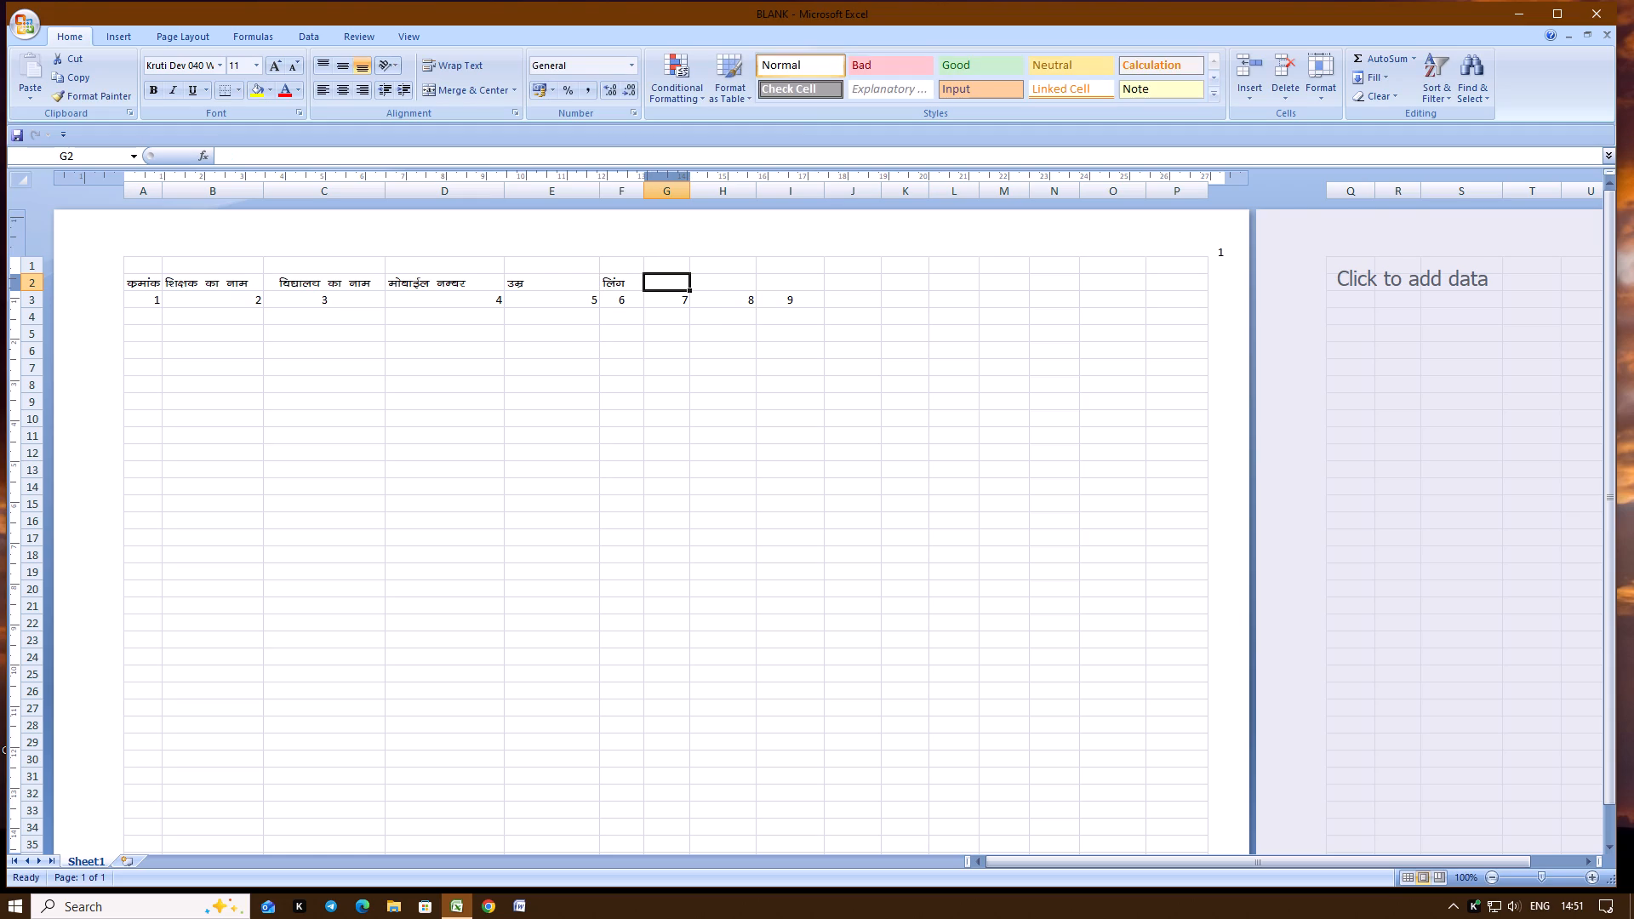
pyautogui.press('b')
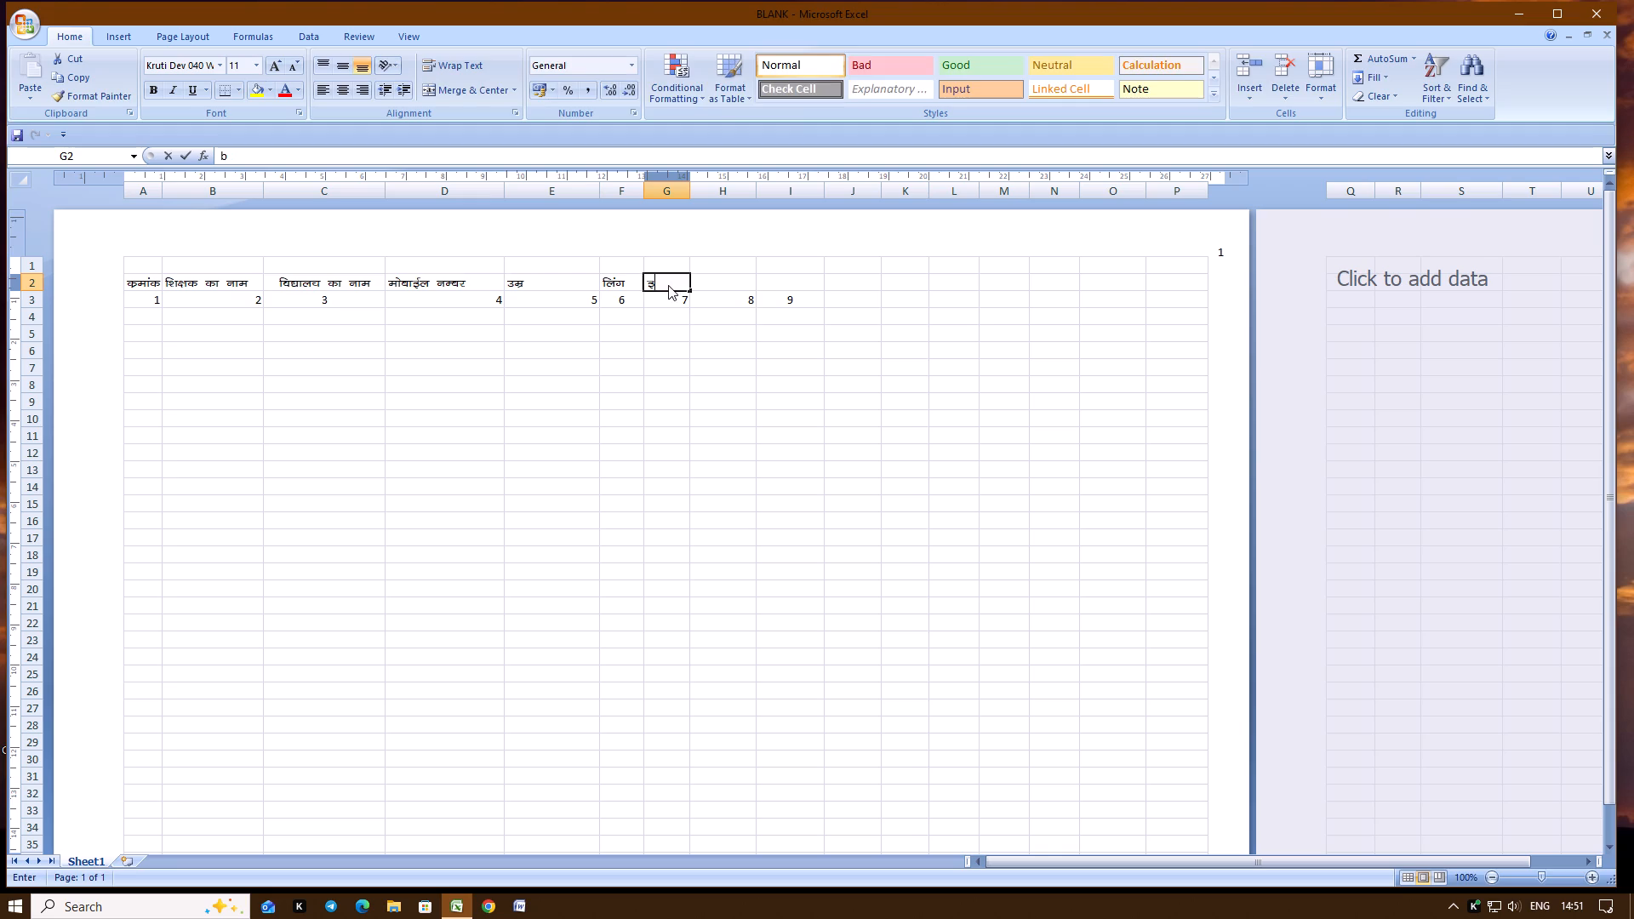
pyautogui.hotkey('shift', 'z')
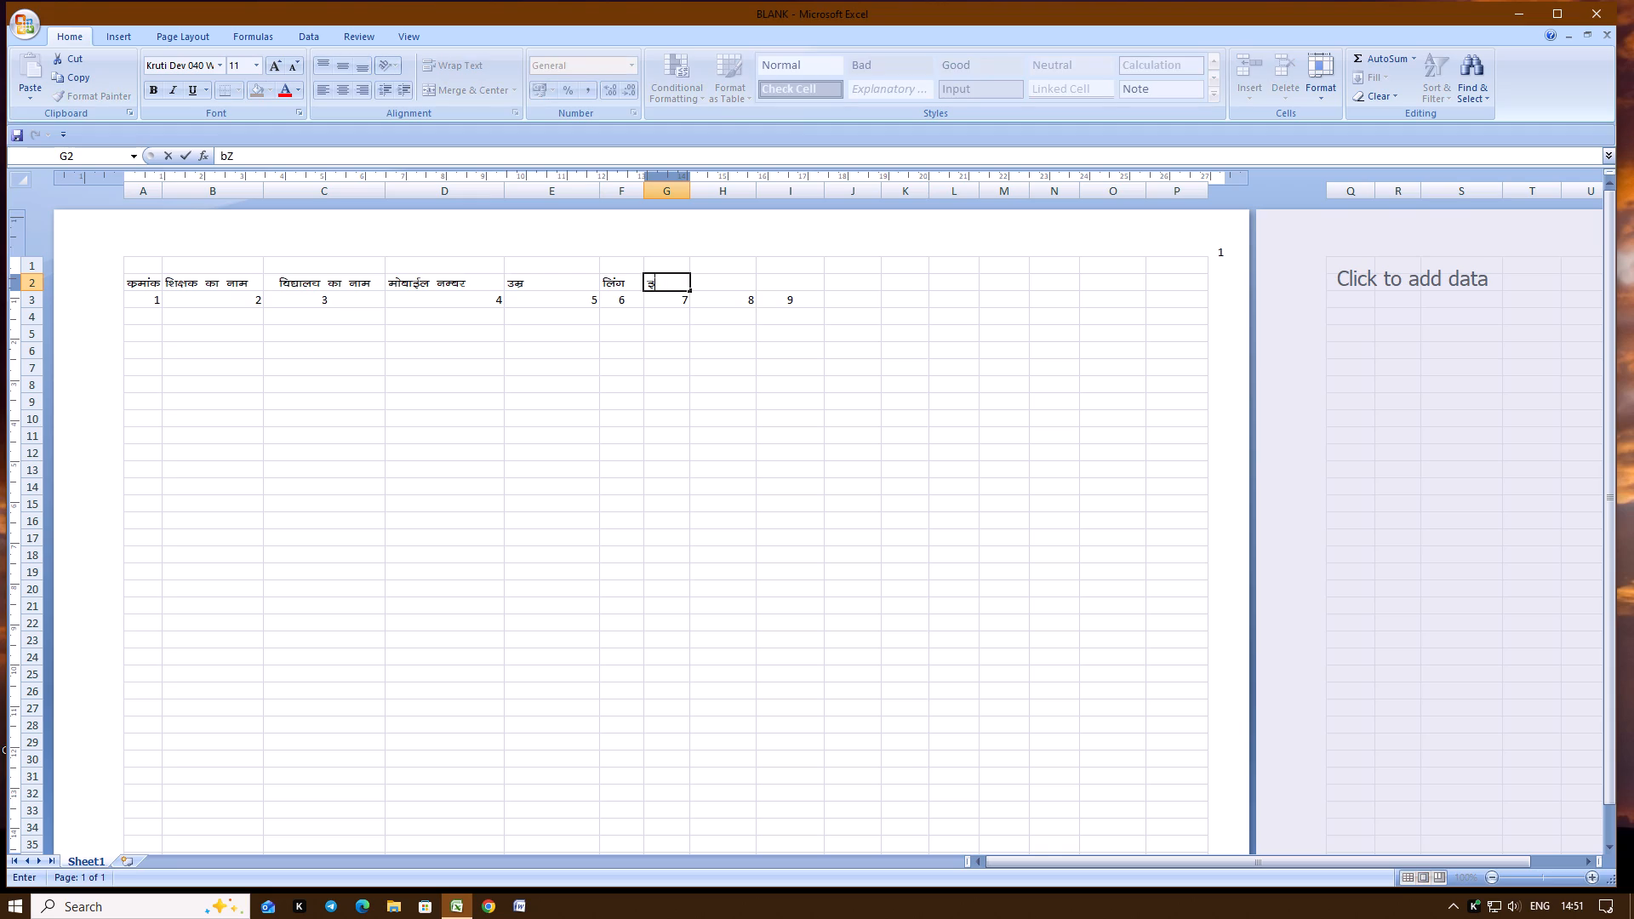
pyautogui.press('-')
pyautogui.press('BackSpace')
pyautogui.hotkey('shift', '&')
pyautogui.write('es')
pyautogui.press('y')
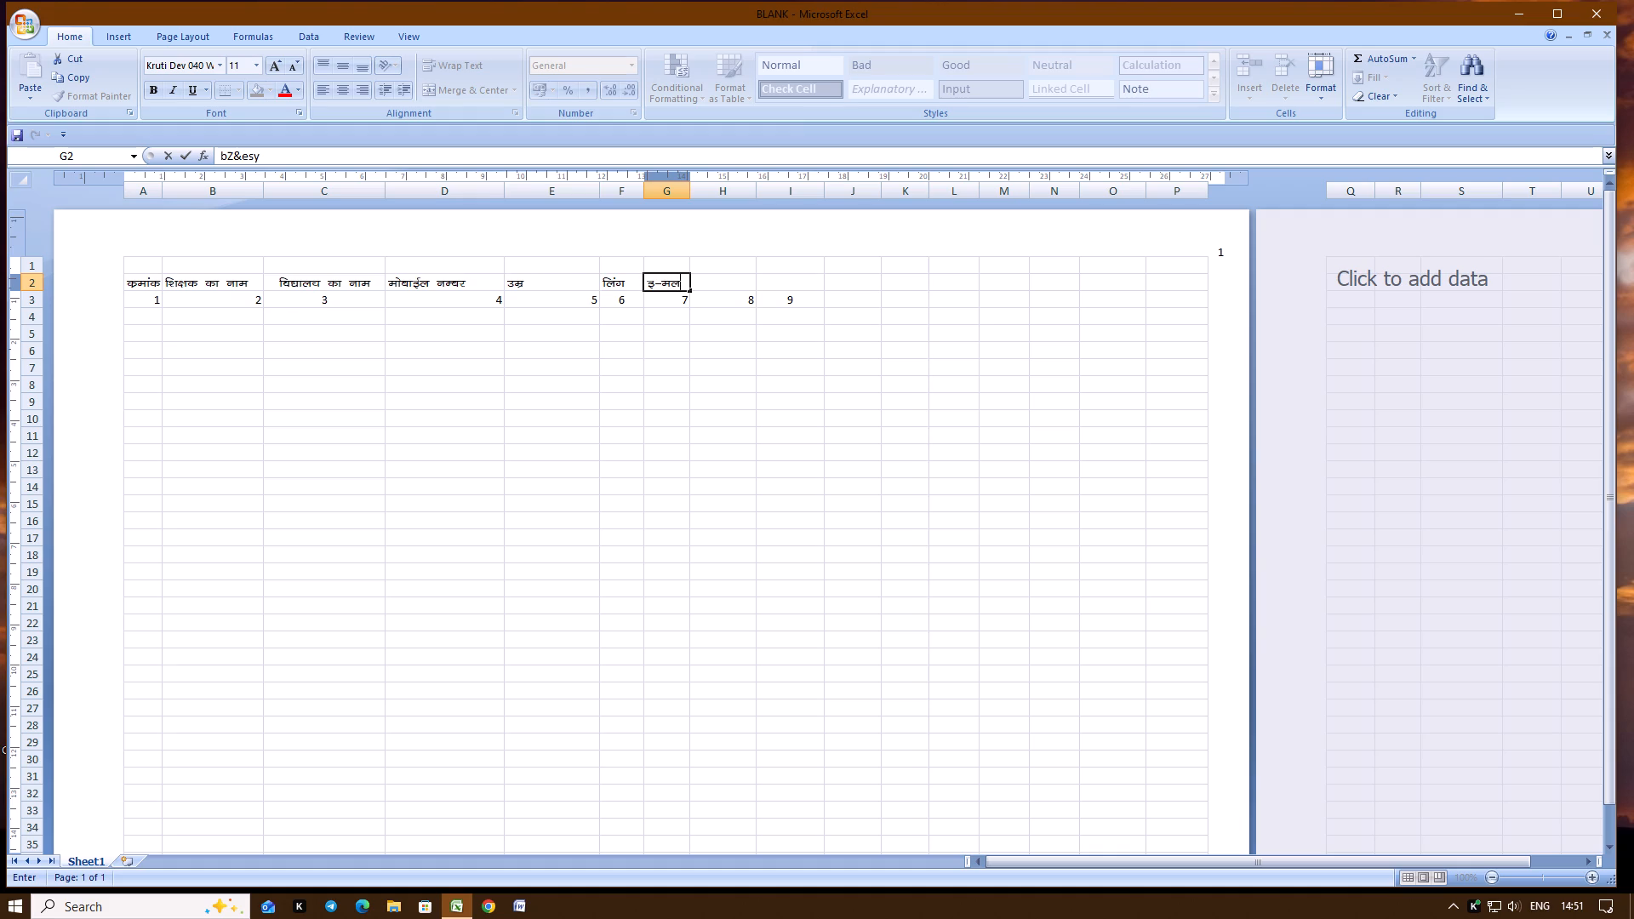
# Enter the Hindi heading पहचान संख्या in cell H2 using the Kruti Dev font.
pyautogui.click(720, 277)
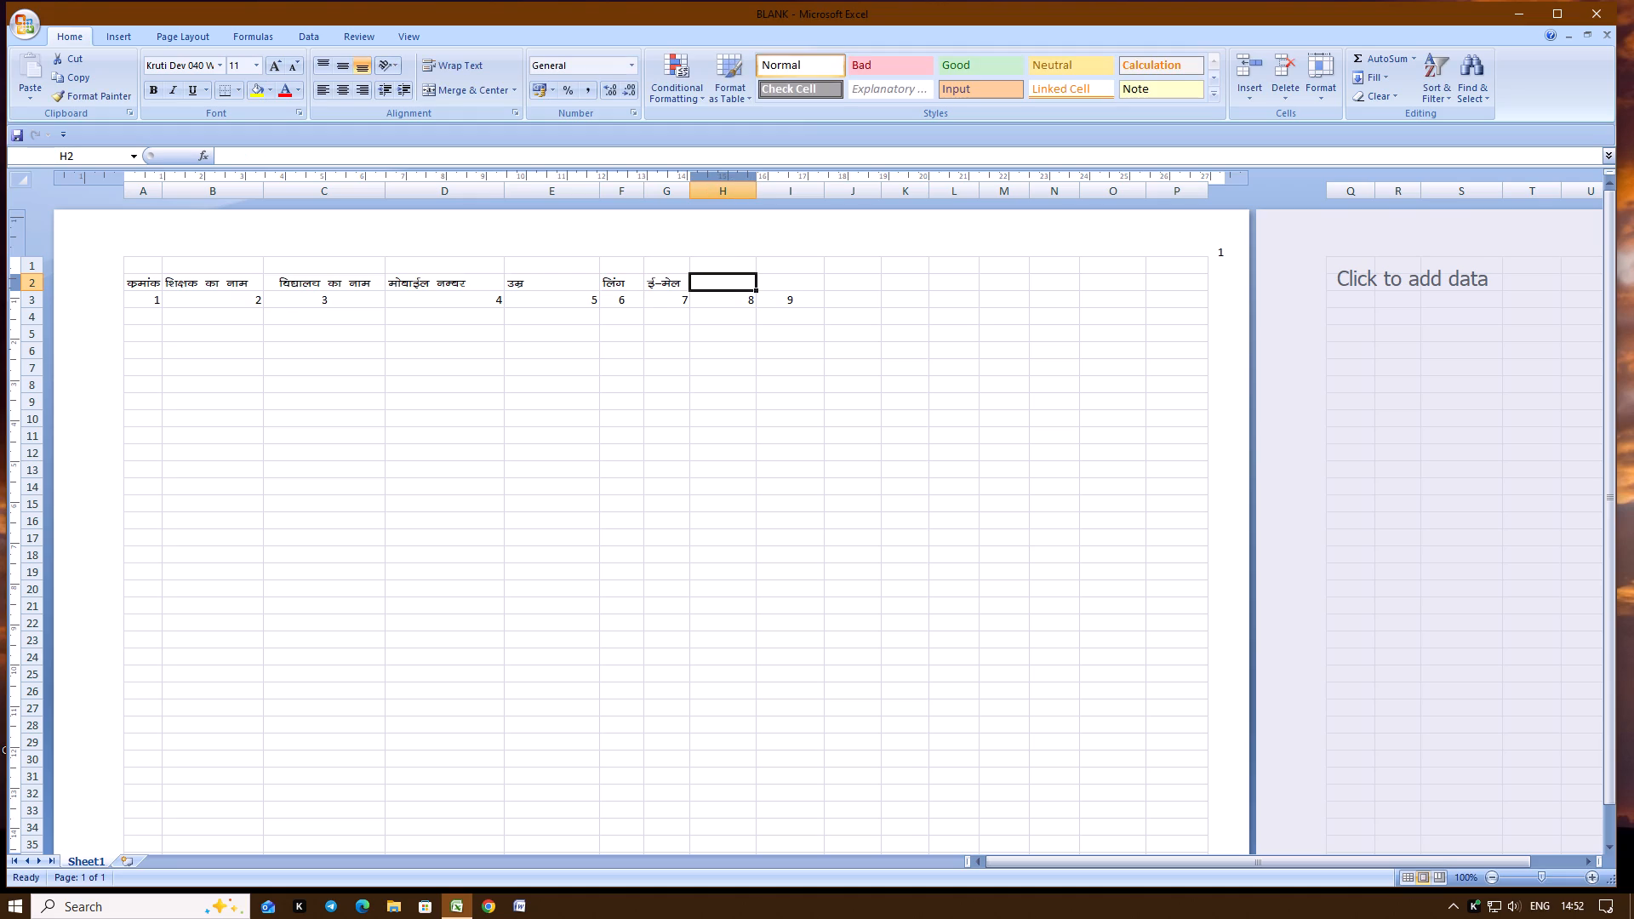
pyautogui.press('i')
pyautogui.write('gpku la')
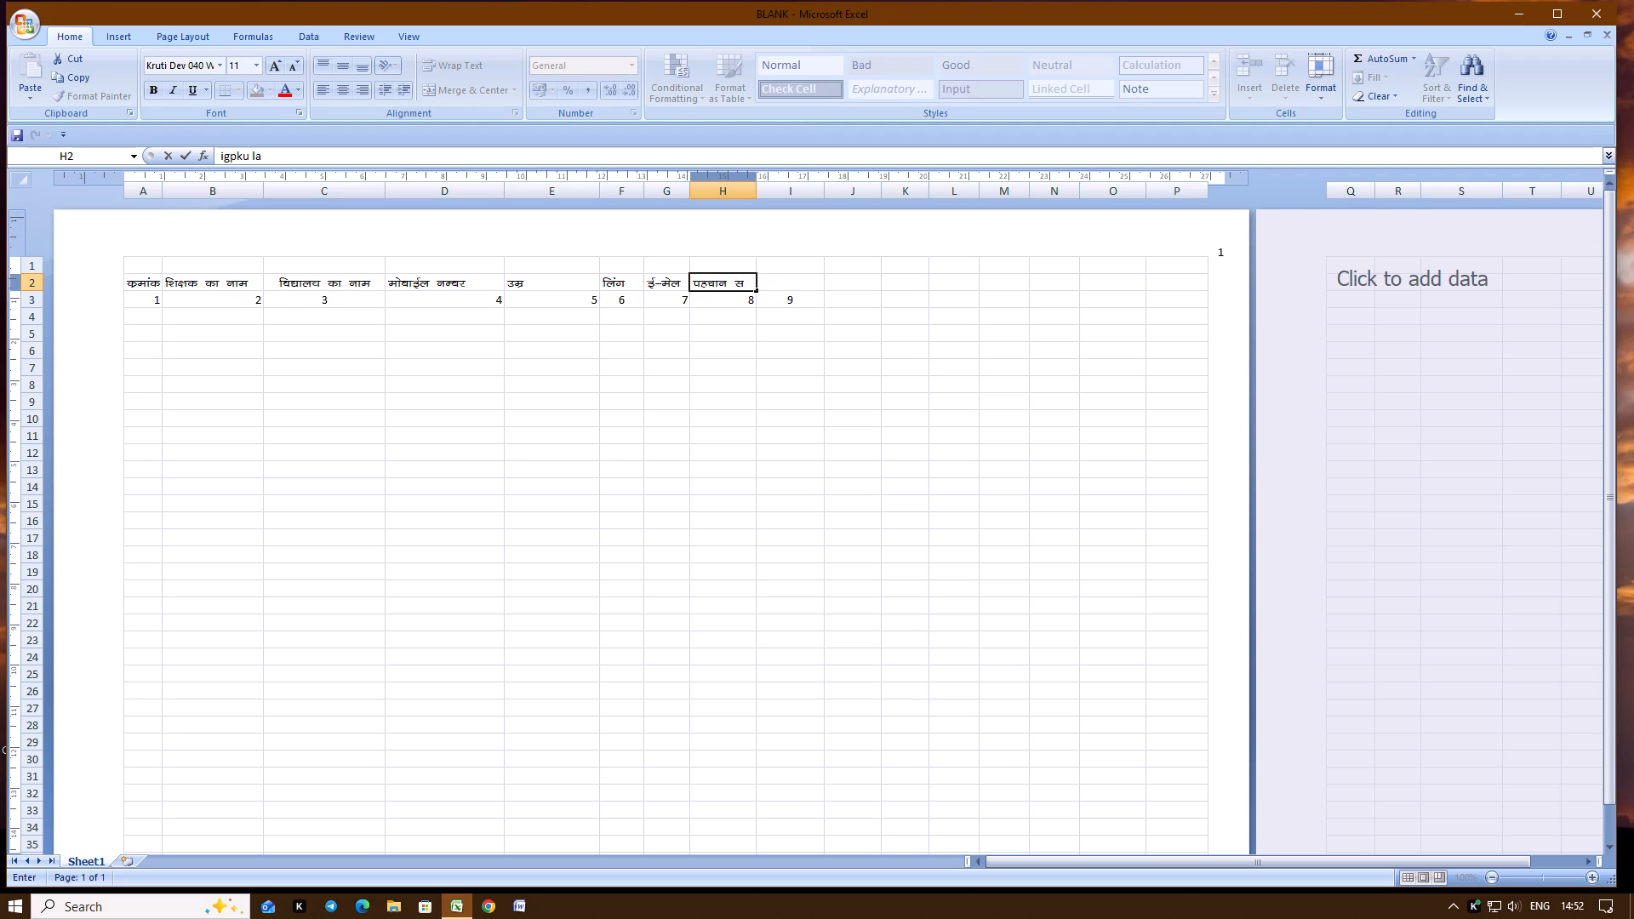
pyautogui.hotkey('shift', '|')
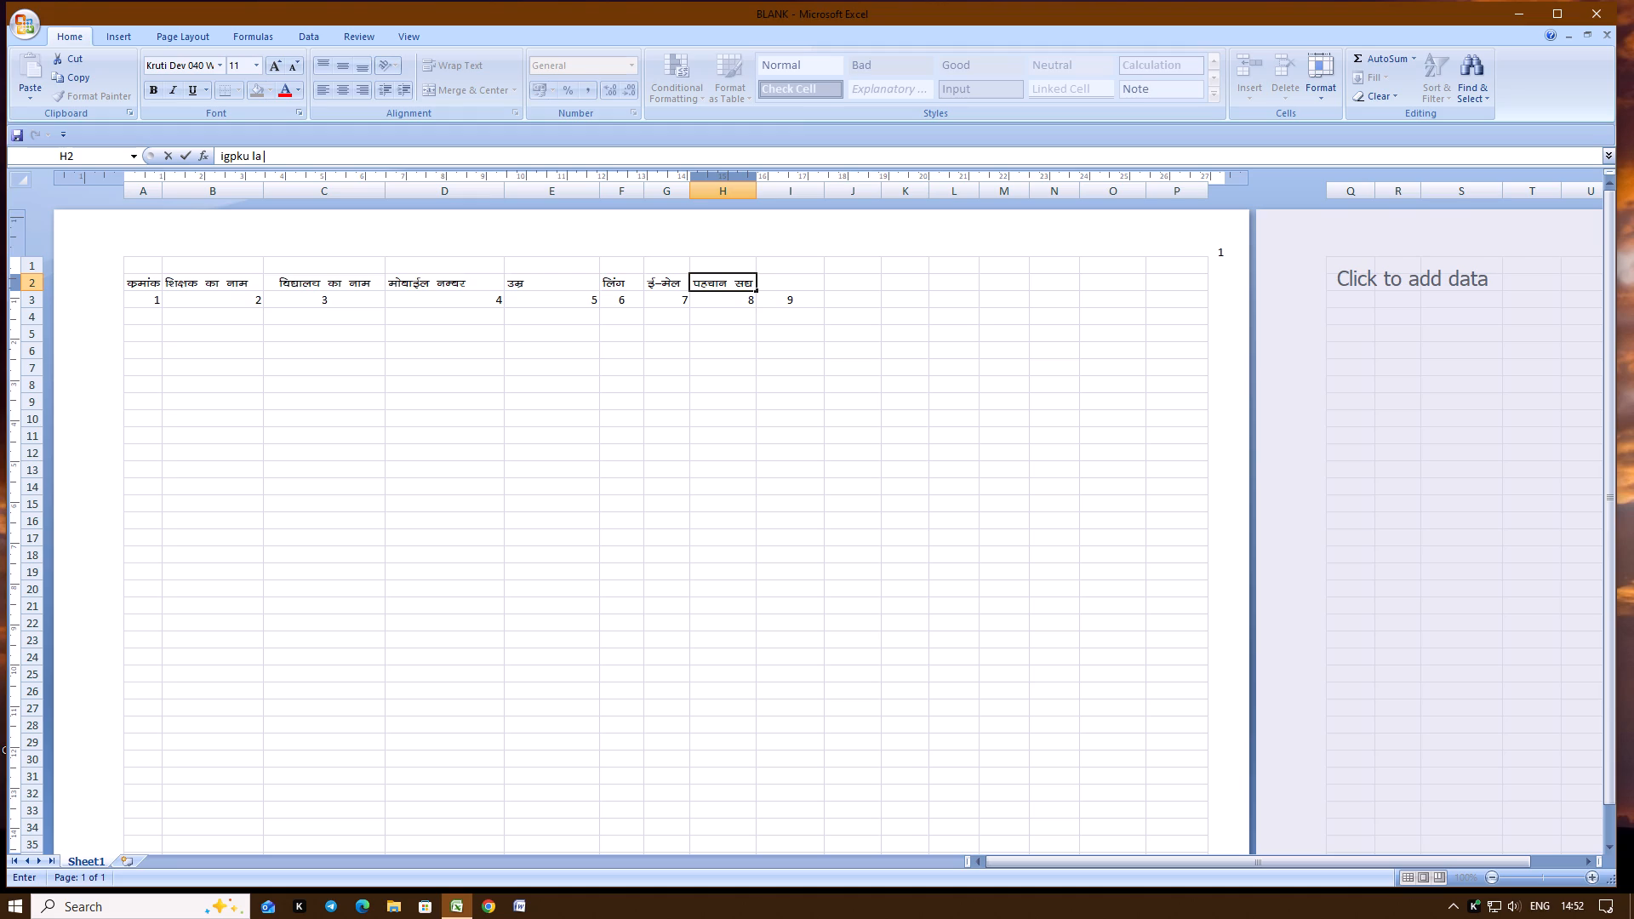
pyautogui.hotkey('shift', 'BackSpace')
pyautogui.hotkey('shift', '{')
pyautogui.press('BackSpace')
pyautogui.press('[')
pyautogui.write(';k')
pyautogui.click(743, 355)
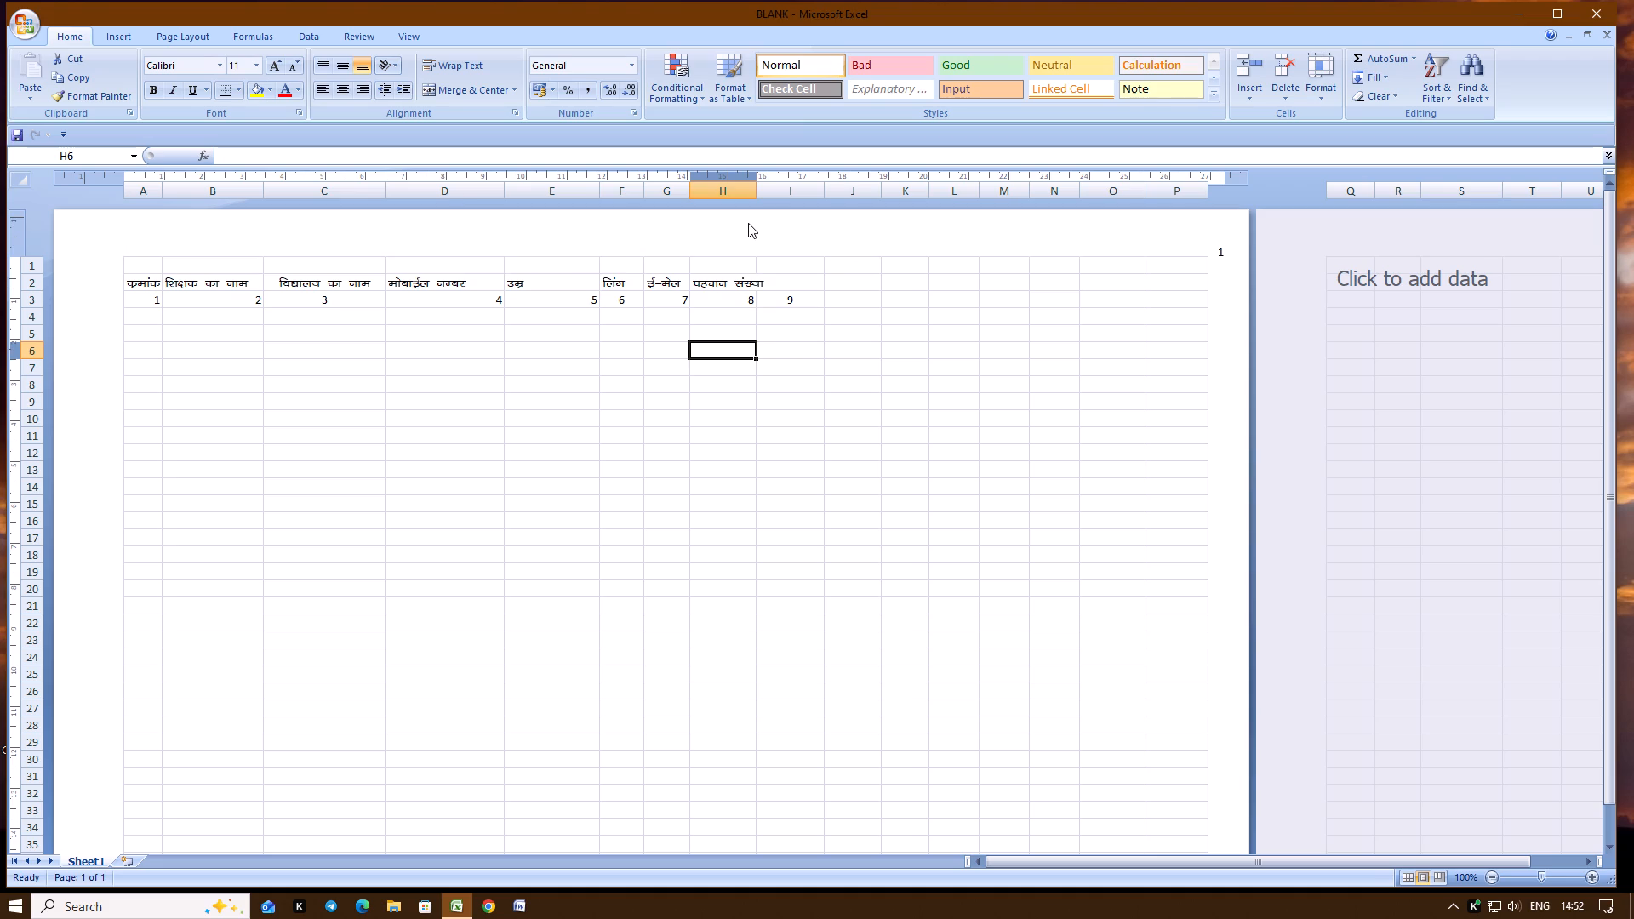
# Widen column H to about twice its width so its heading fits, and column I by about half.
pyautogui.moveTo(755, 186); pyautogui.dragTo(762, 188)
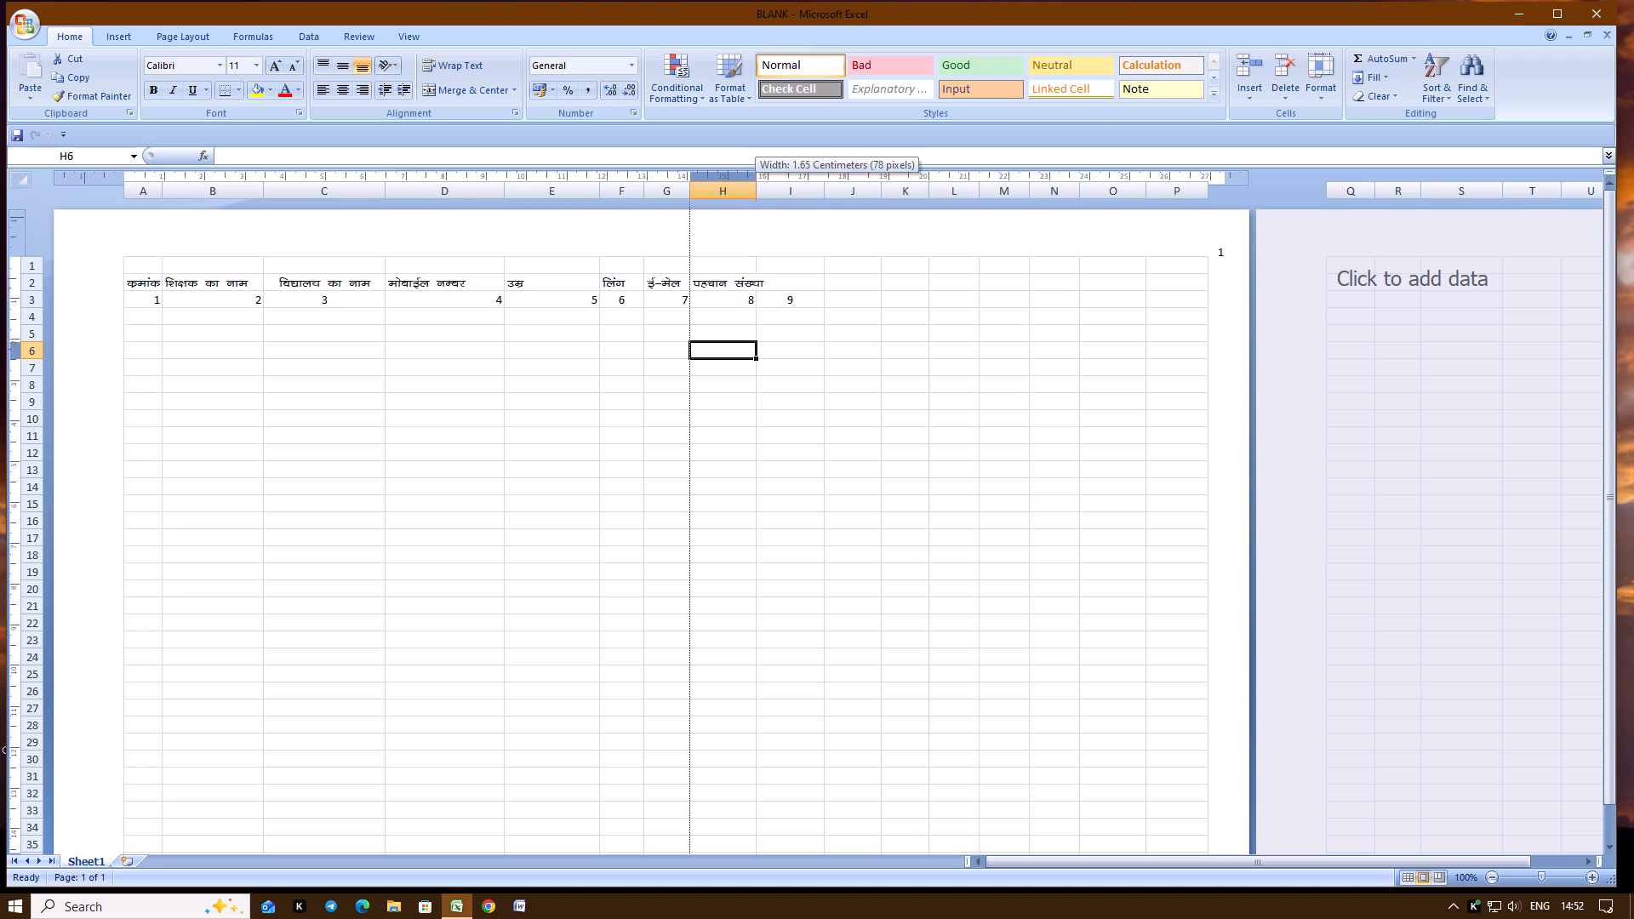
pyautogui.moveTo(762, 188); pyautogui.dragTo(815, 218)
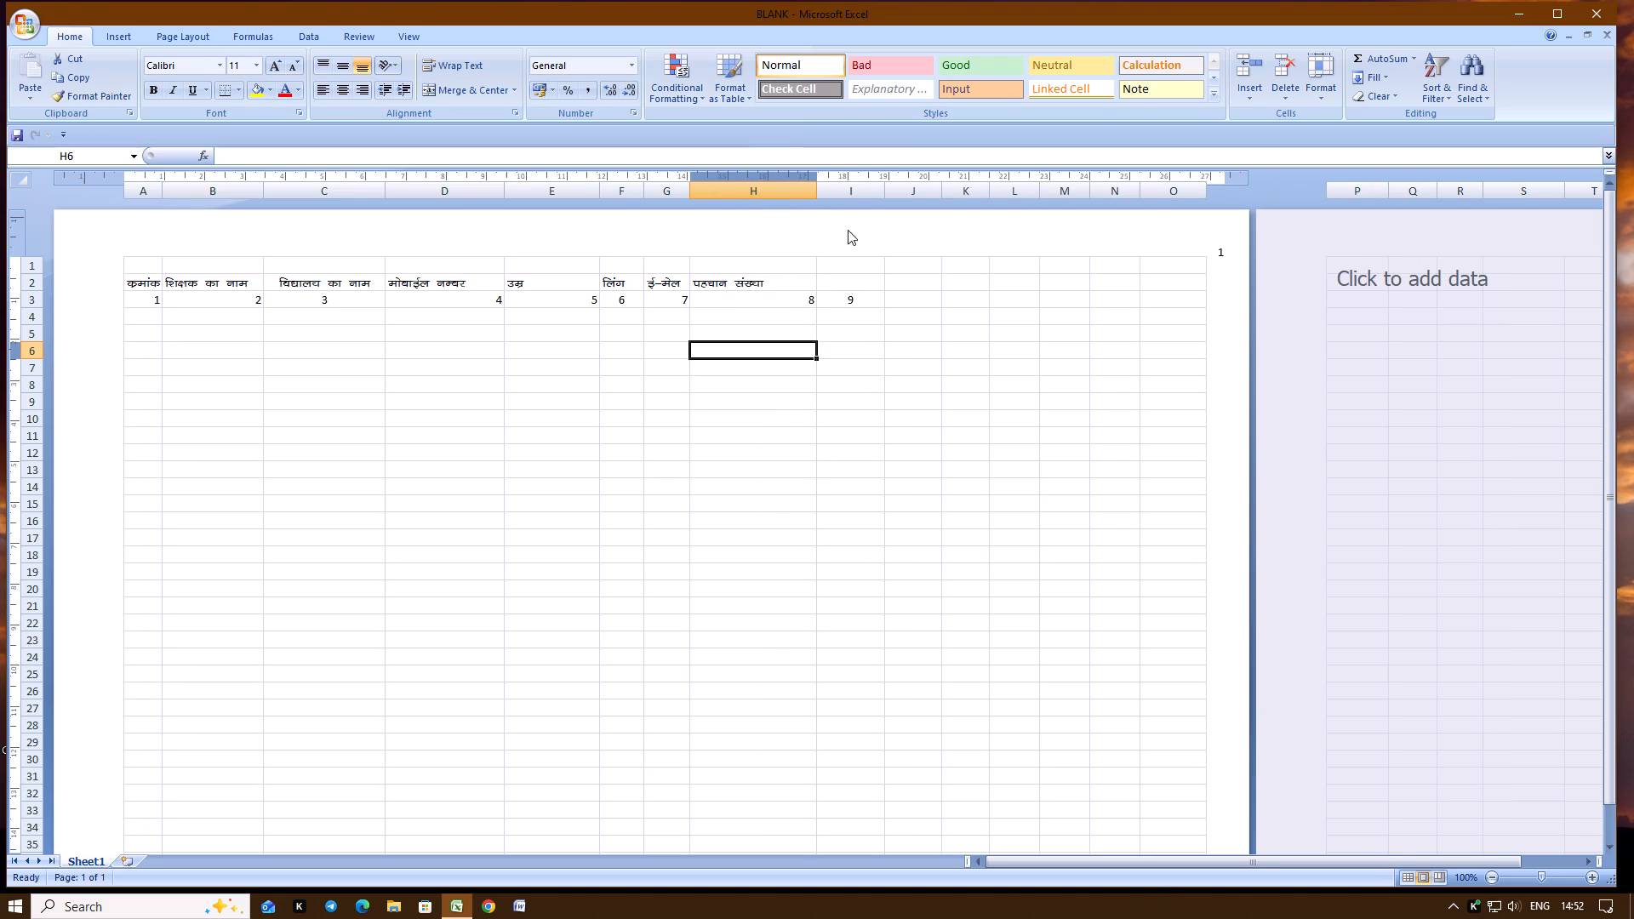
pyautogui.moveTo(886, 187); pyautogui.dragTo(922, 219)
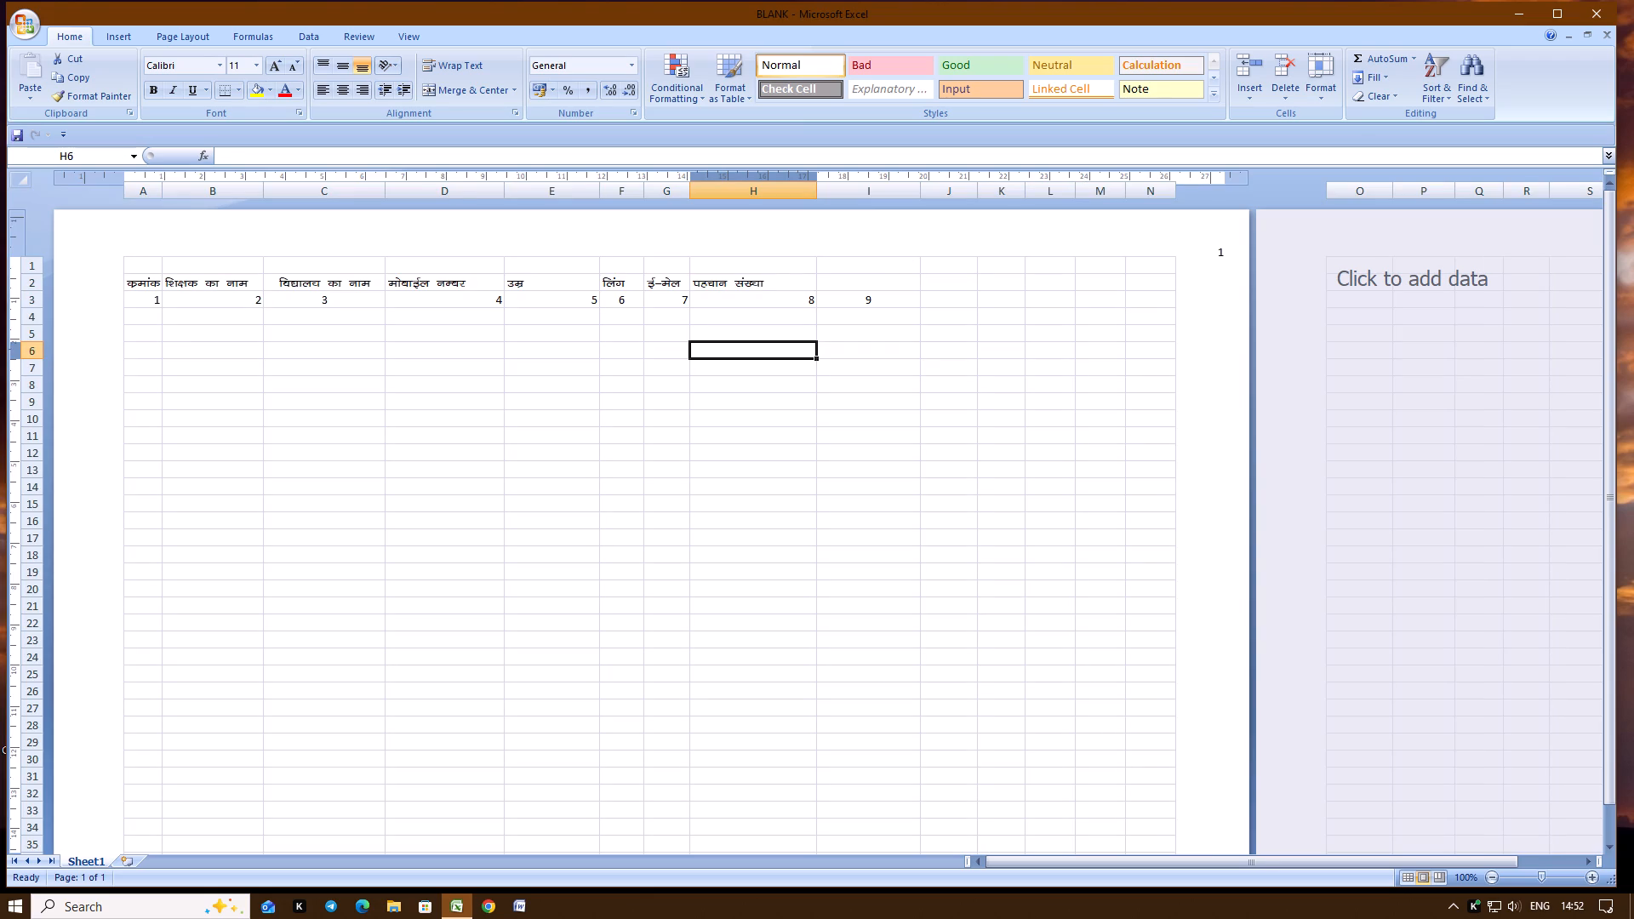
# Insert an empty column before column C, between the teacher name and school name columns.
pyautogui.rightClick(306, 192)
pyautogui.rightClick(308, 191)
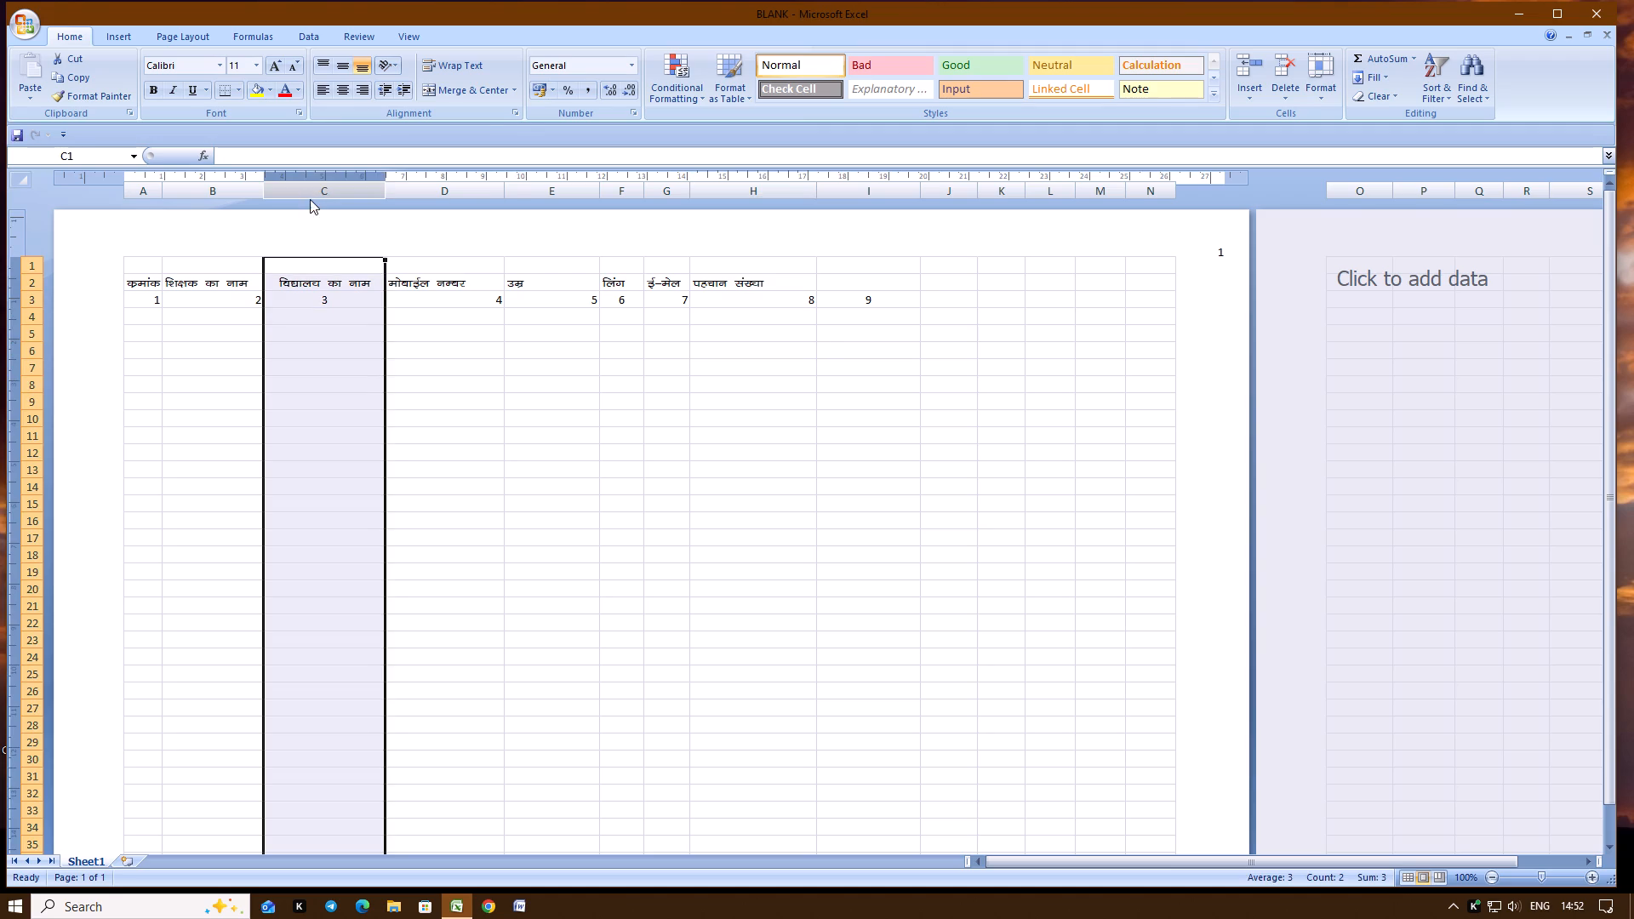
pyautogui.click(344, 278)
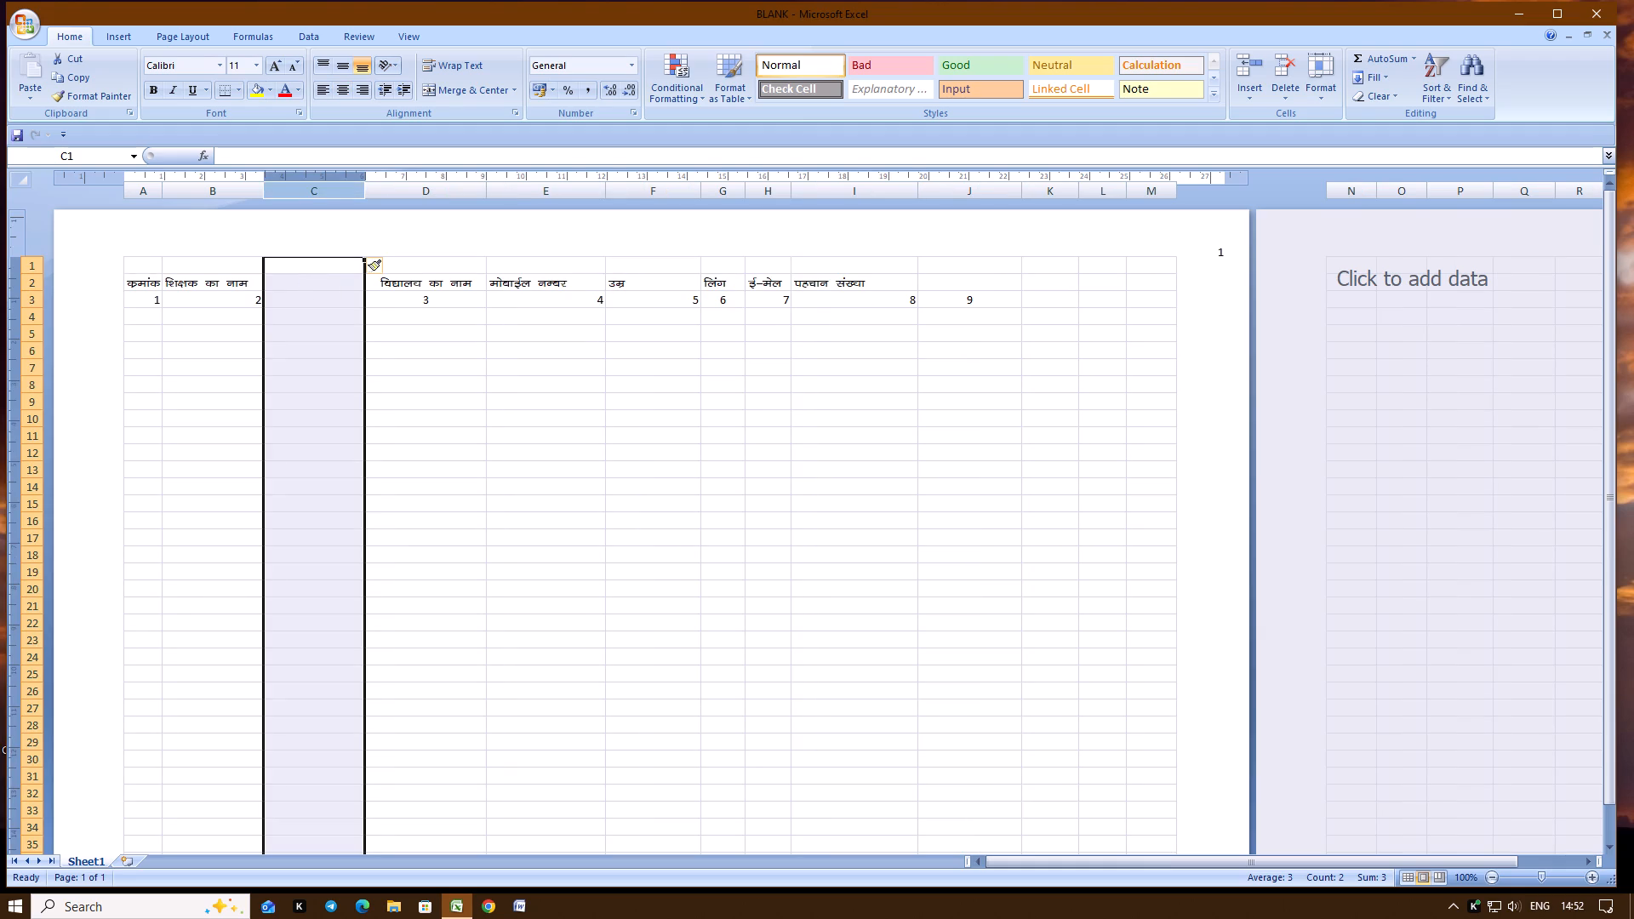
# Enter the Hindi heading पदनाम in cell C2 of the empty column using the Kruti Dev font.
pyautogui.click(310, 282)
pyautogui.write('inuke')
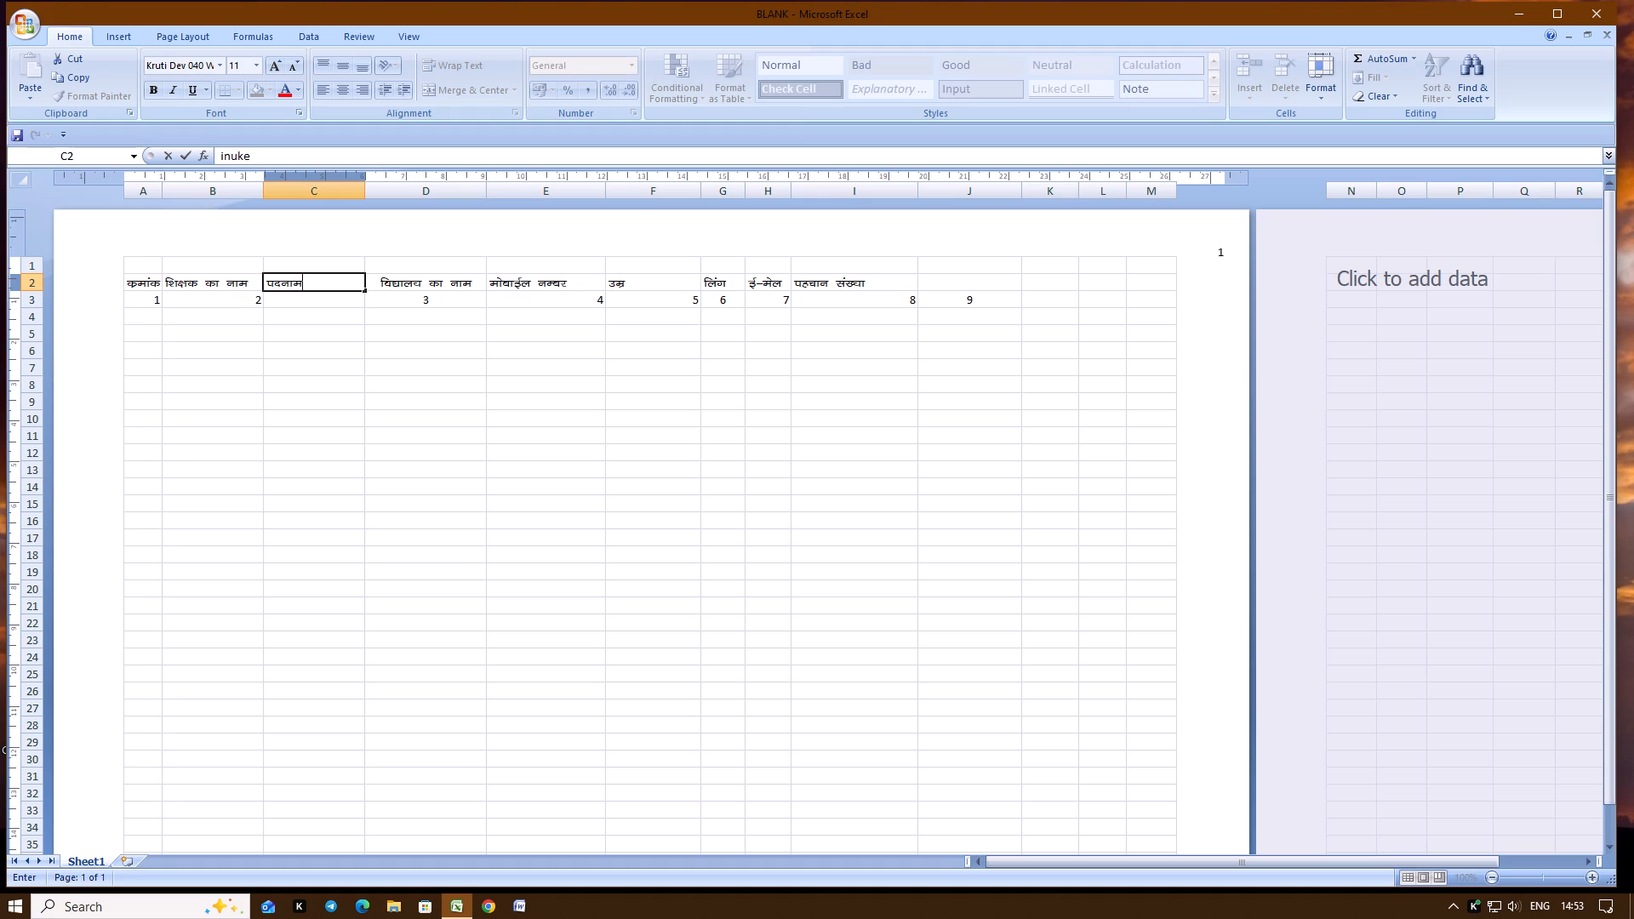
pyautogui.click(371, 364)
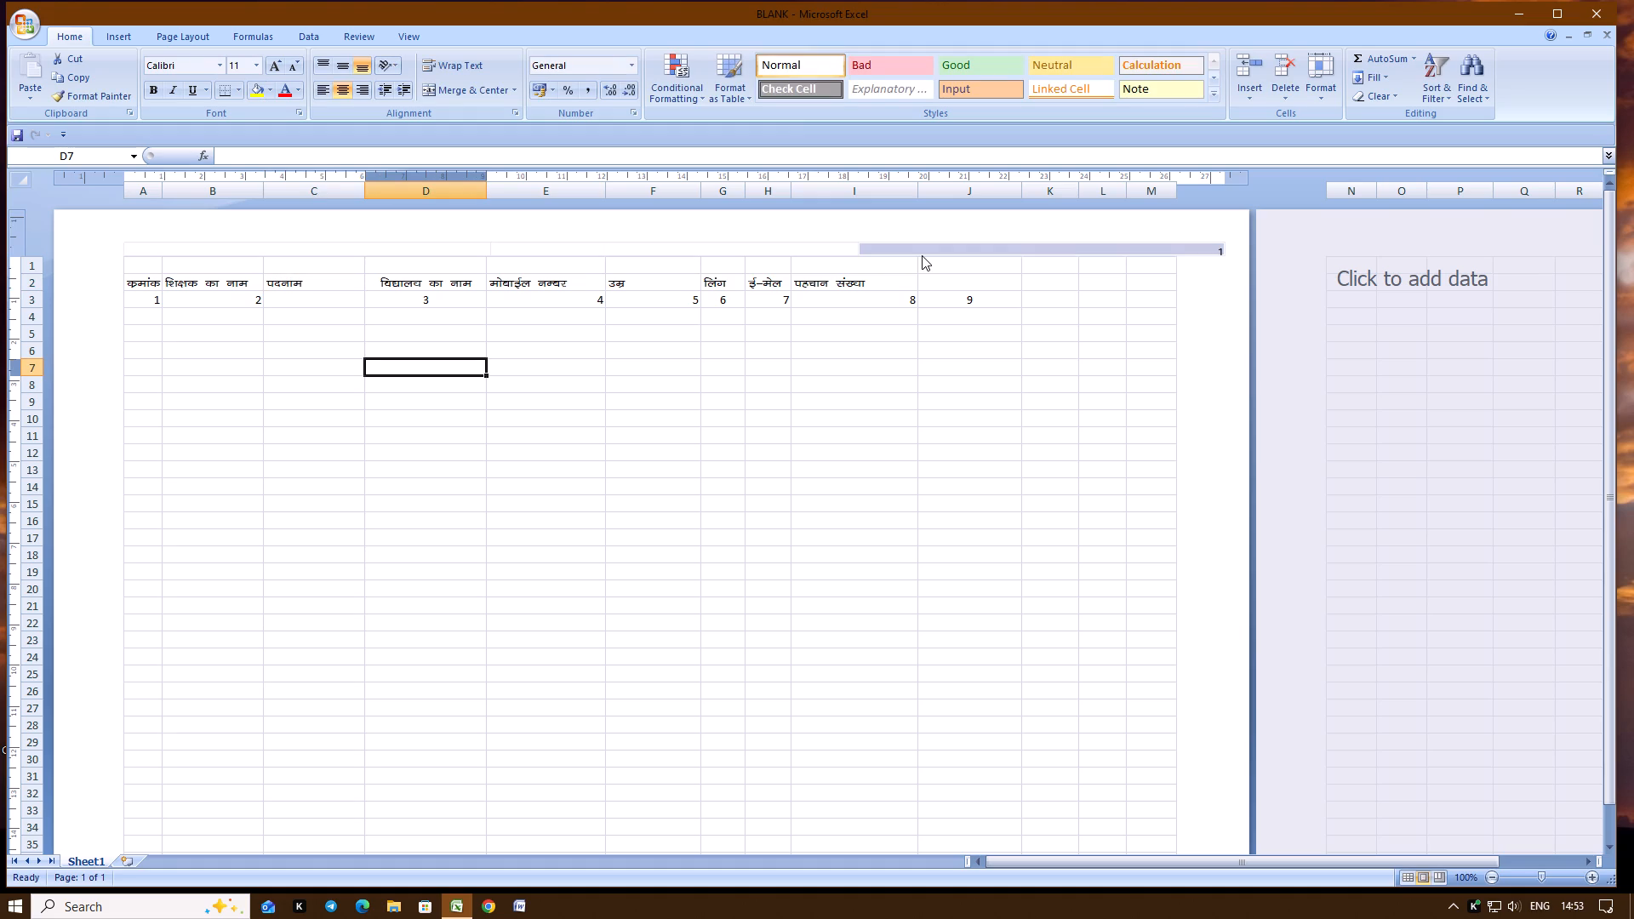
# Enter the Hindi heading अभ्युक्ति in cell J2 using the Kruti Dev font.
pyautogui.click(943, 282)
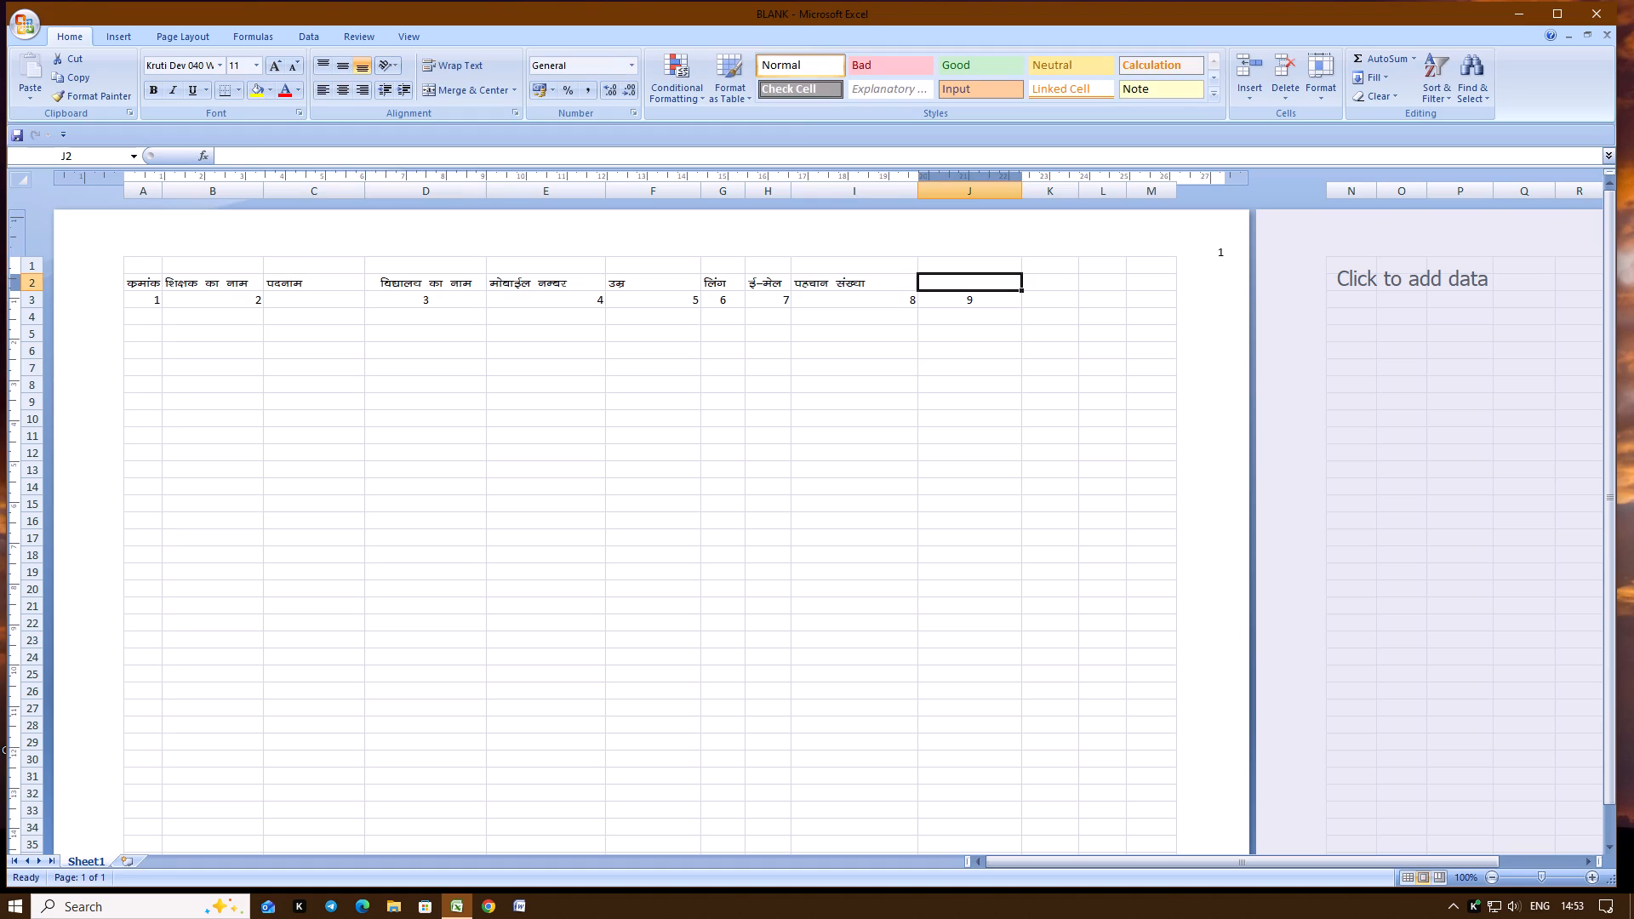
pyautogui.press('v')
pyautogui.write('H;')
pyautogui.press('q')
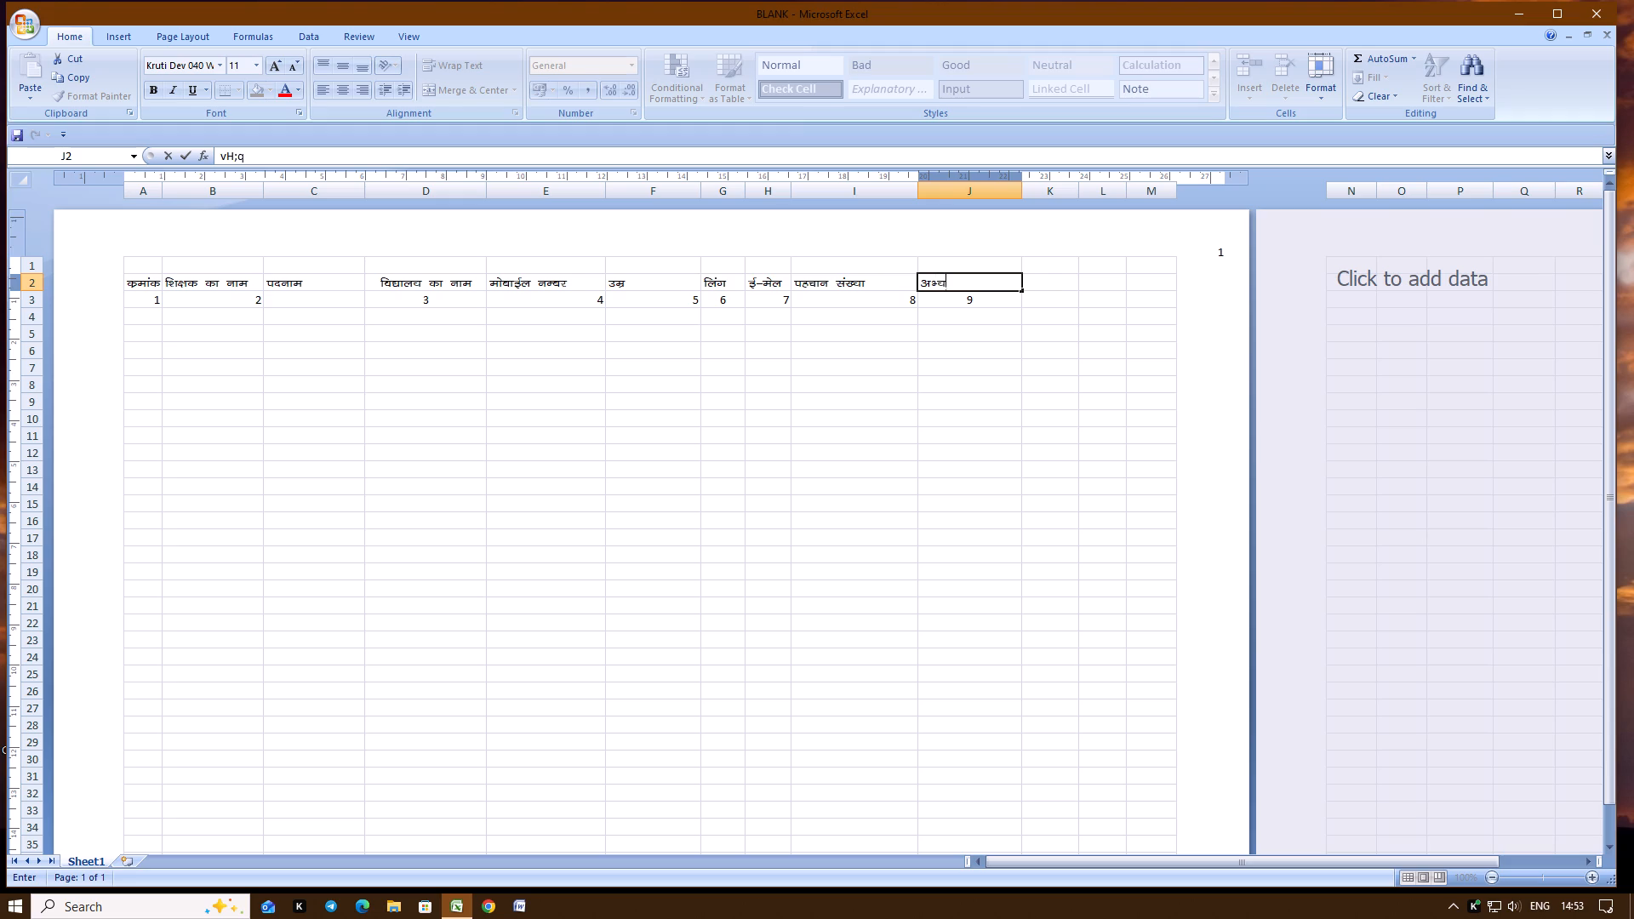
pyautogui.write('fDr')
pyautogui.click(1005, 415)
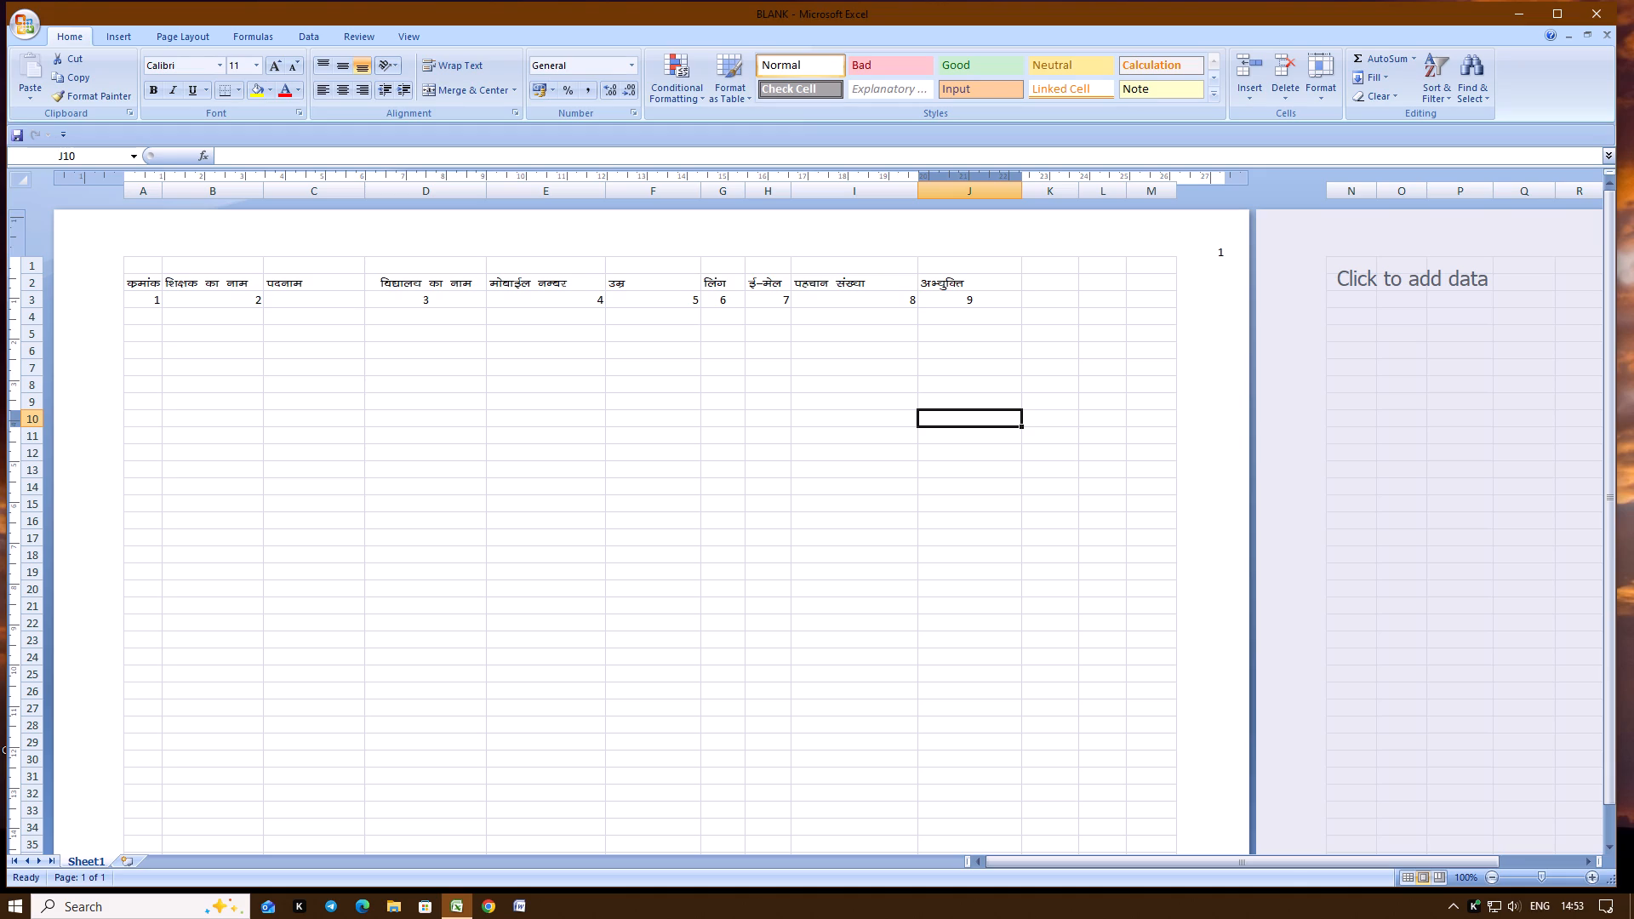
# Apply all borders to the heading and number rows, cells A2:J3.
pyautogui.moveTo(150, 278); pyautogui.dragTo(983, 300)
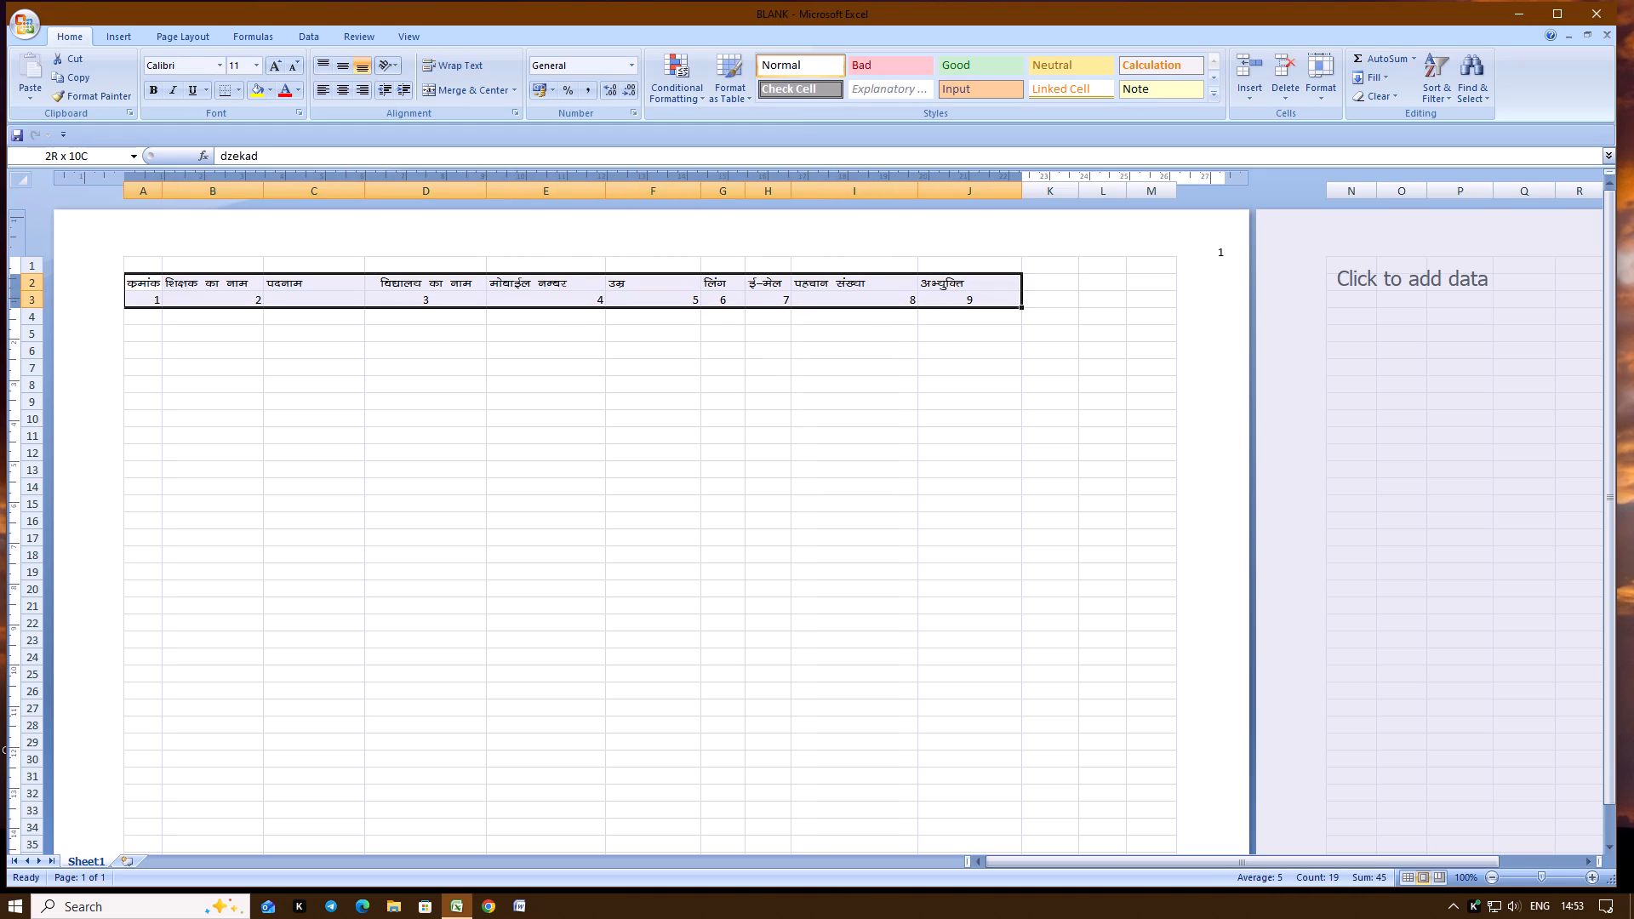
pyautogui.moveTo(983, 300); pyautogui.dragTo(985, 305)
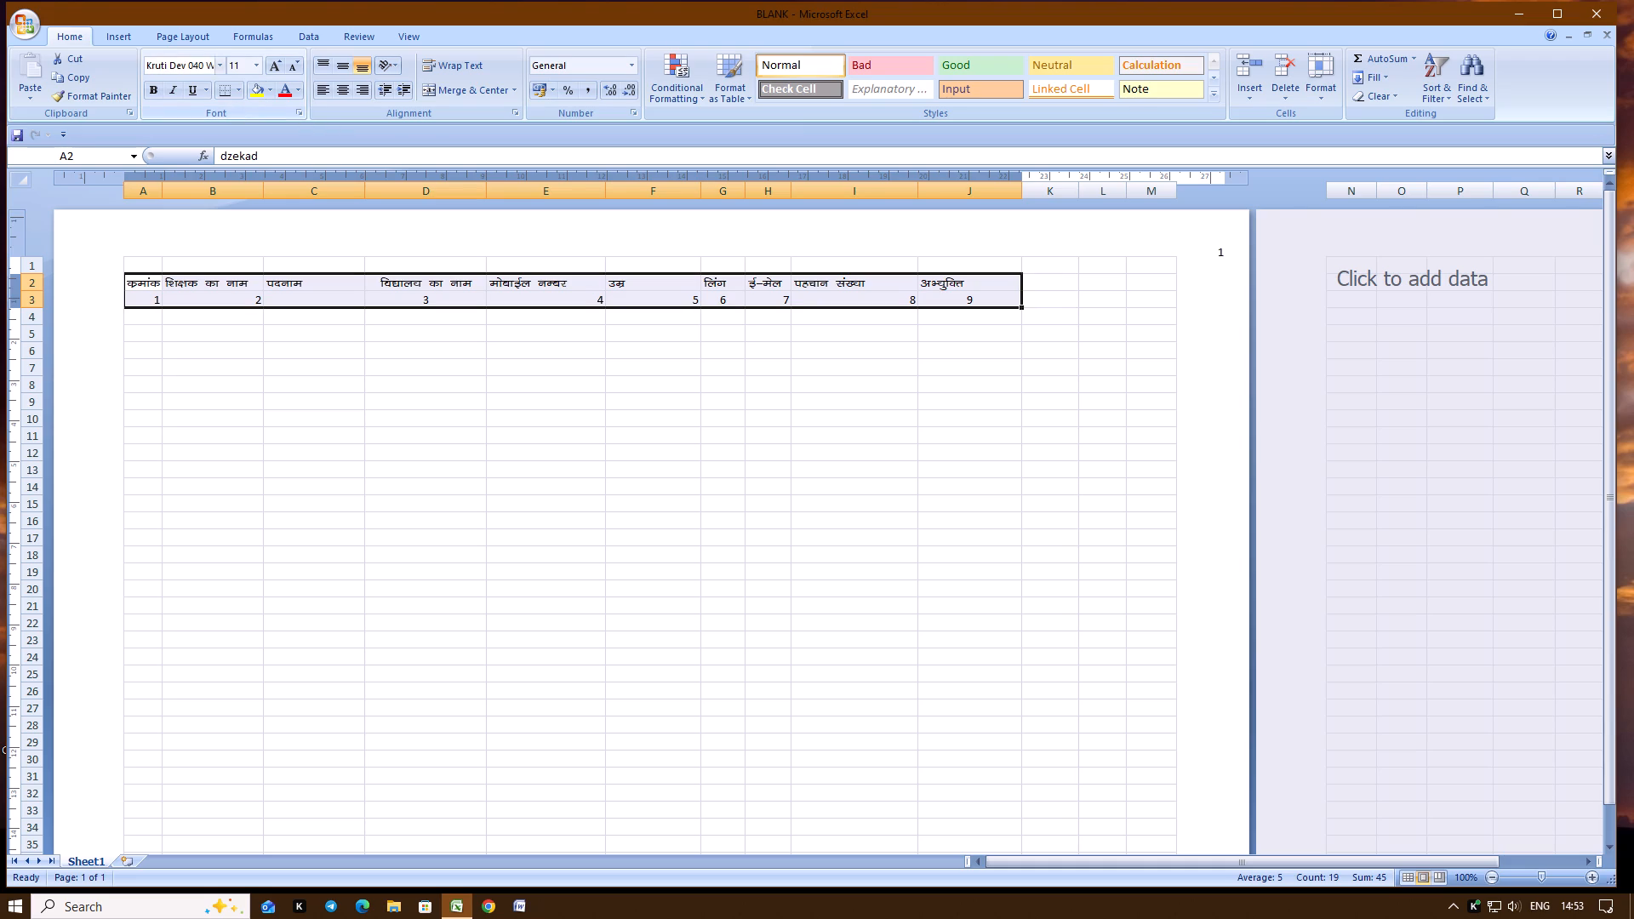
pyautogui.click(238, 88)
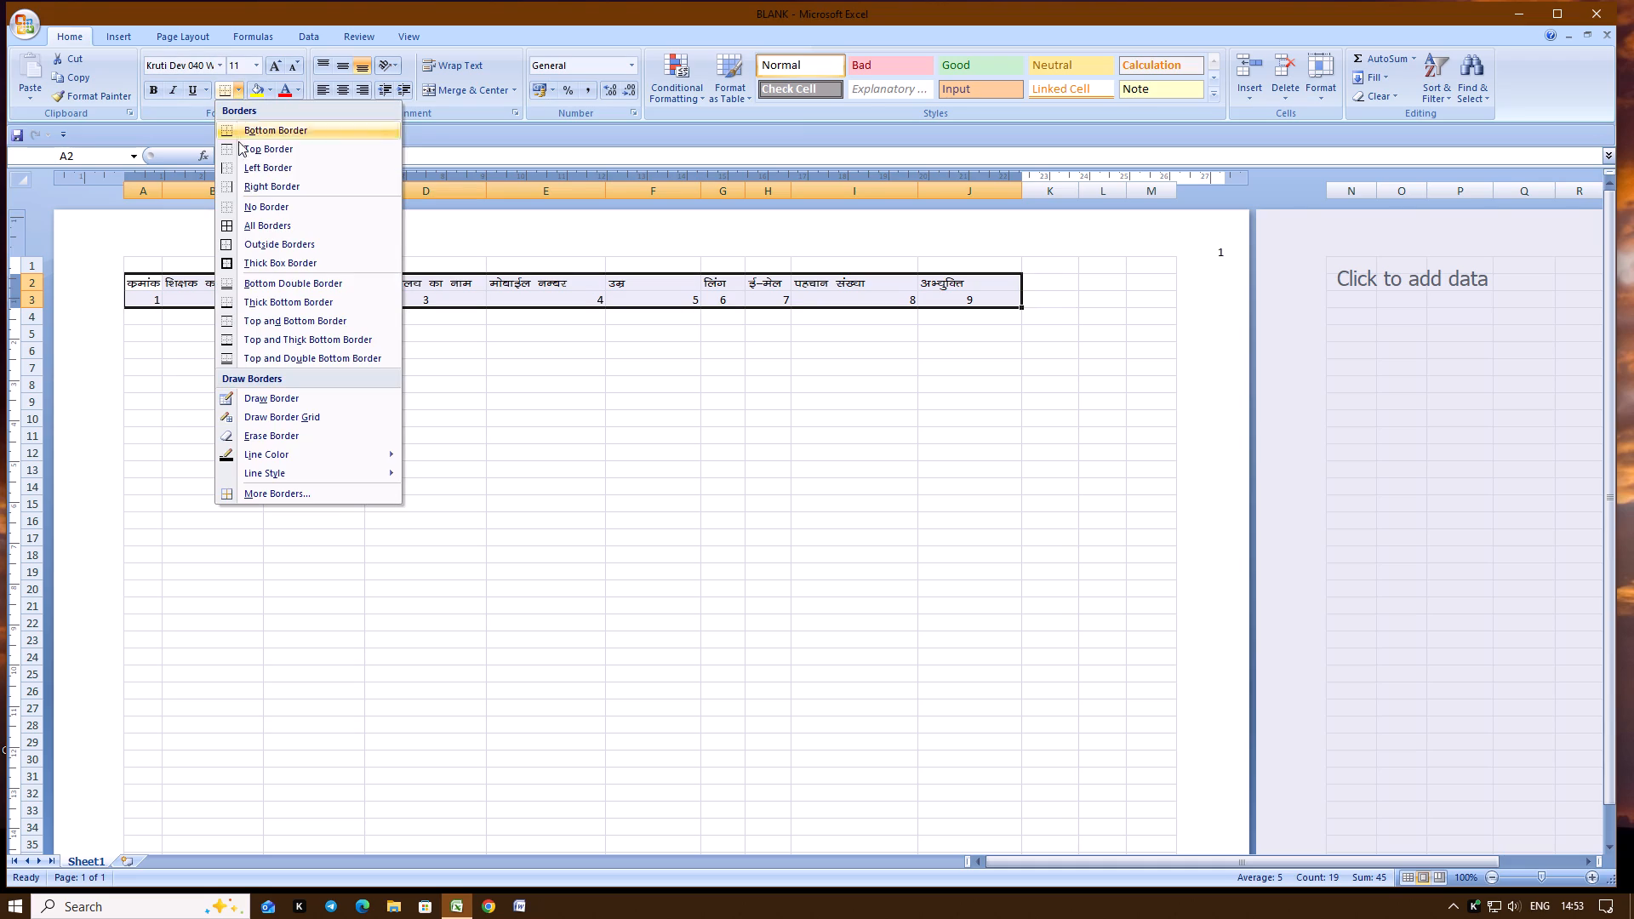
pyautogui.click(232, 227)
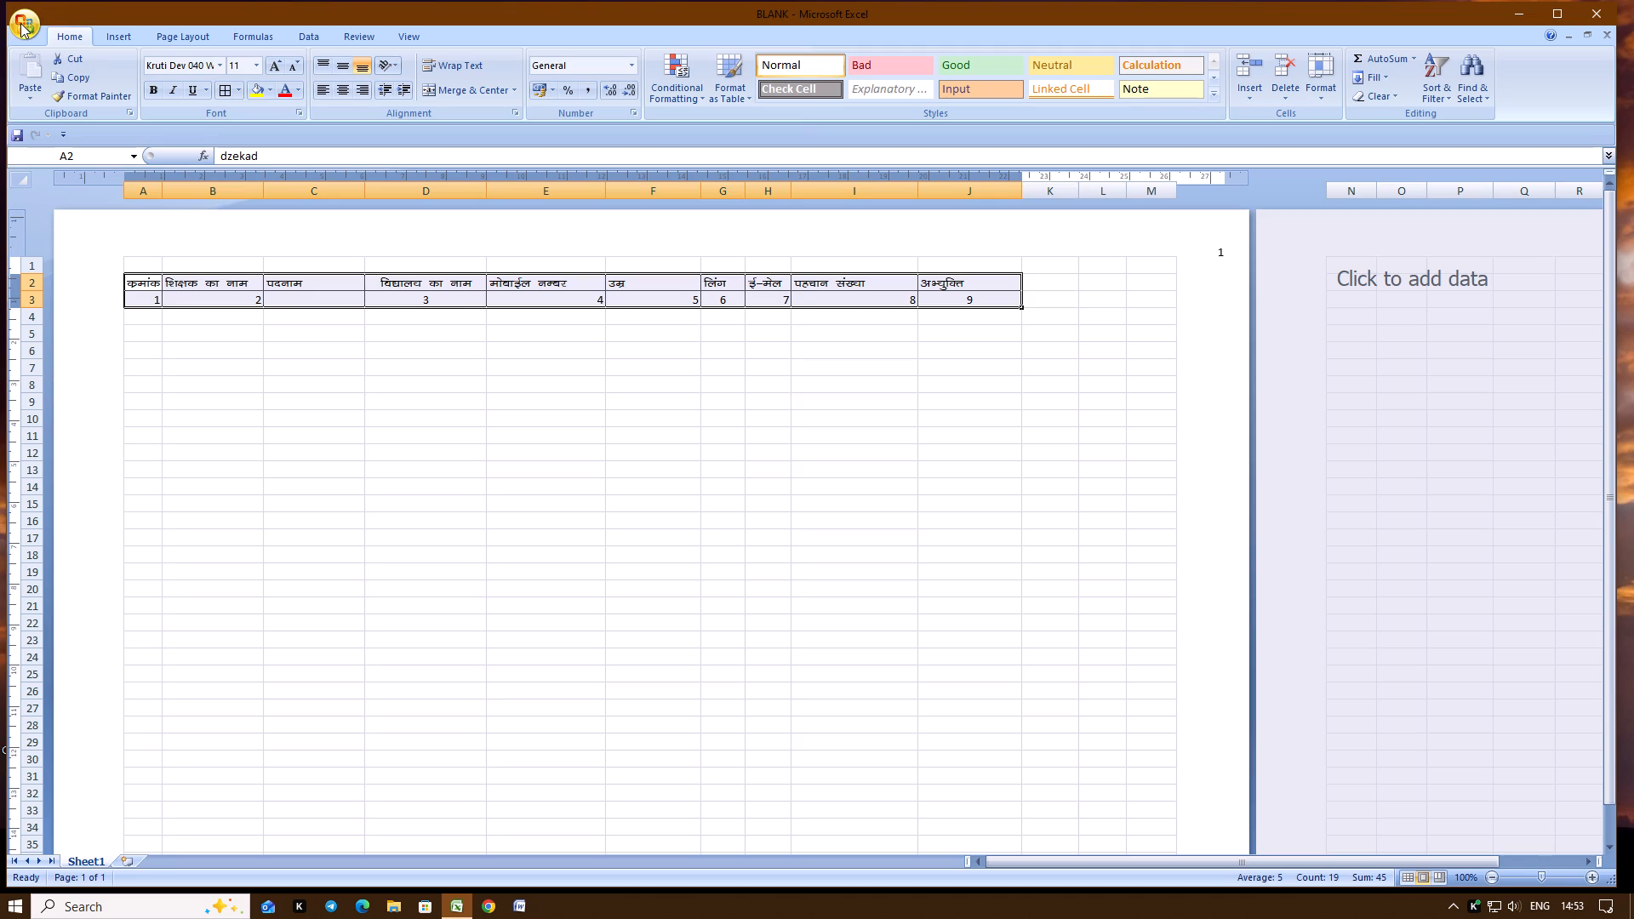
pyautogui.click(224, 393)
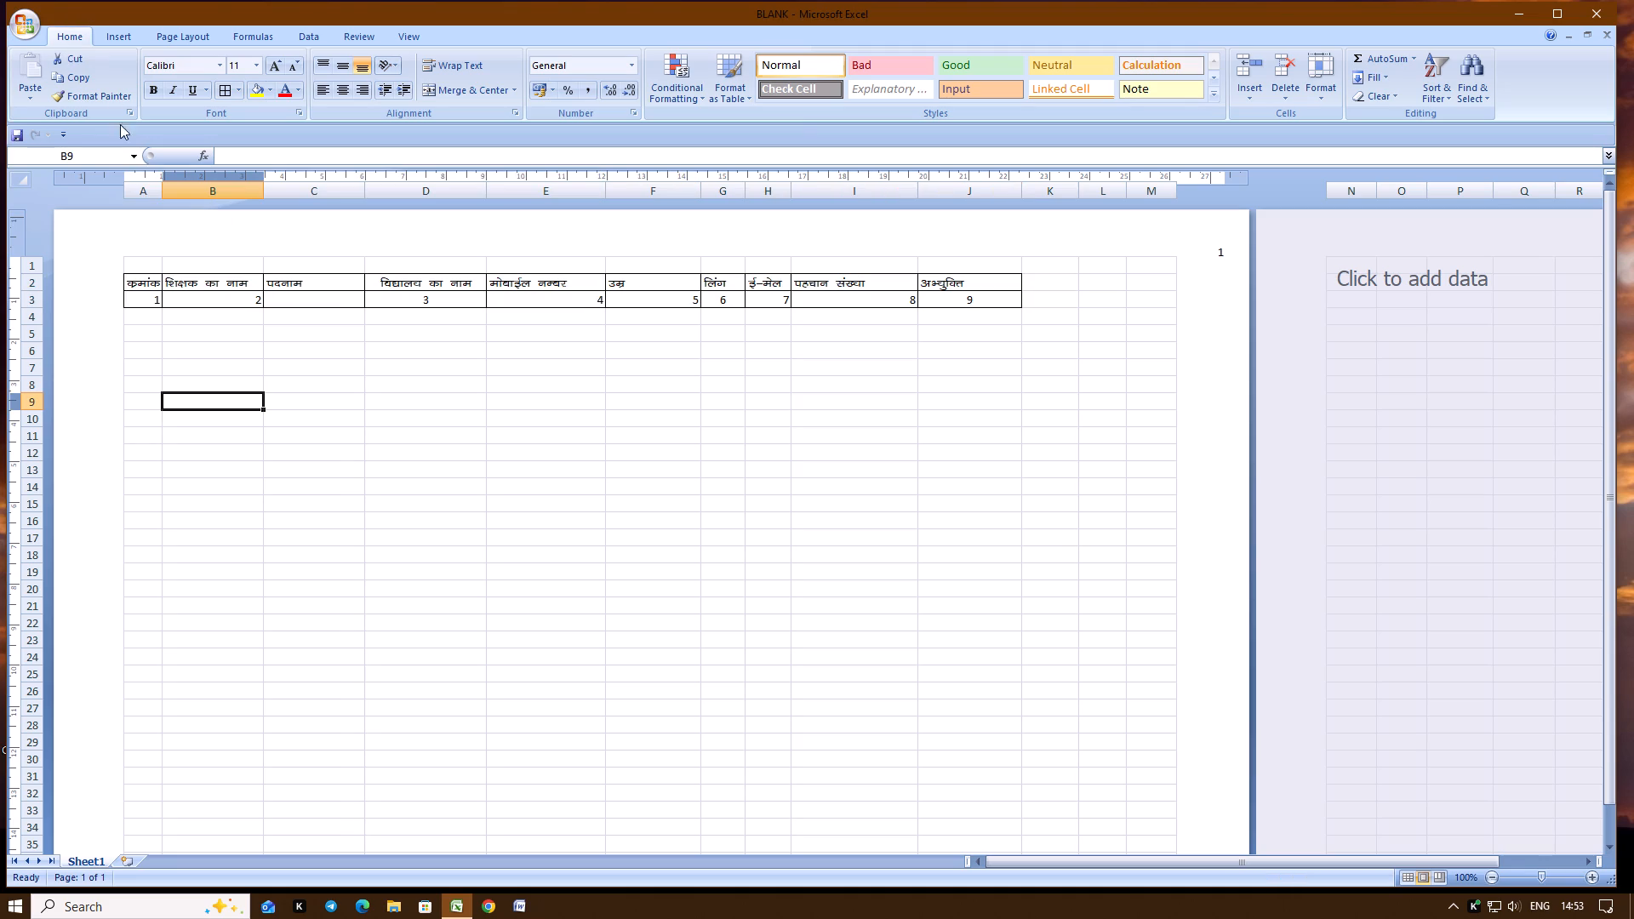
# Set the page to narrow margins, landscape orientation and A4 paper size.
pyautogui.click(197, 34)
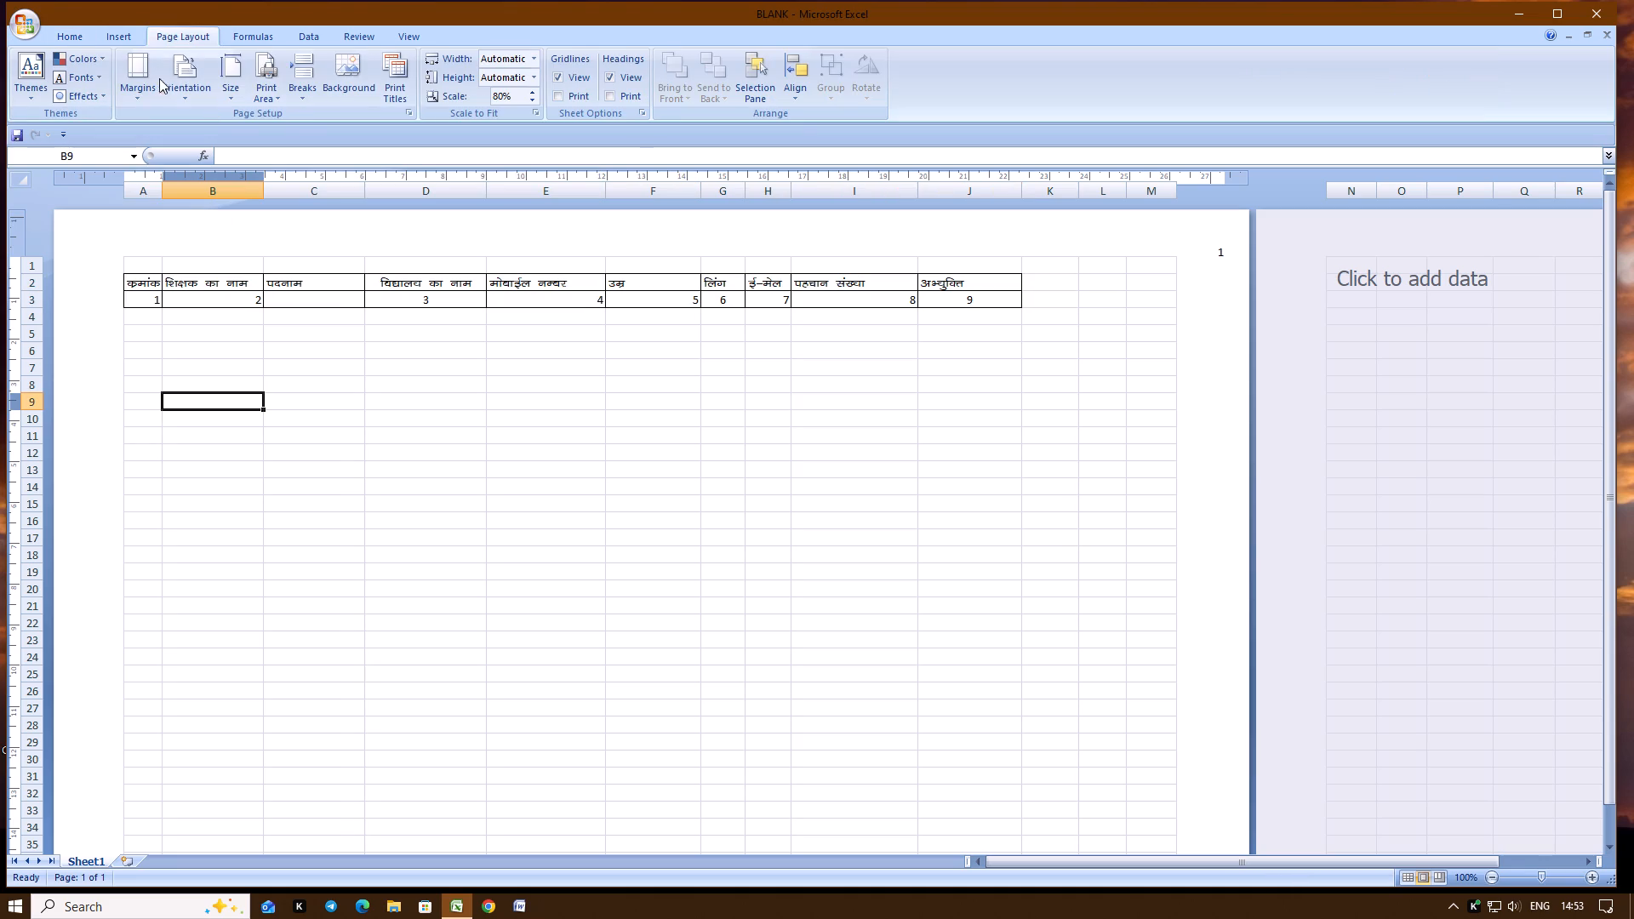
pyautogui.click(143, 78)
pyautogui.click(141, 312)
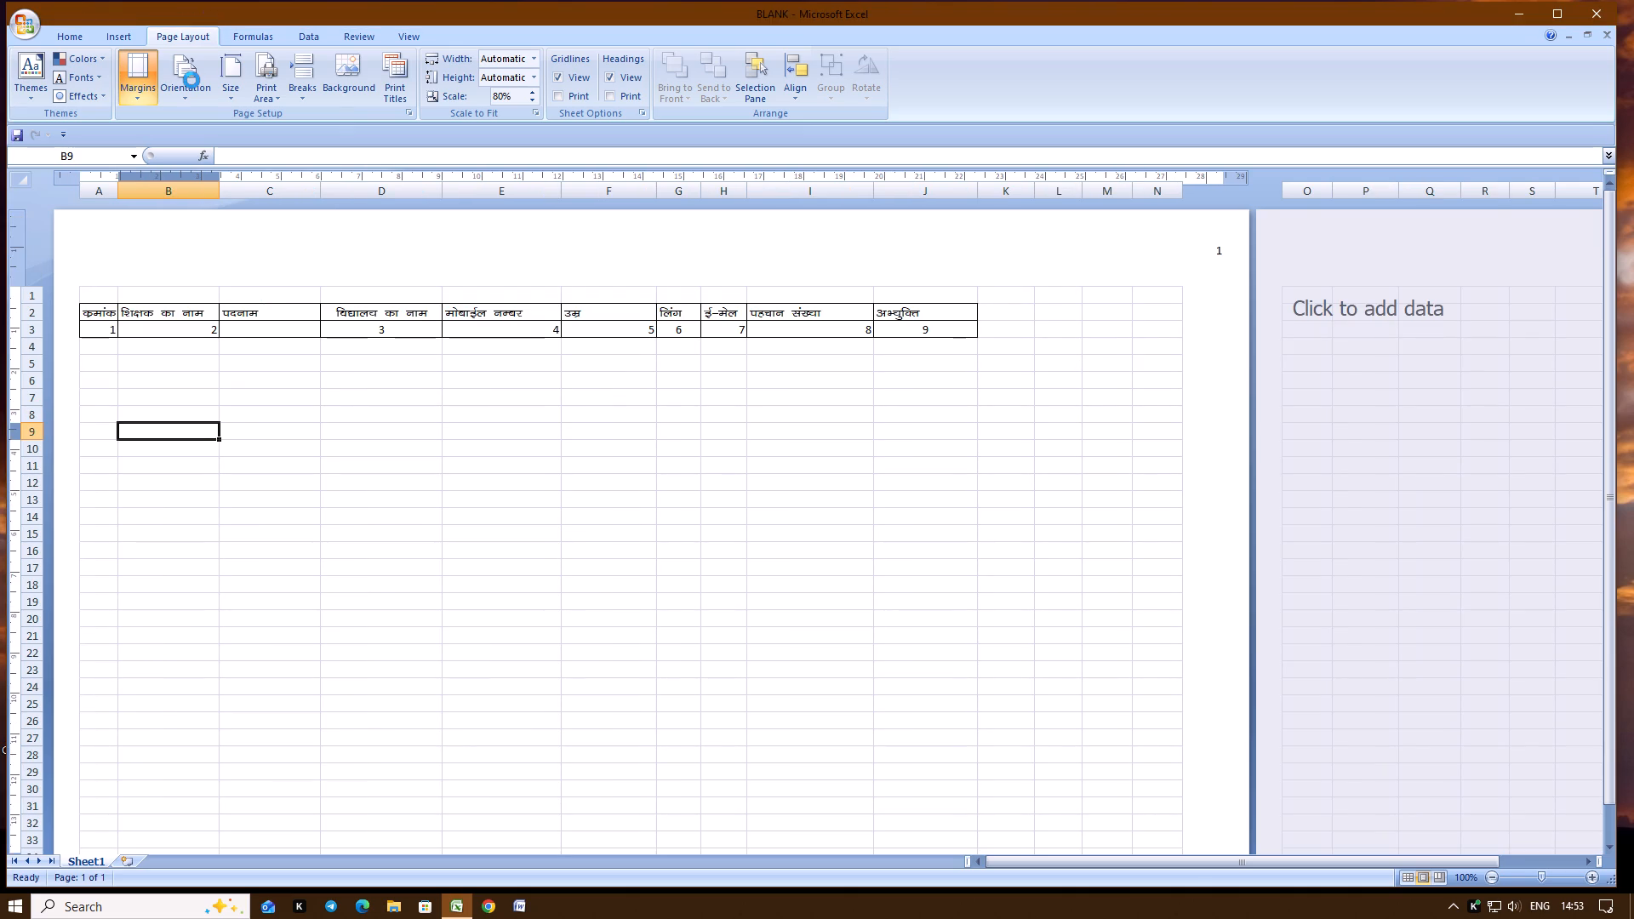
pyautogui.click(191, 80)
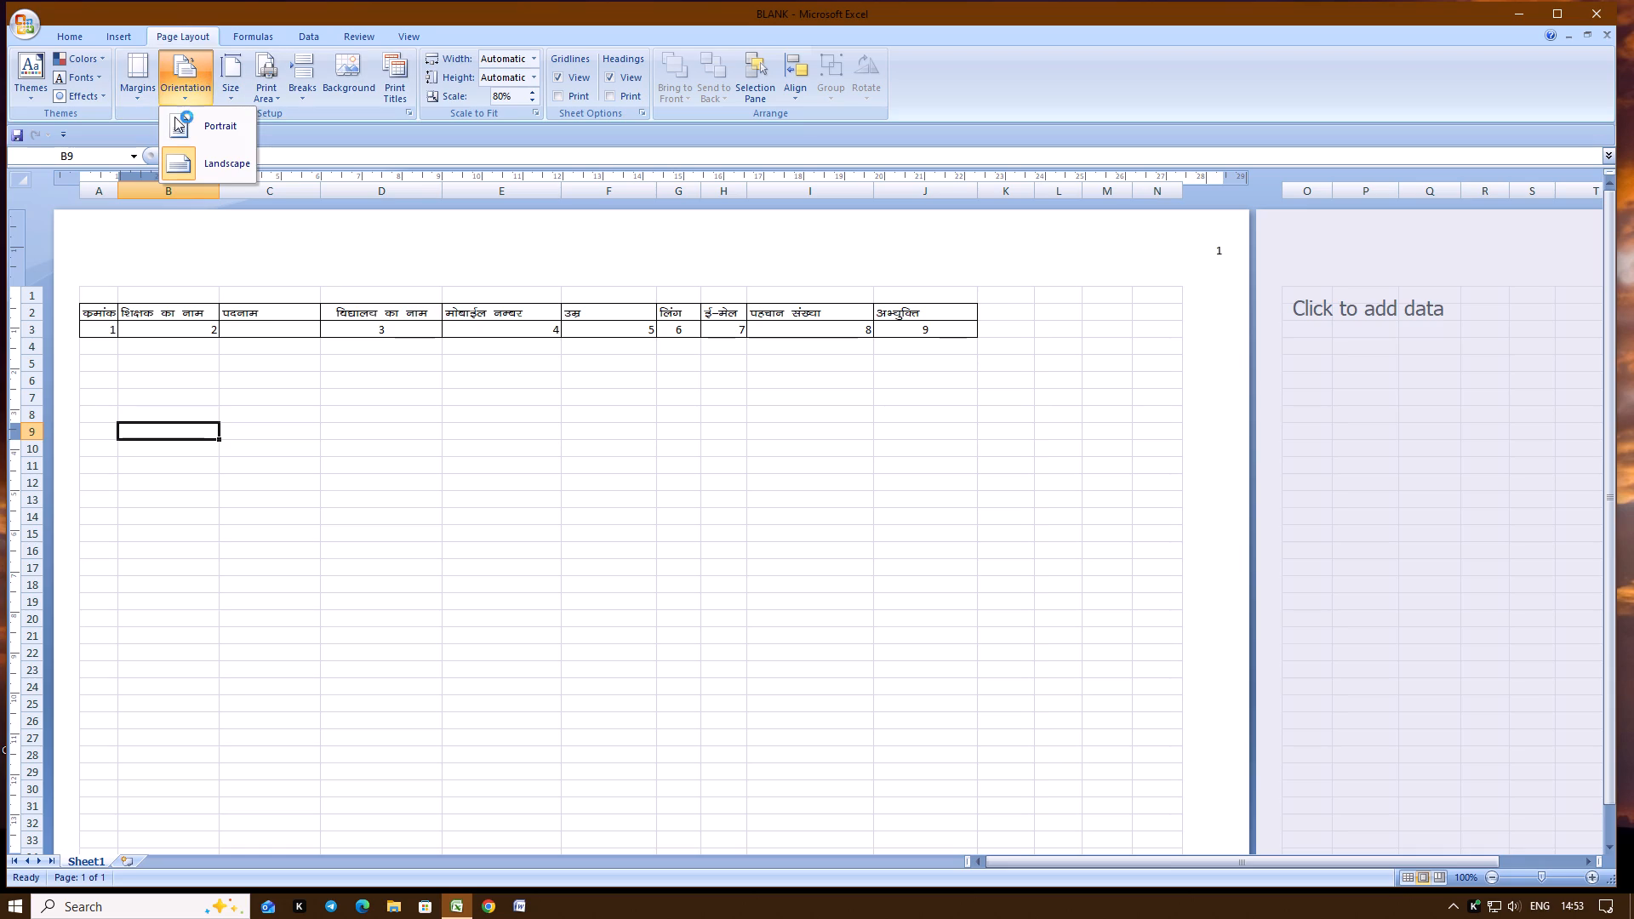
pyautogui.click(173, 165)
pyautogui.click(232, 74)
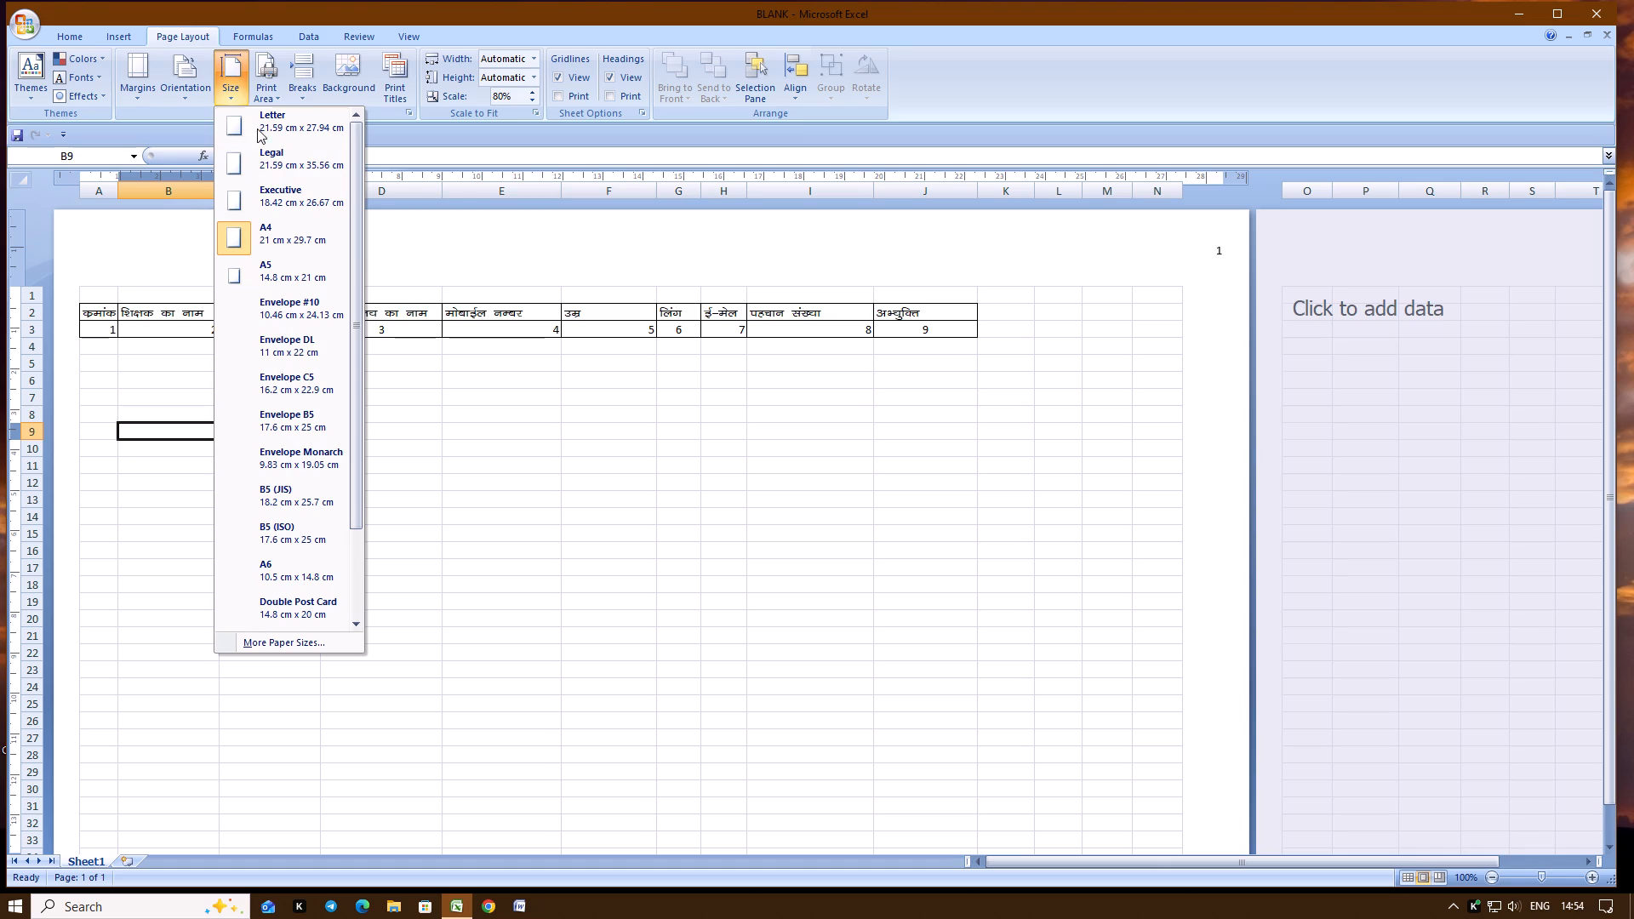
pyautogui.click(258, 227)
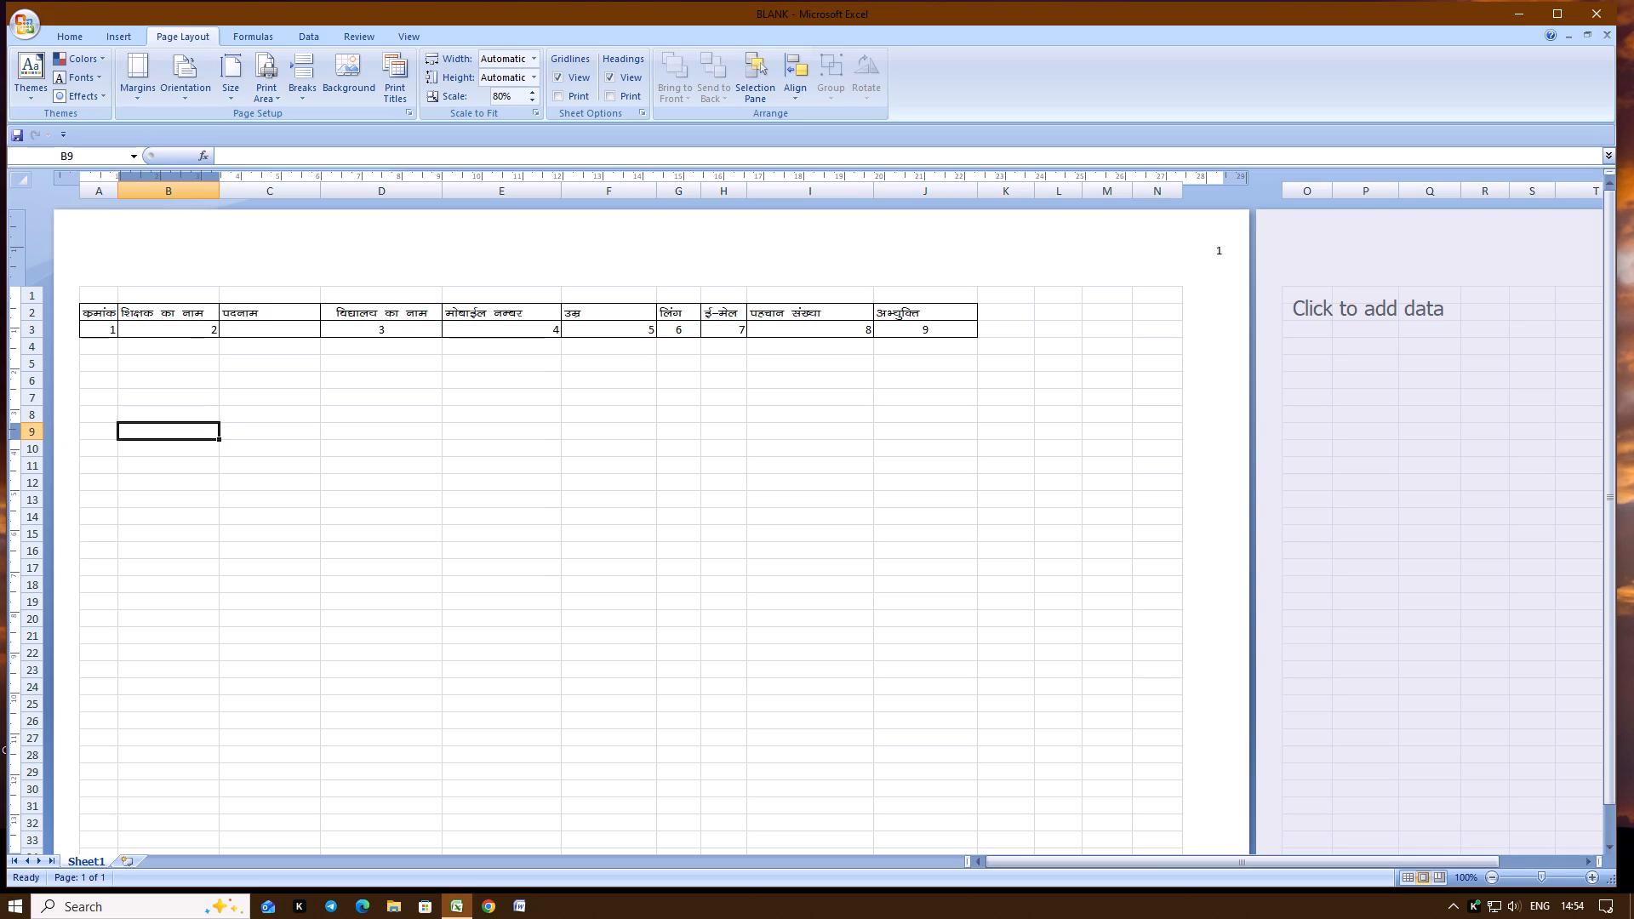
pyautogui.click(156, 362)
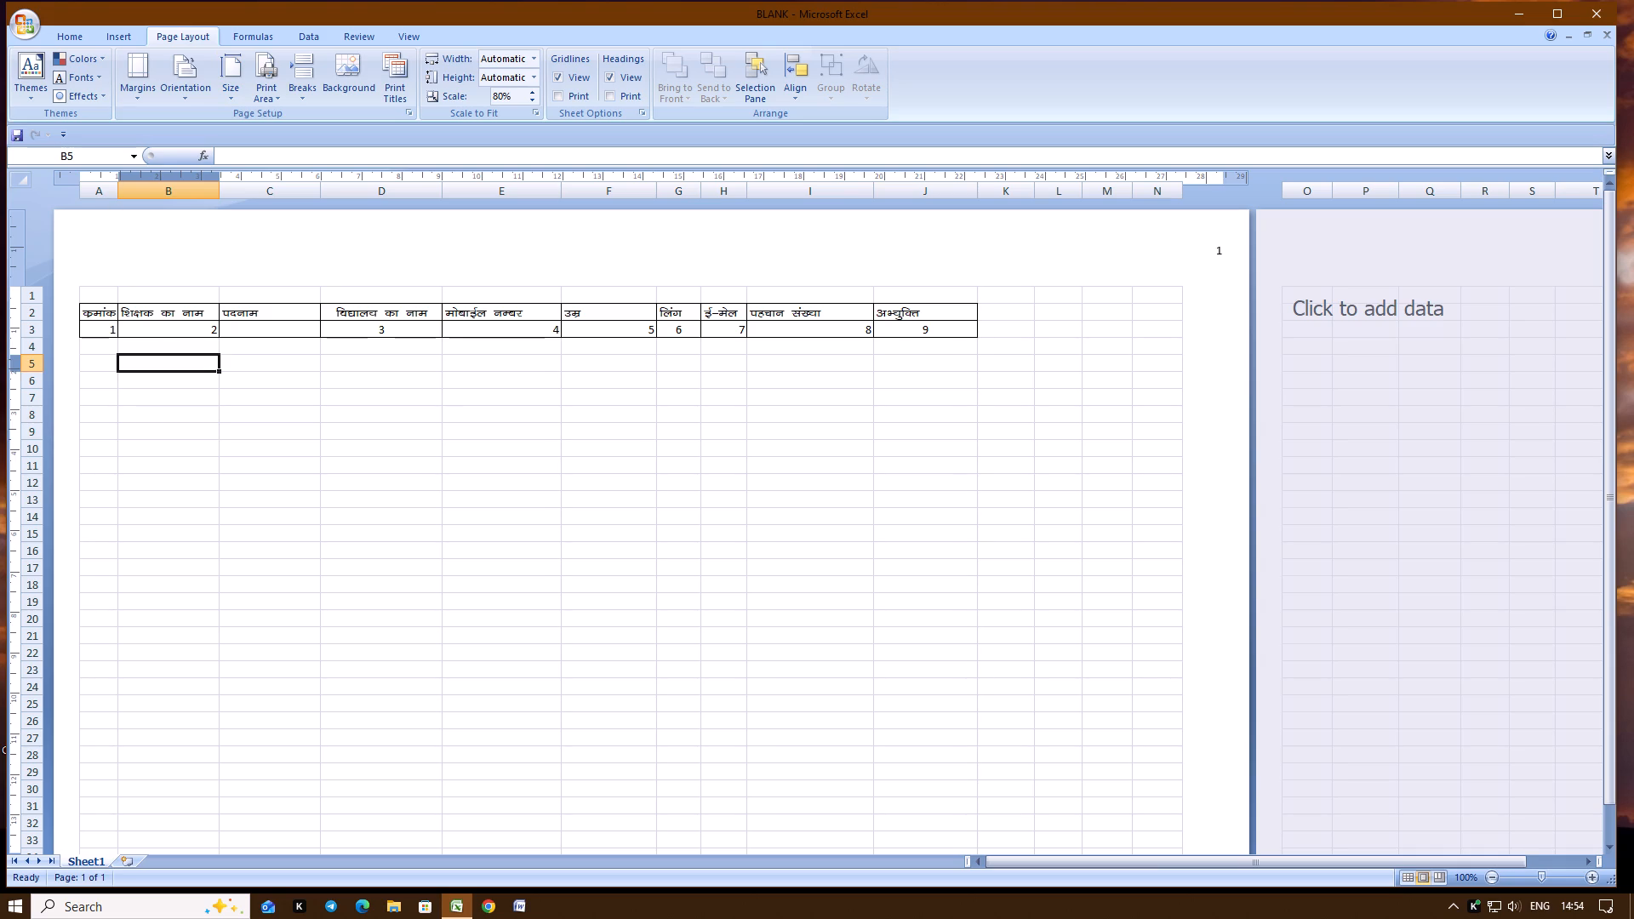
# Widen column A to about twice its width, columns B to E by about a quarter, and columns G and H by about half.
pyautogui.moveTo(114, 194); pyautogui.dragTo(149, 214)
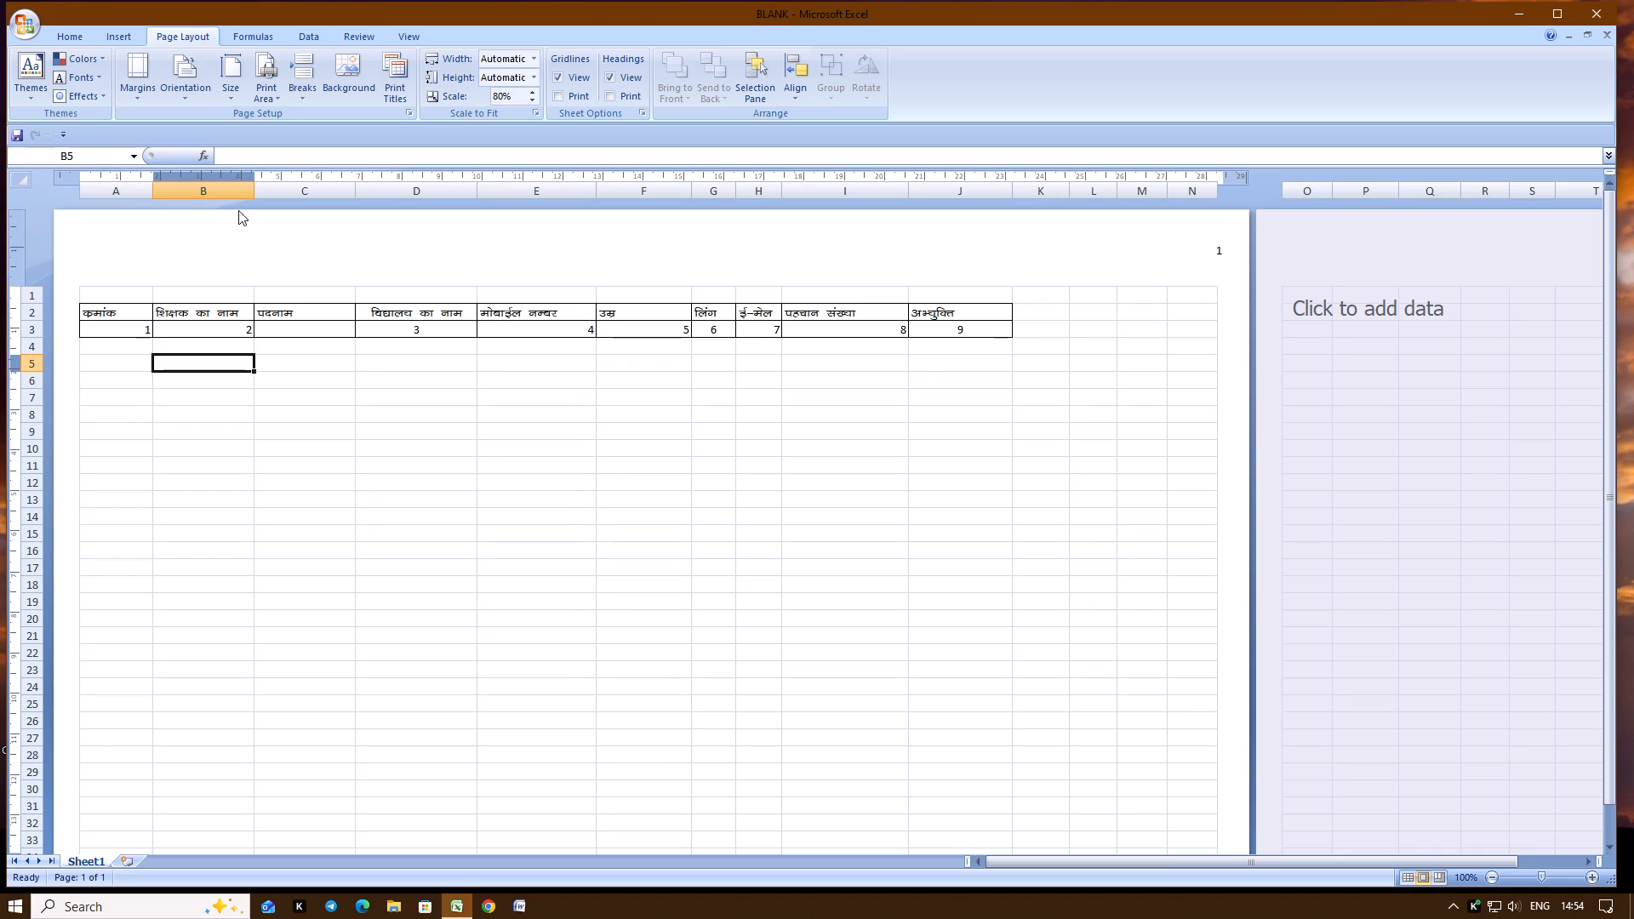
pyautogui.moveTo(256, 190); pyautogui.dragTo(283, 216)
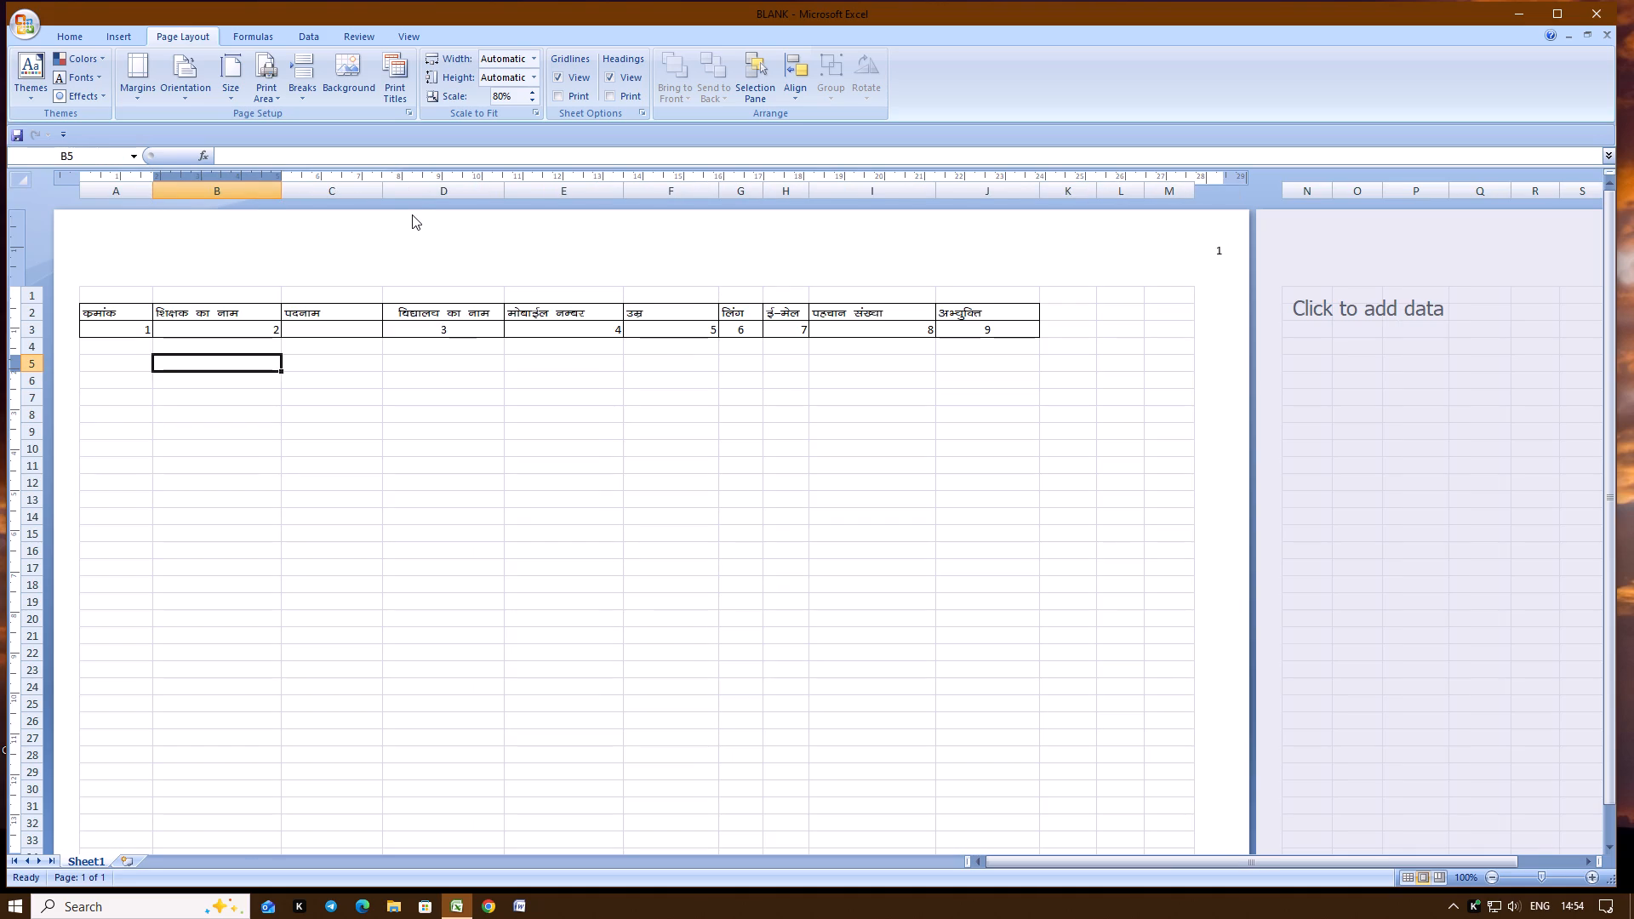
pyautogui.moveTo(383, 192); pyautogui.dragTo(414, 213)
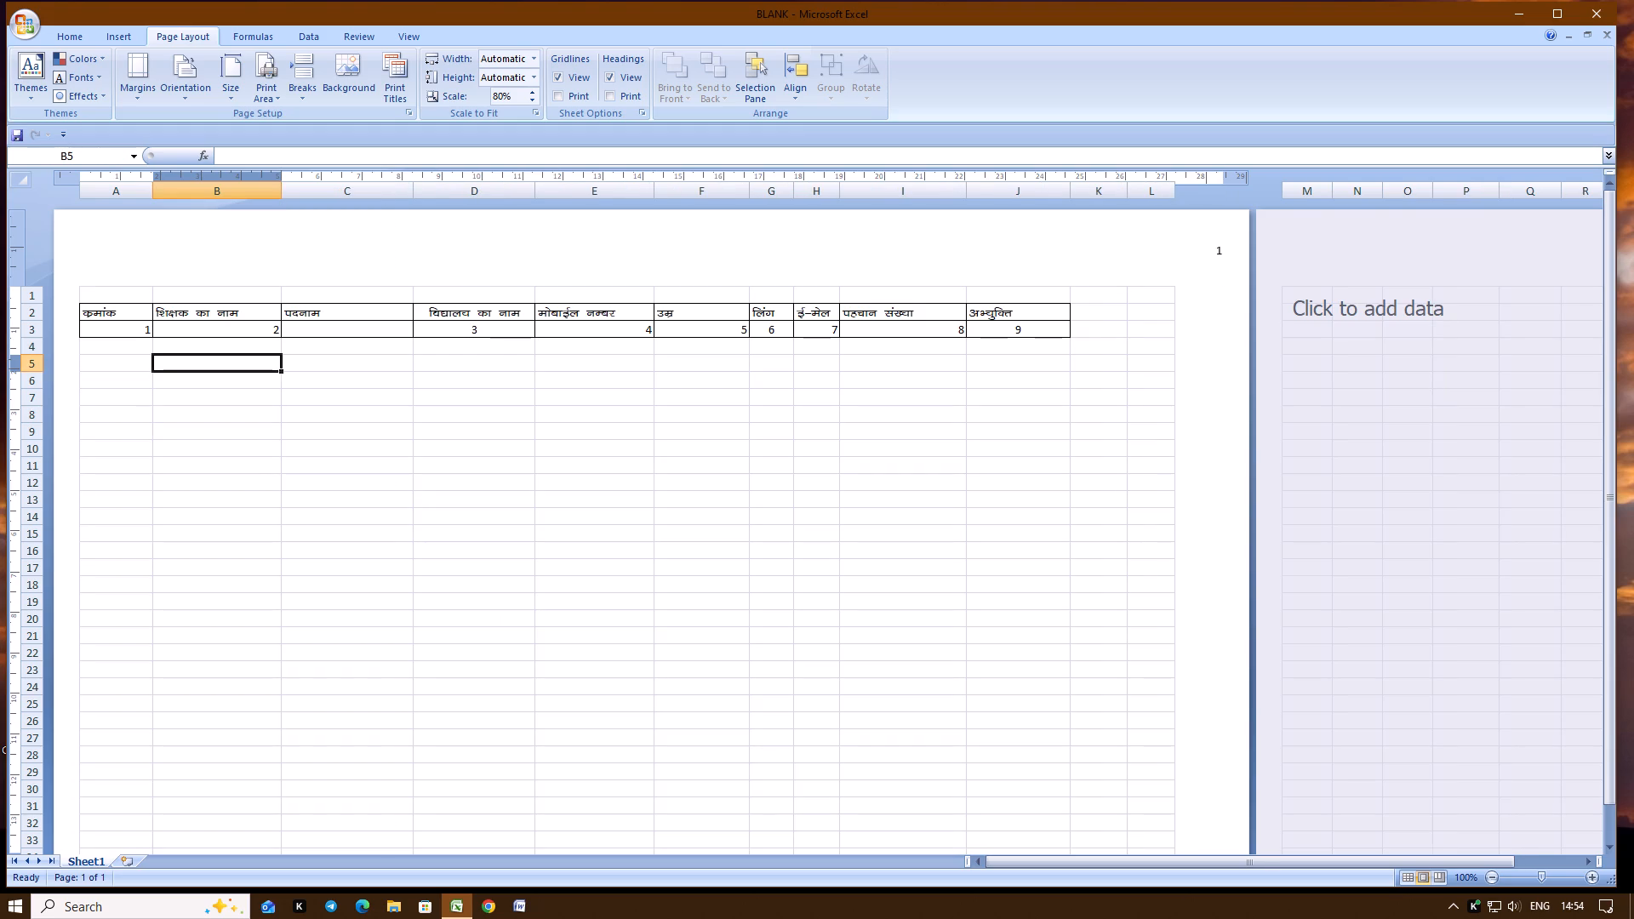
pyautogui.moveTo(540, 190); pyautogui.dragTo(568, 212)
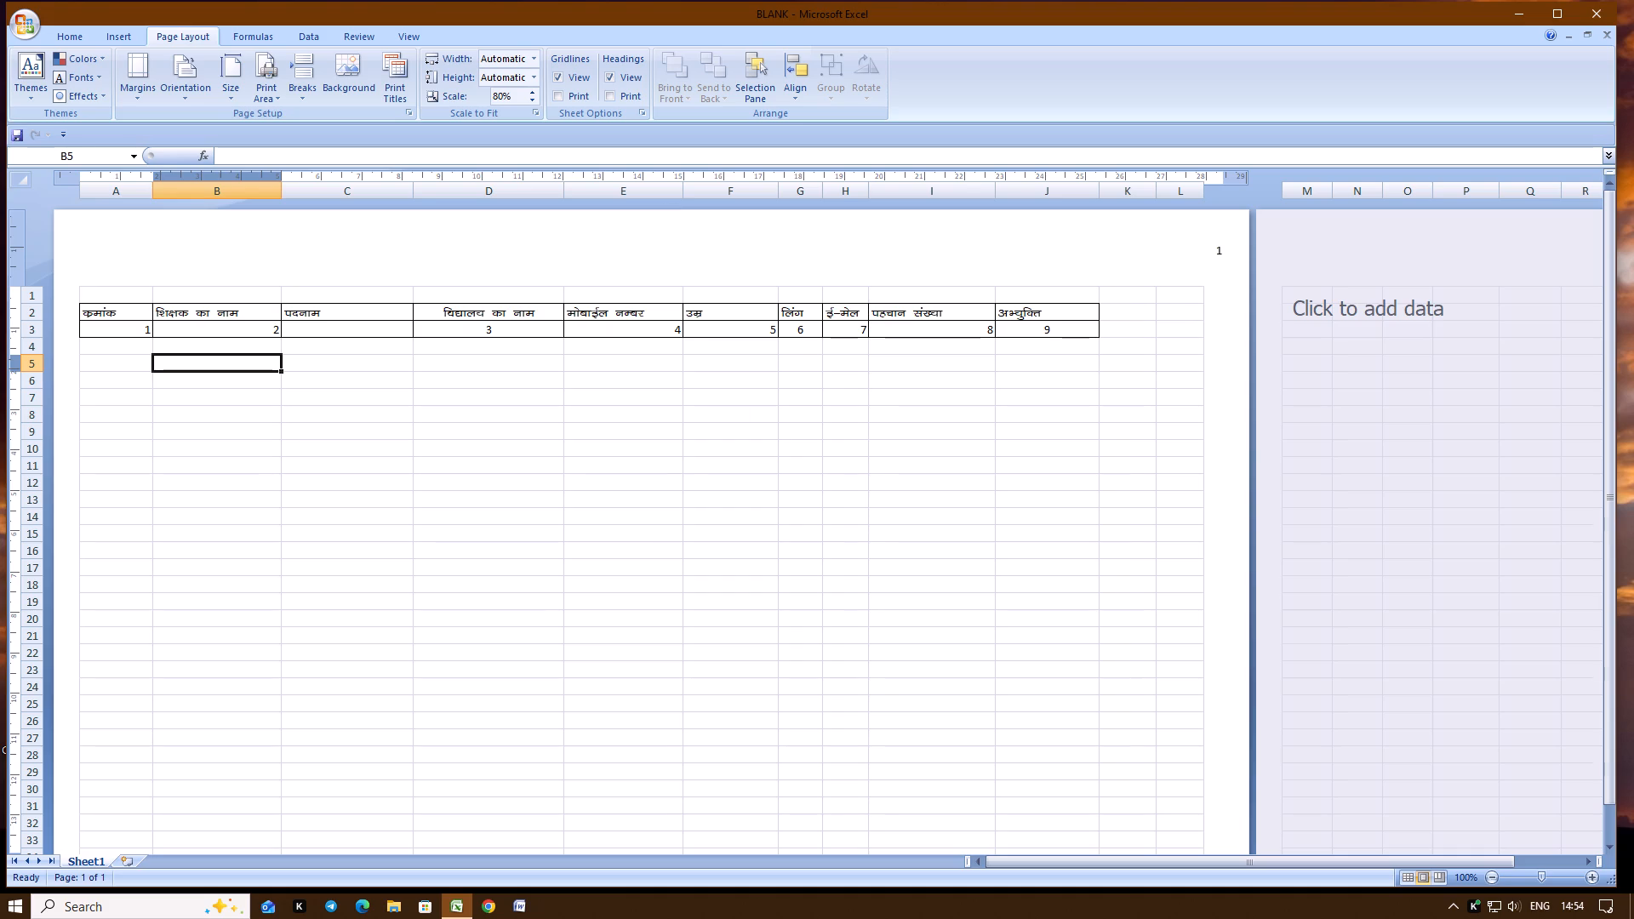
pyautogui.moveTo(683, 188); pyautogui.dragTo(703, 203)
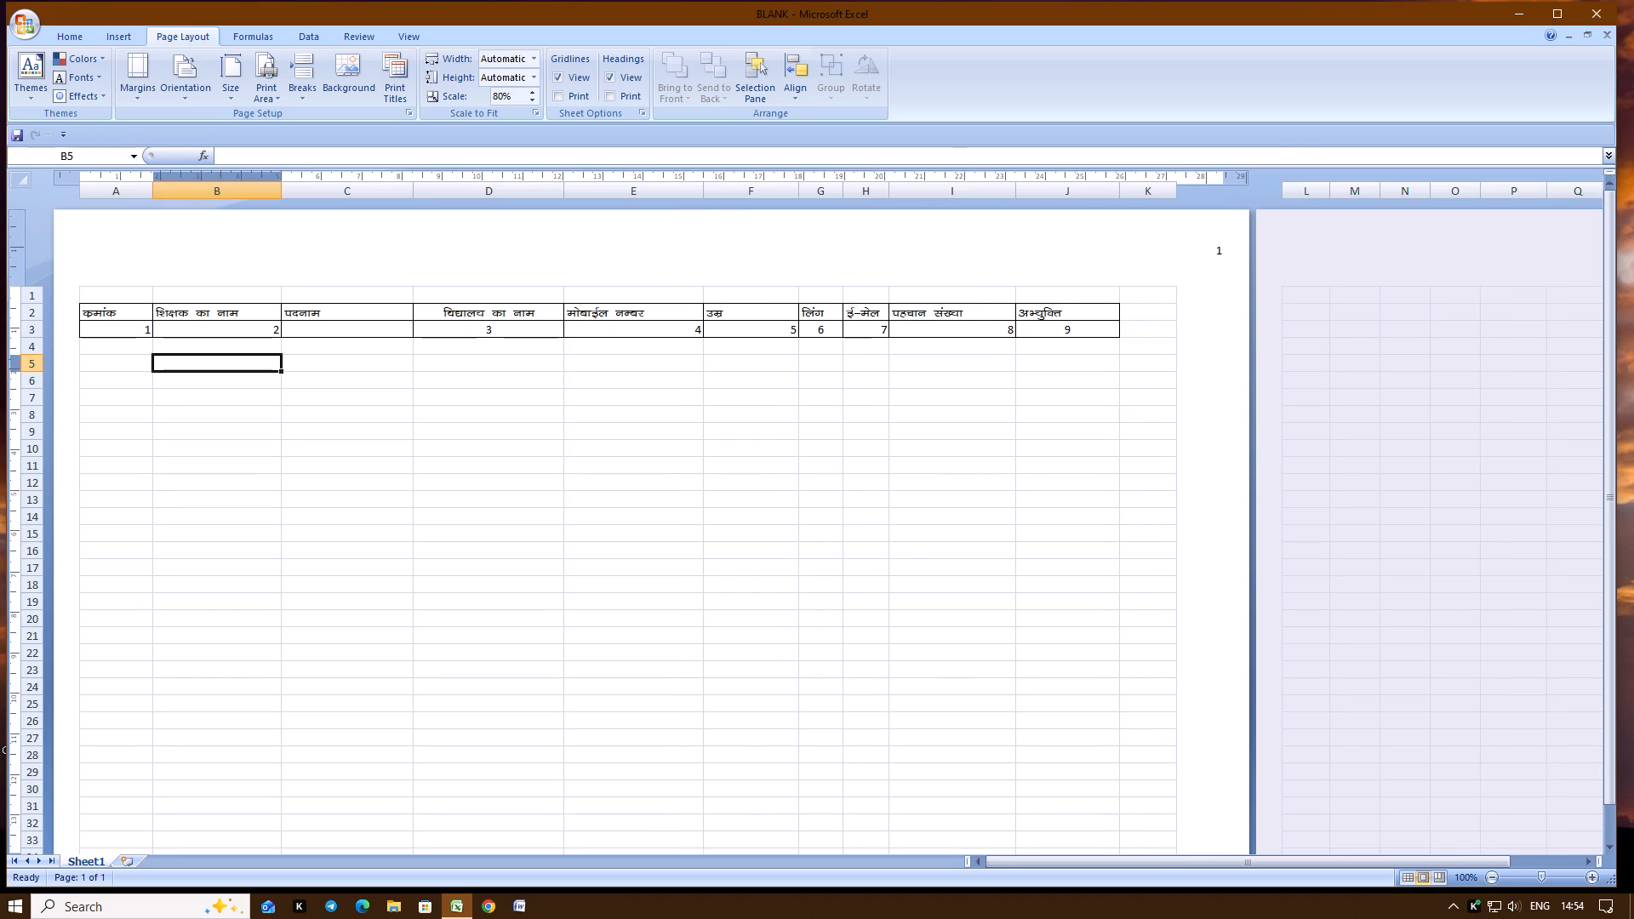
pyautogui.moveTo(844, 194); pyautogui.dragTo(864, 227)
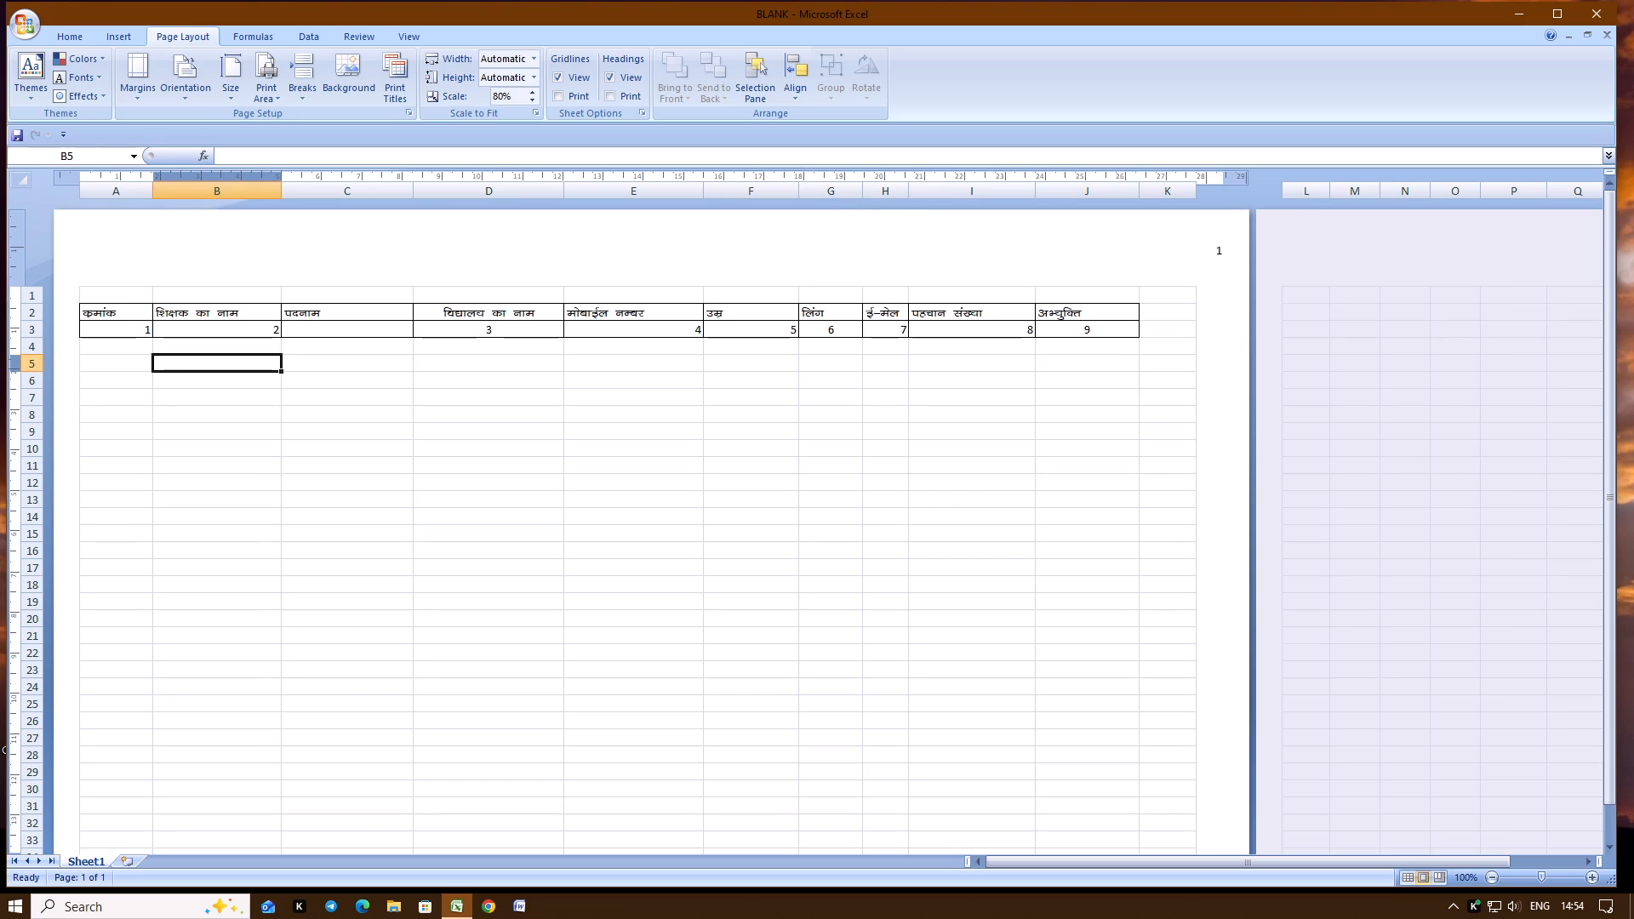
pyautogui.moveTo(907, 190); pyautogui.dragTo(934, 208)
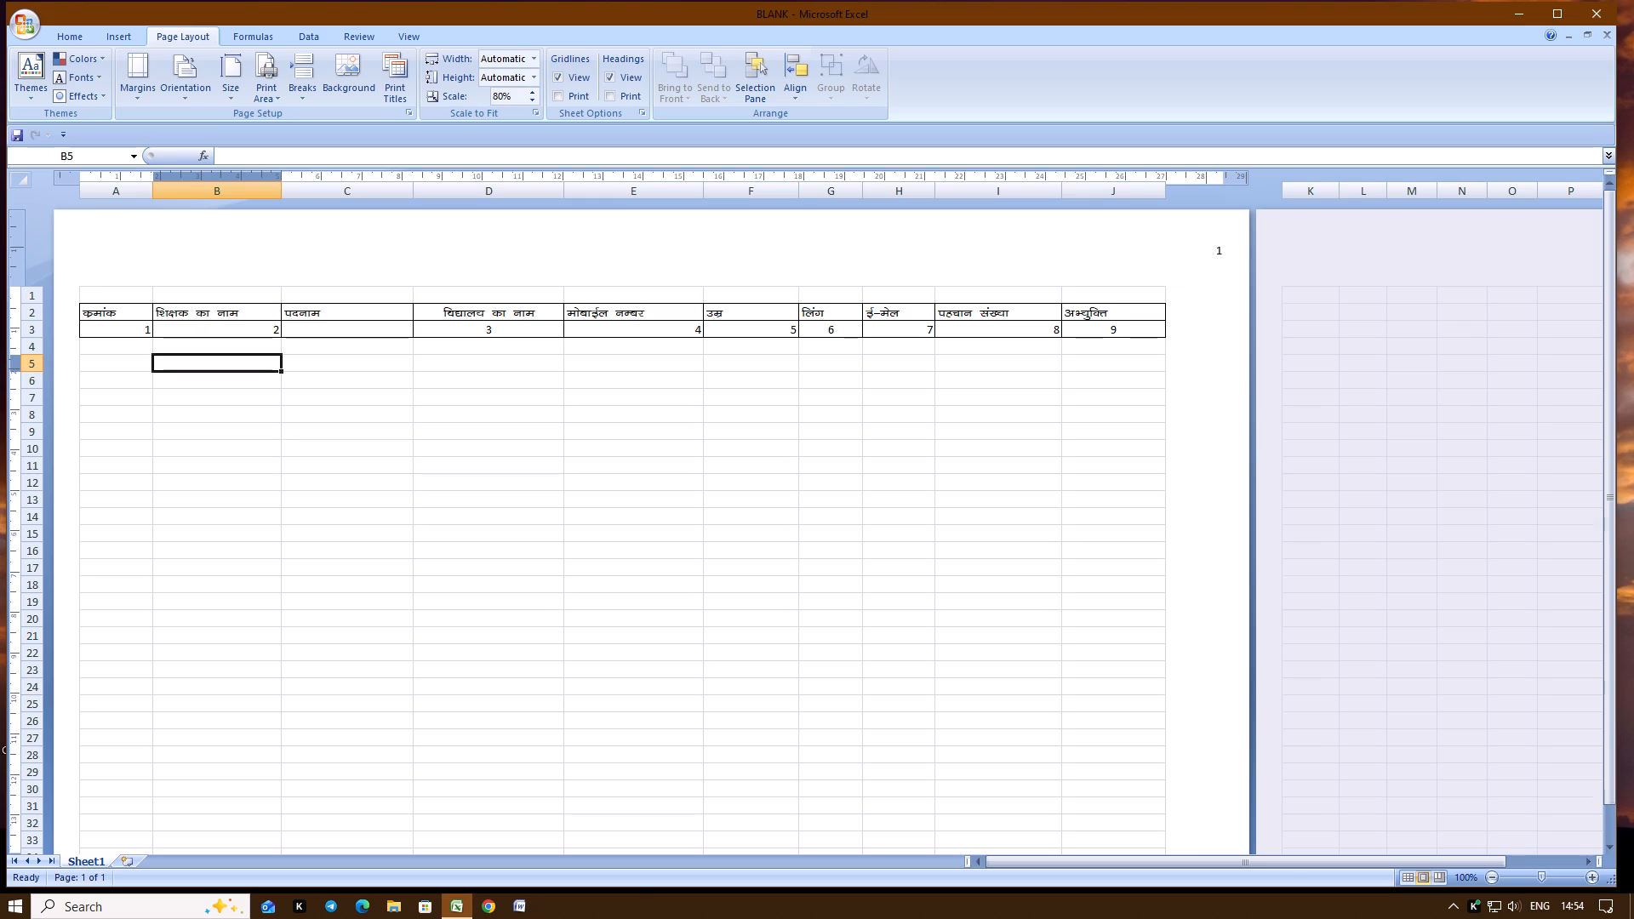
# Centre the column numbers in cells A3:J3 horizontally, keeping all borders applied.
pyautogui.moveTo(132, 329); pyautogui.dragTo(1088, 330)
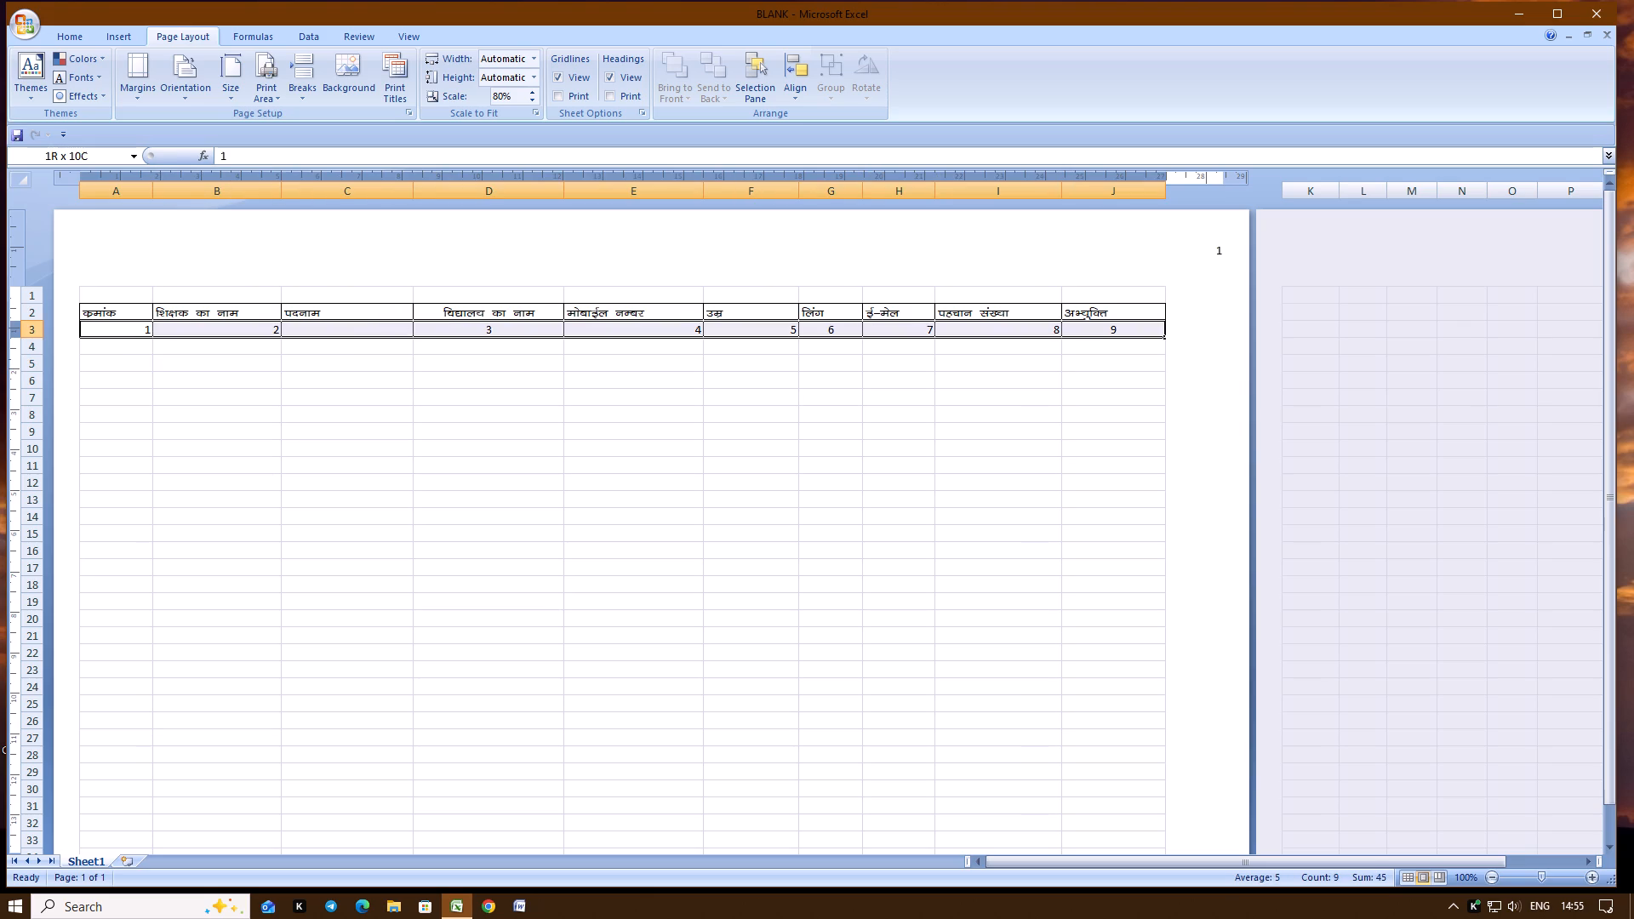
pyautogui.moveTo(1088, 330); pyautogui.dragTo(1105, 330)
pyautogui.click(66, 33)
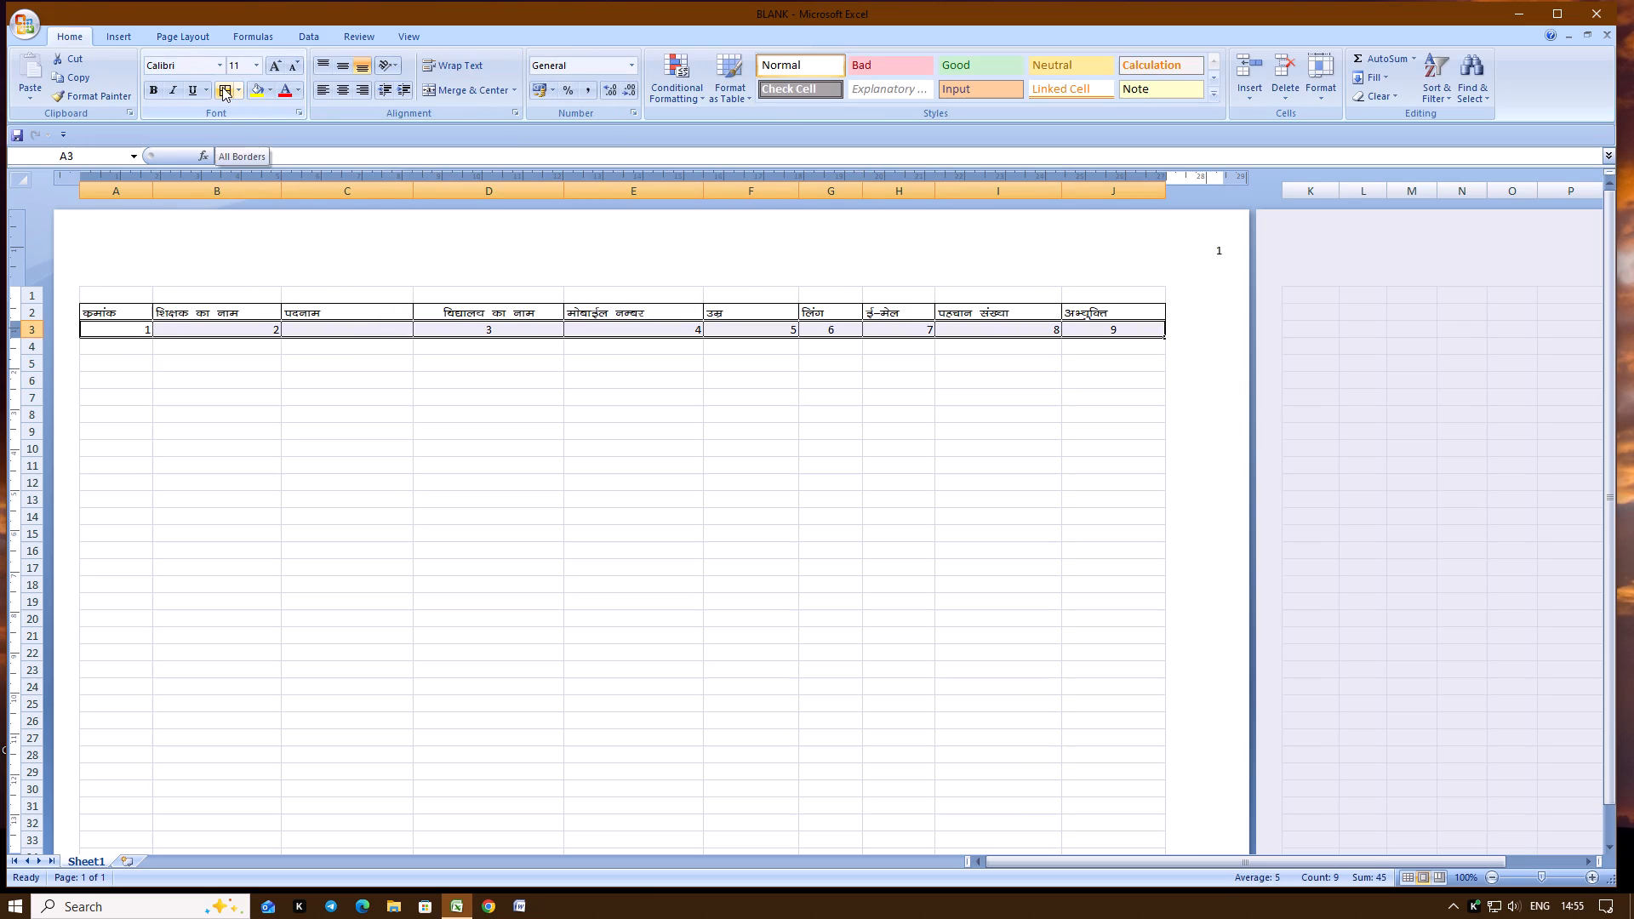
pyautogui.click(222, 87)
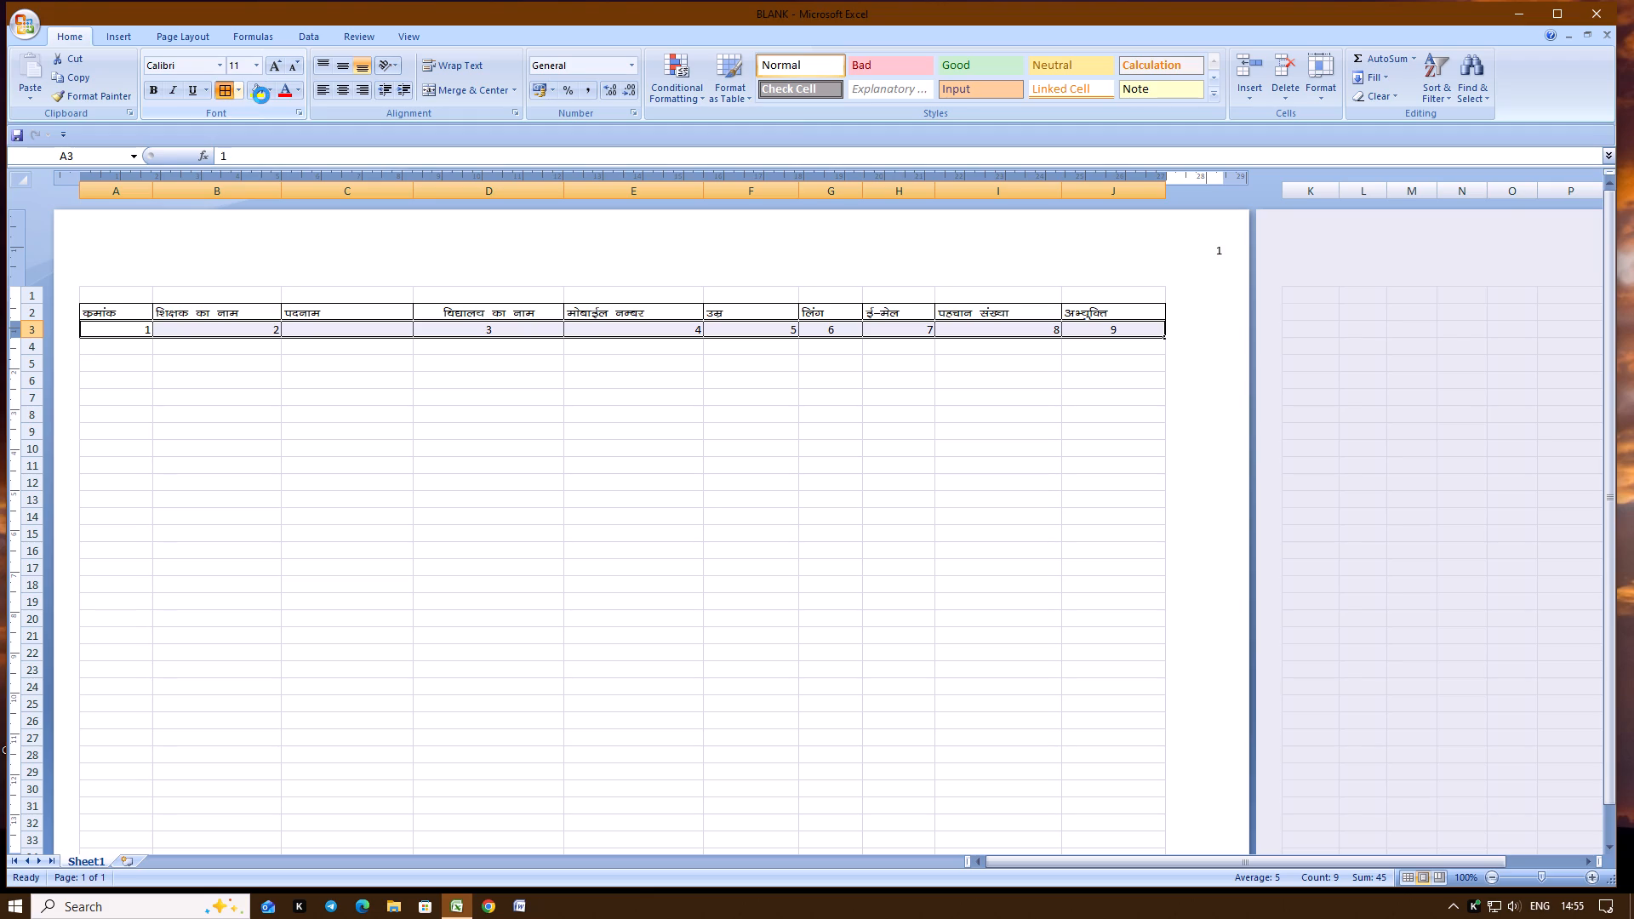
pyautogui.click(344, 93)
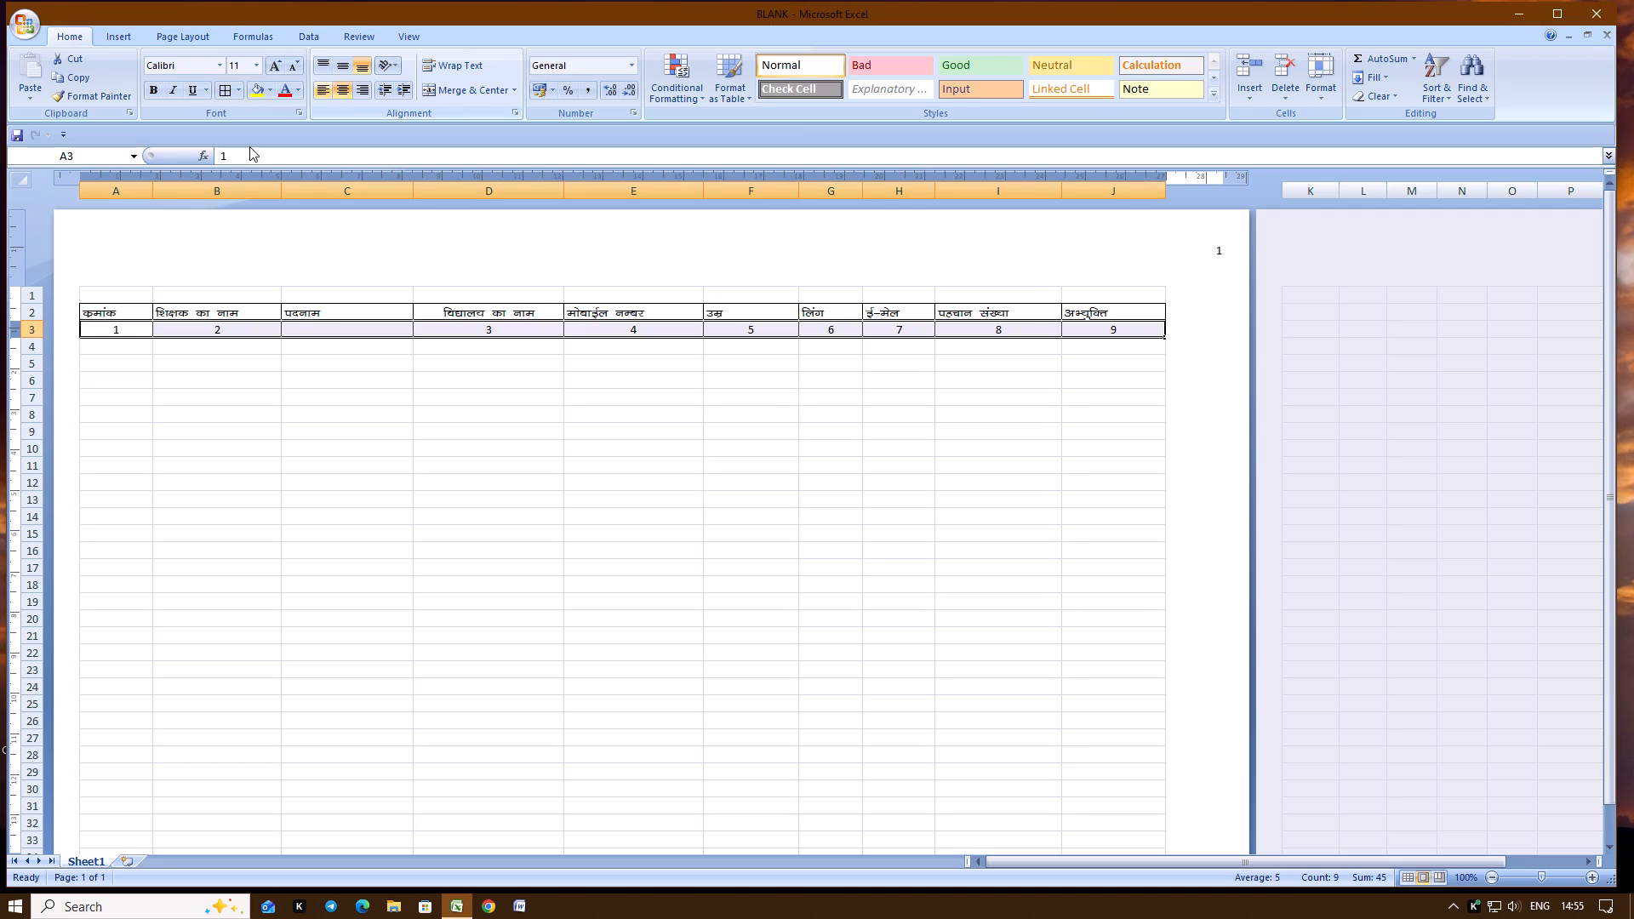
pyautogui.click(150, 449)
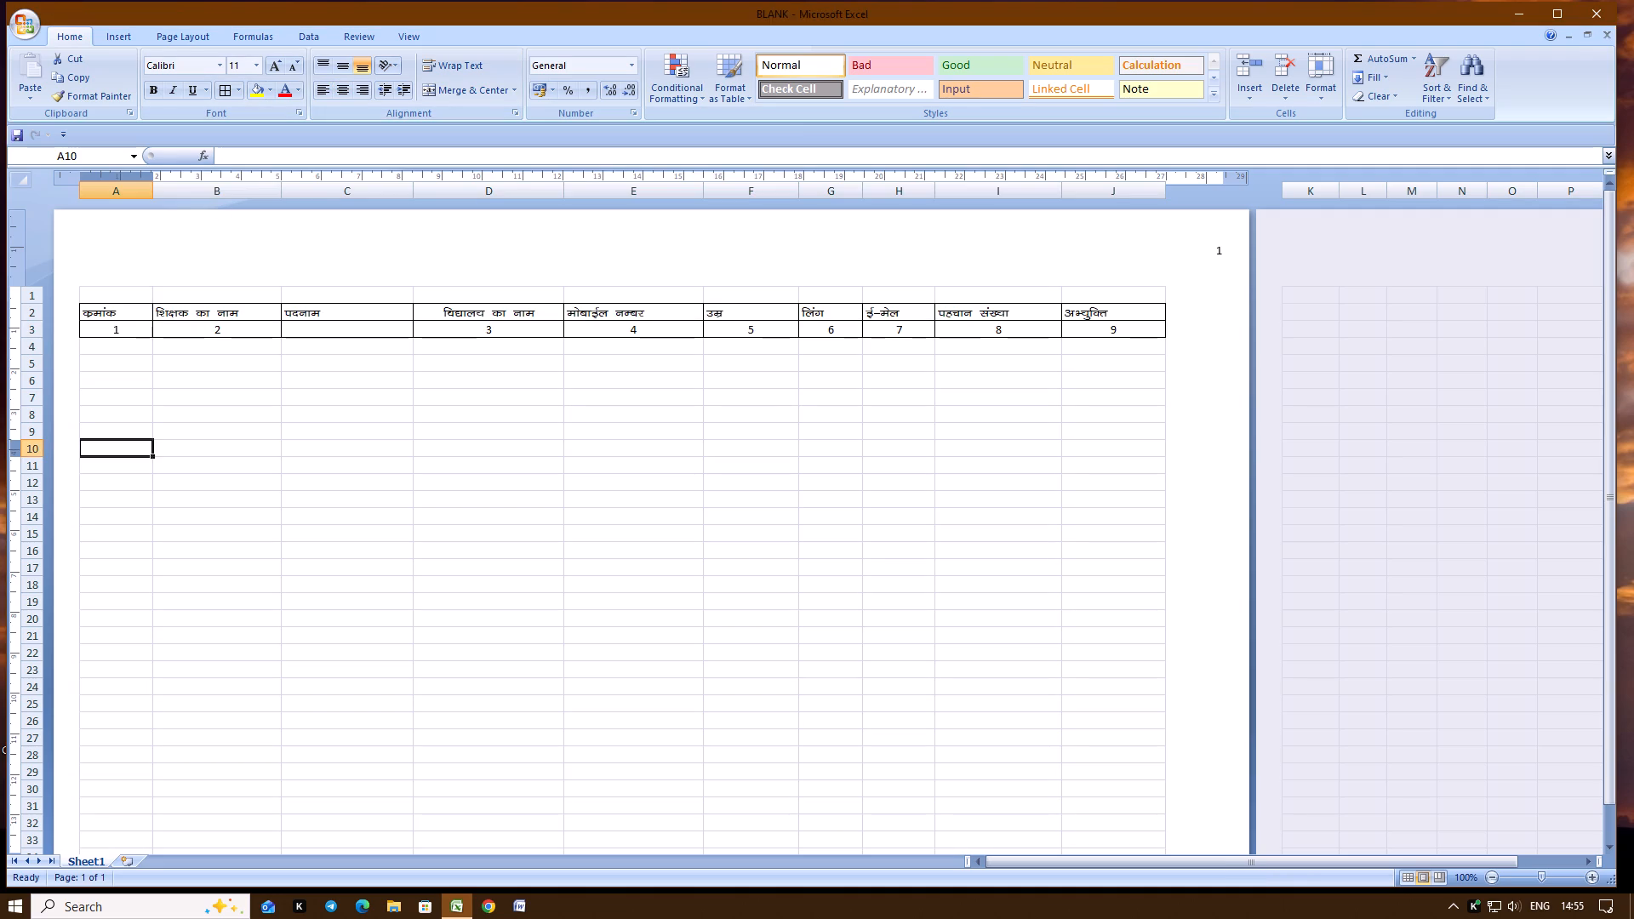
# Centre the Hindi headings in cells A2:J2 horizontally.
pyautogui.click(118, 350)
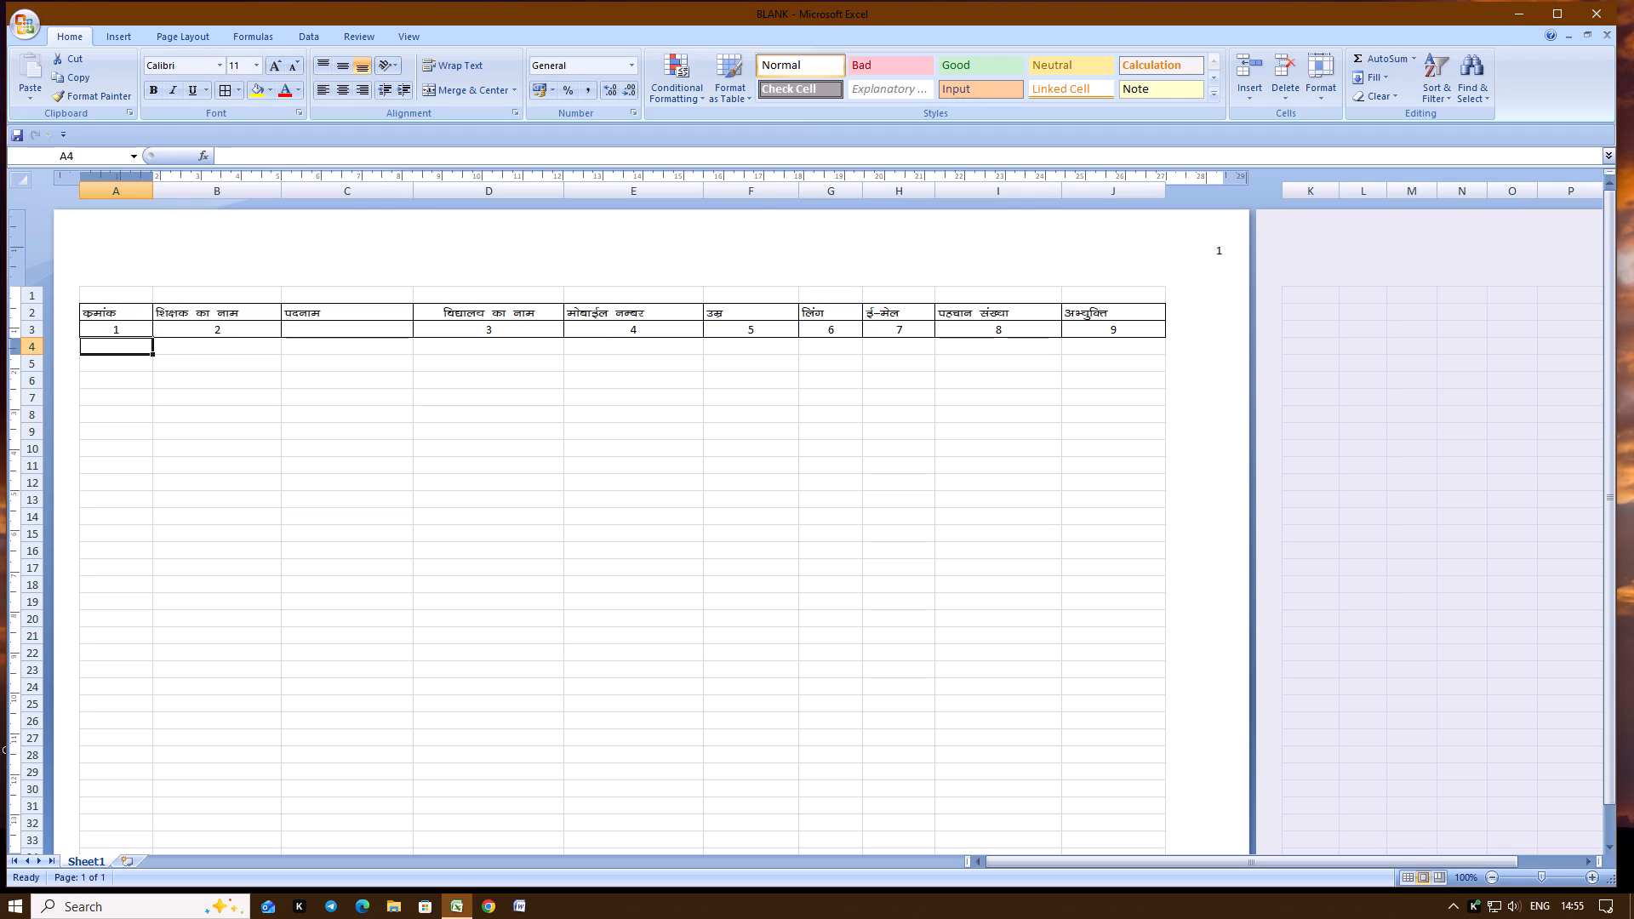
pyautogui.moveTo(106, 308); pyautogui.dragTo(382, 320)
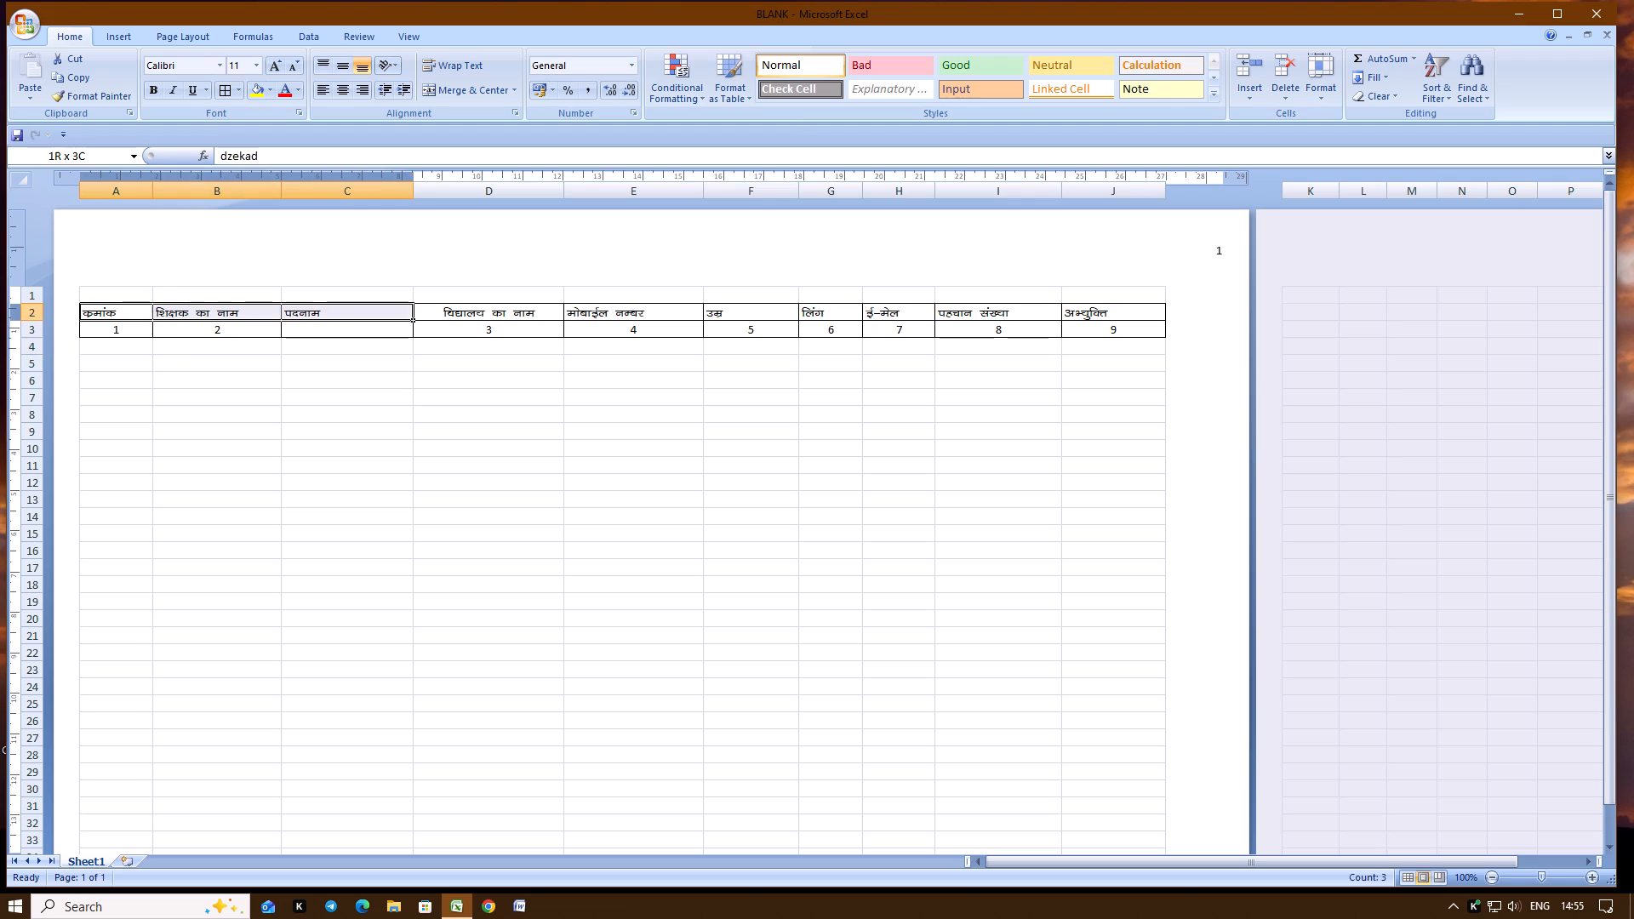
pyautogui.moveTo(382, 320); pyautogui.dragTo(1140, 317)
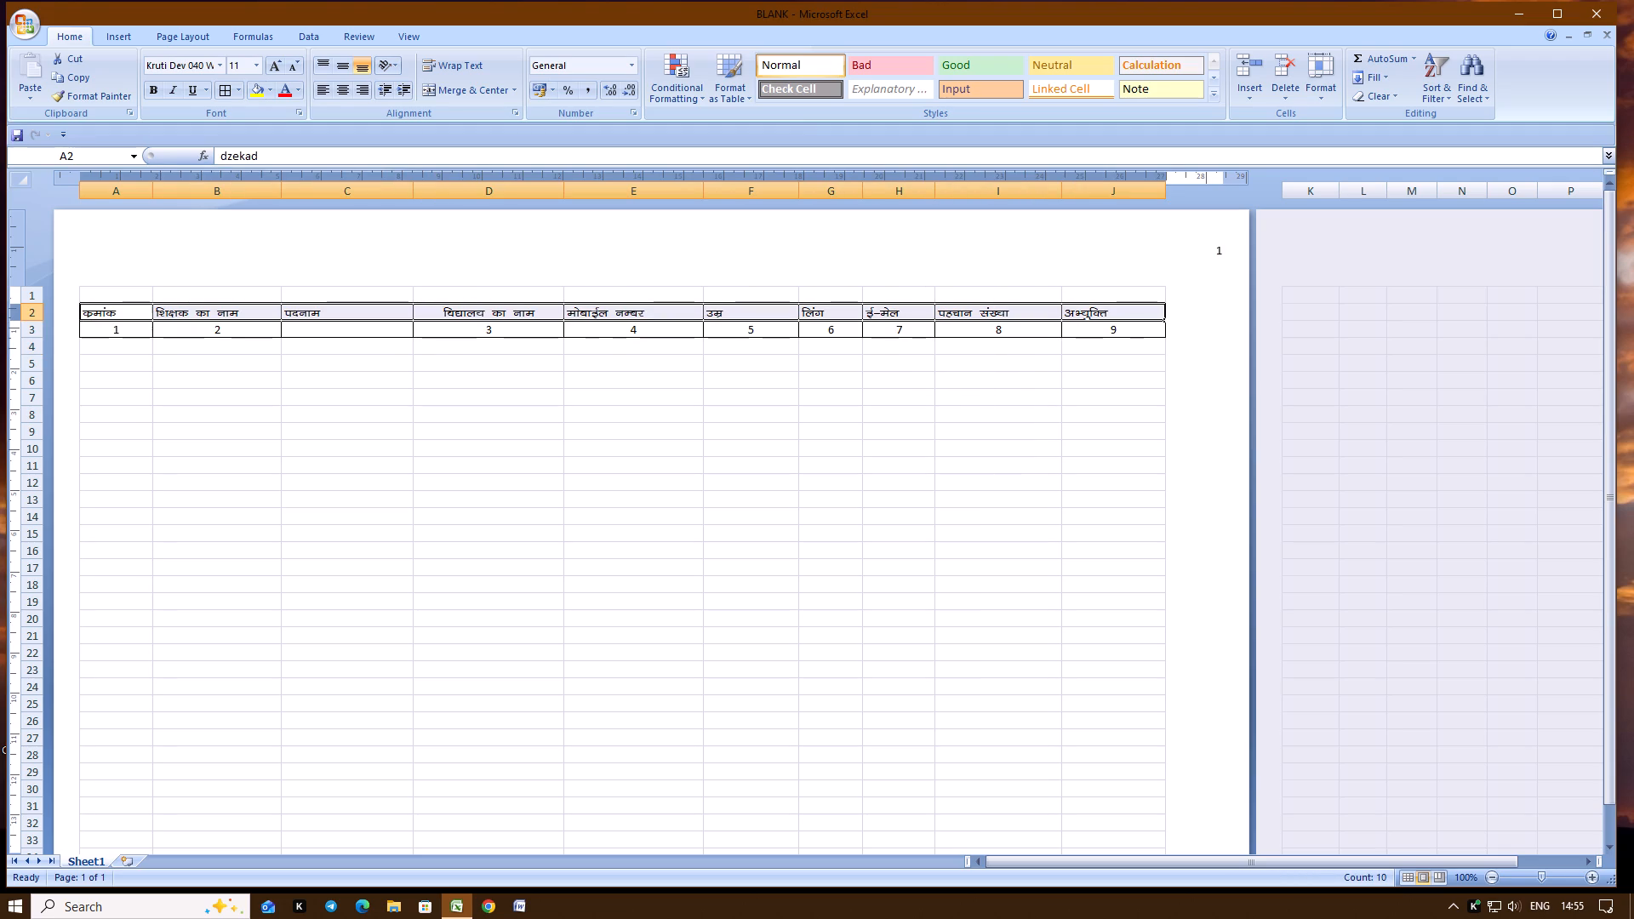
pyautogui.click(343, 89)
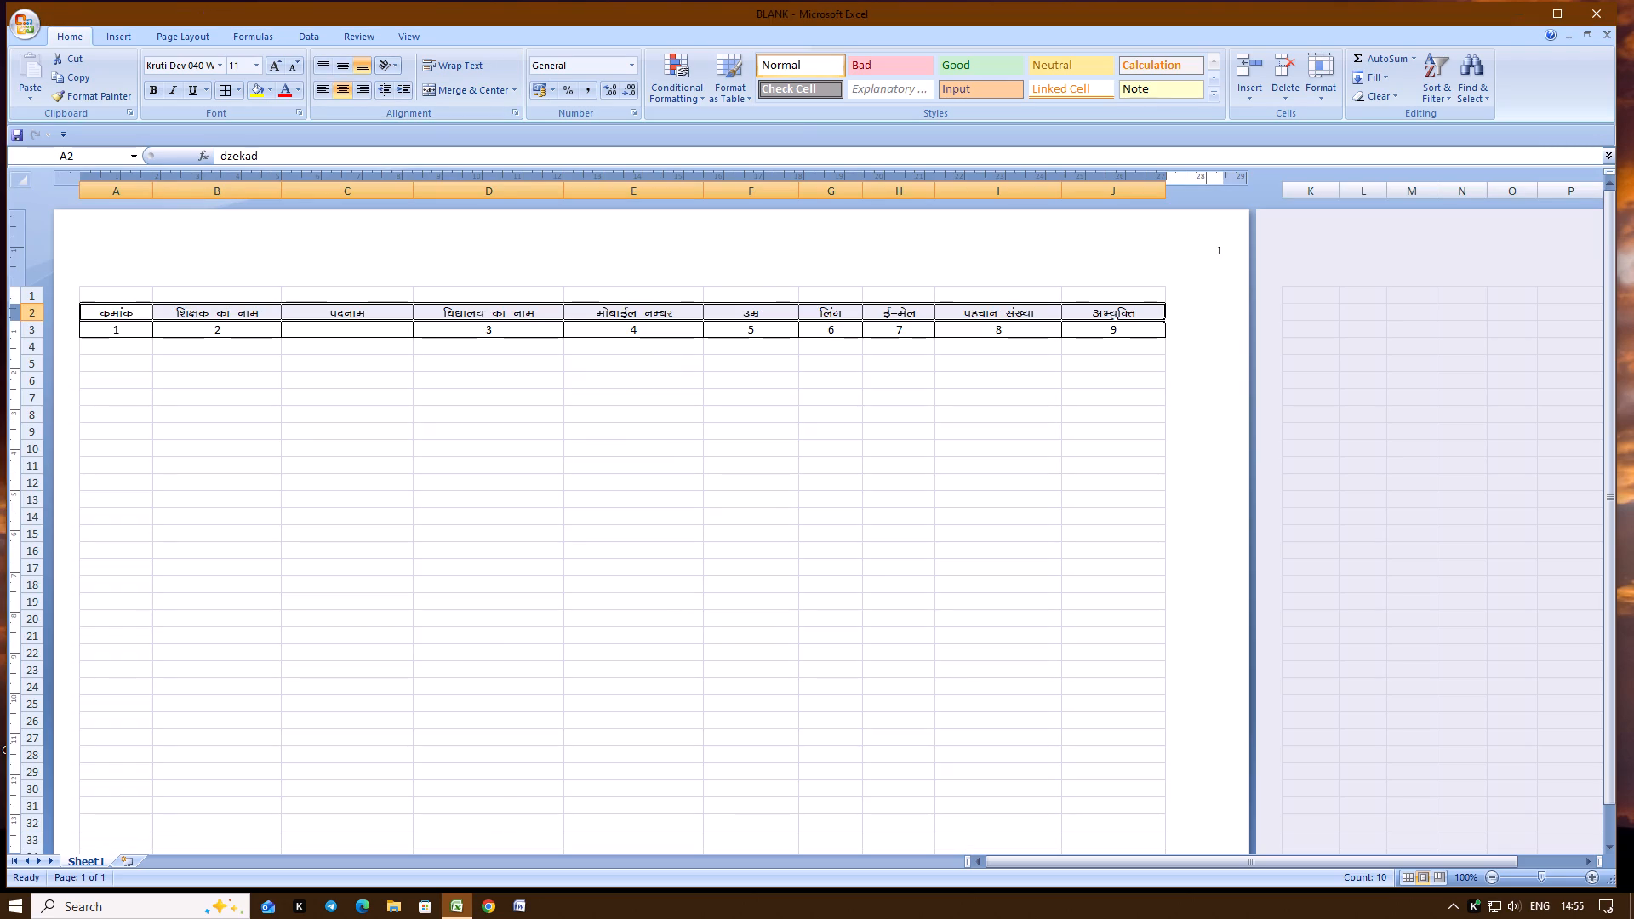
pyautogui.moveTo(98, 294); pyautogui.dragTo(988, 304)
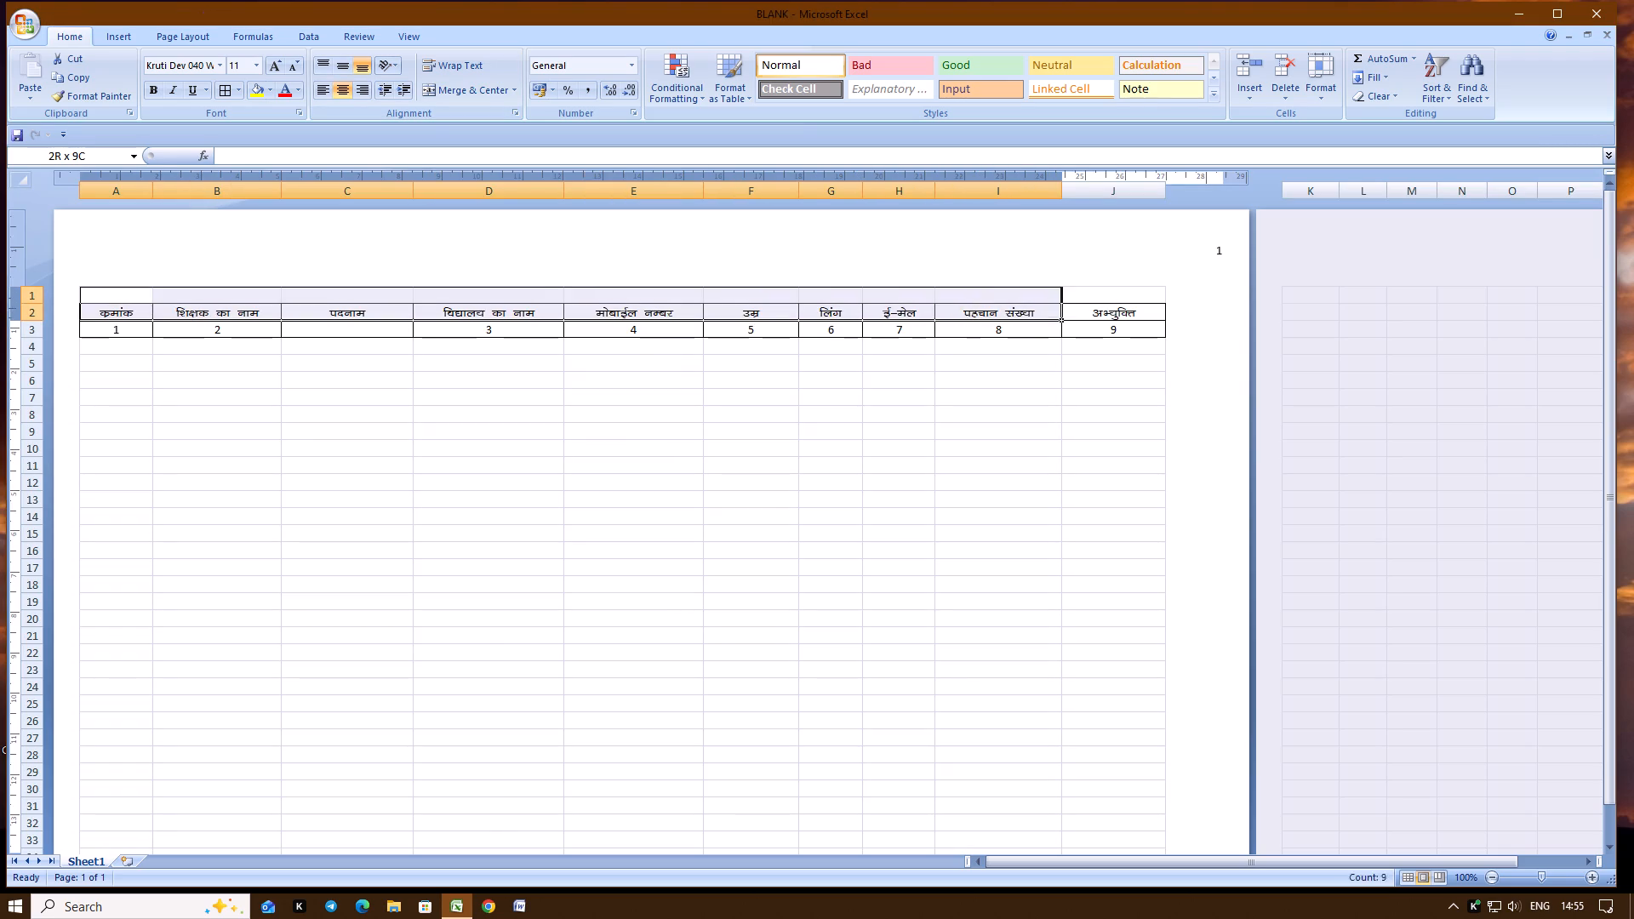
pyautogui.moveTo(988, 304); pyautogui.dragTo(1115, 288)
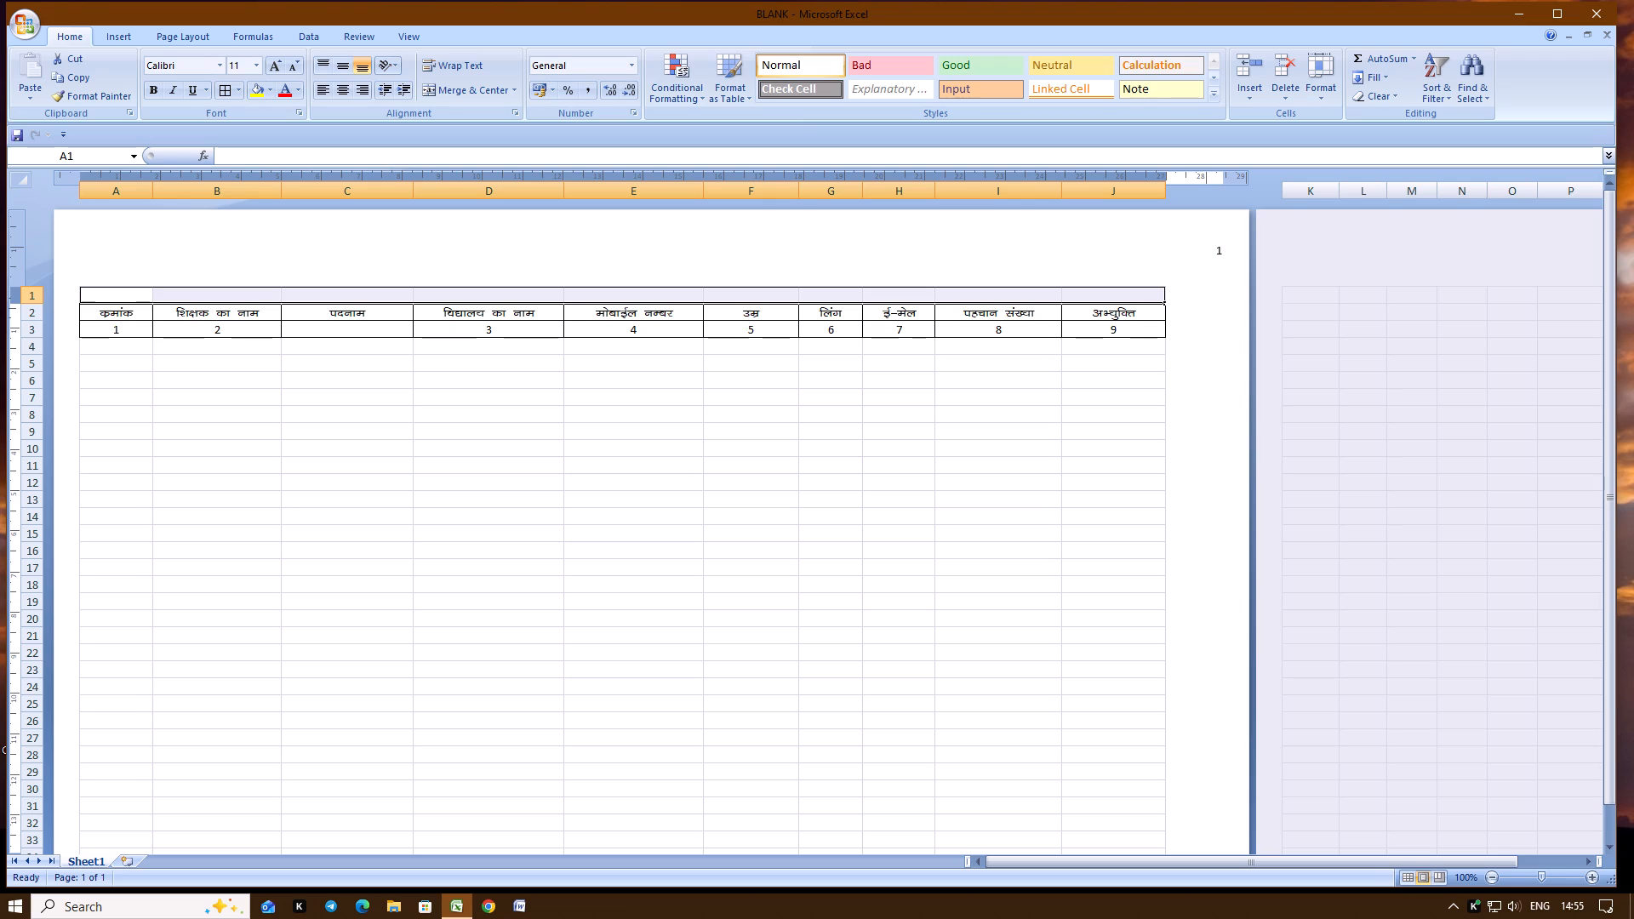
# Enter the column number 3 in the empty cell C3 under पदनाम.
pyautogui.click(309, 332)
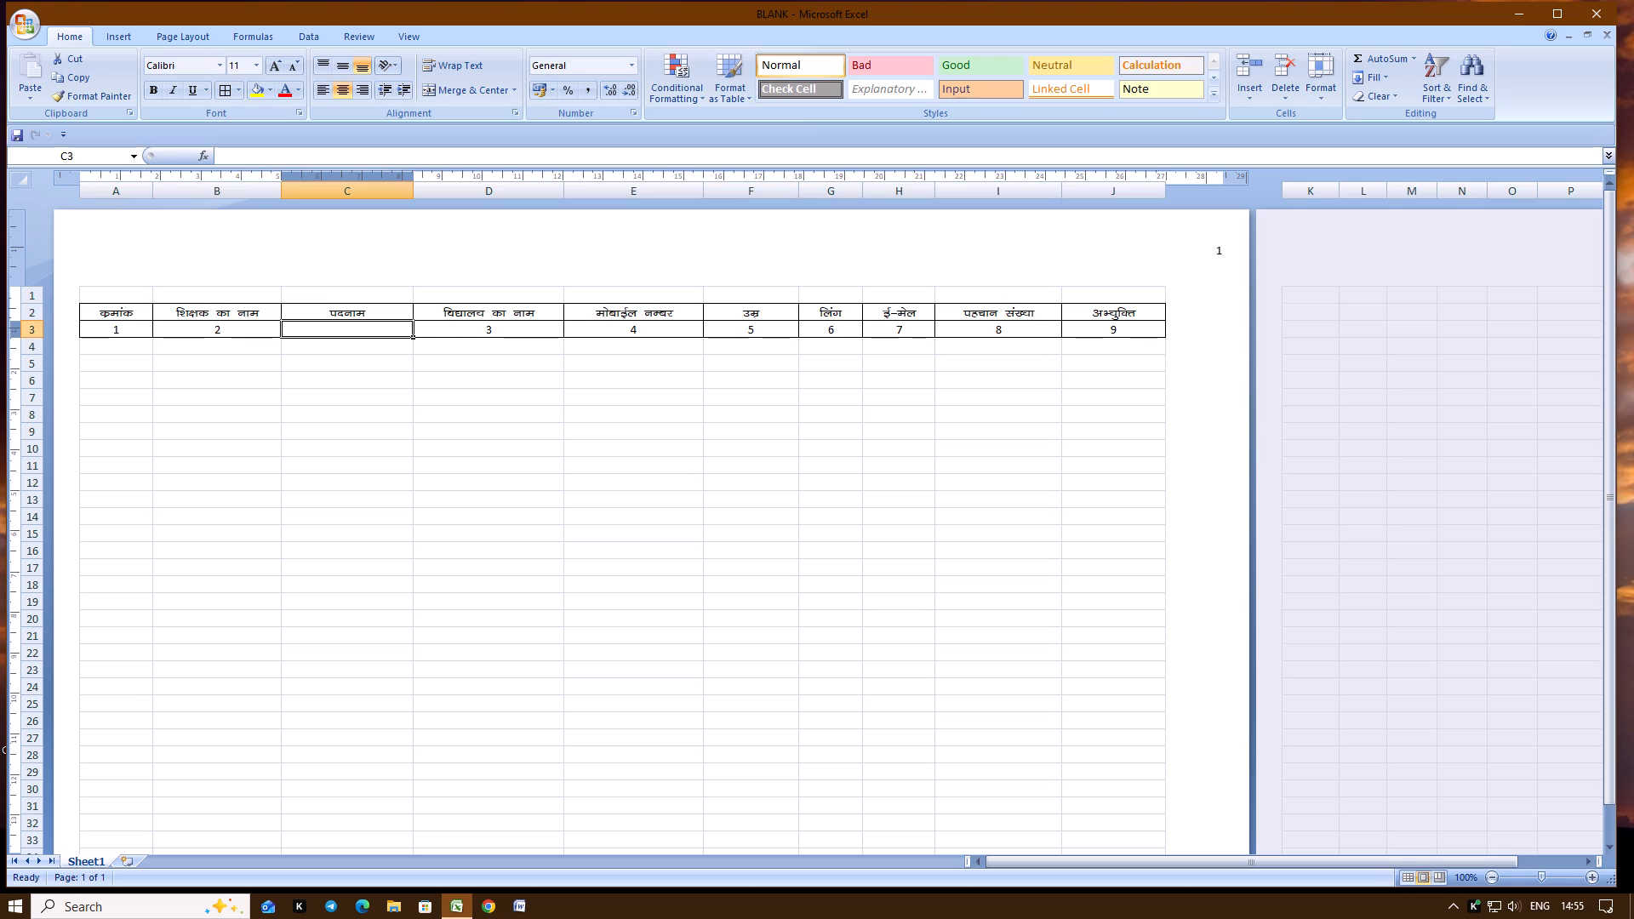
pyautogui.press('3')
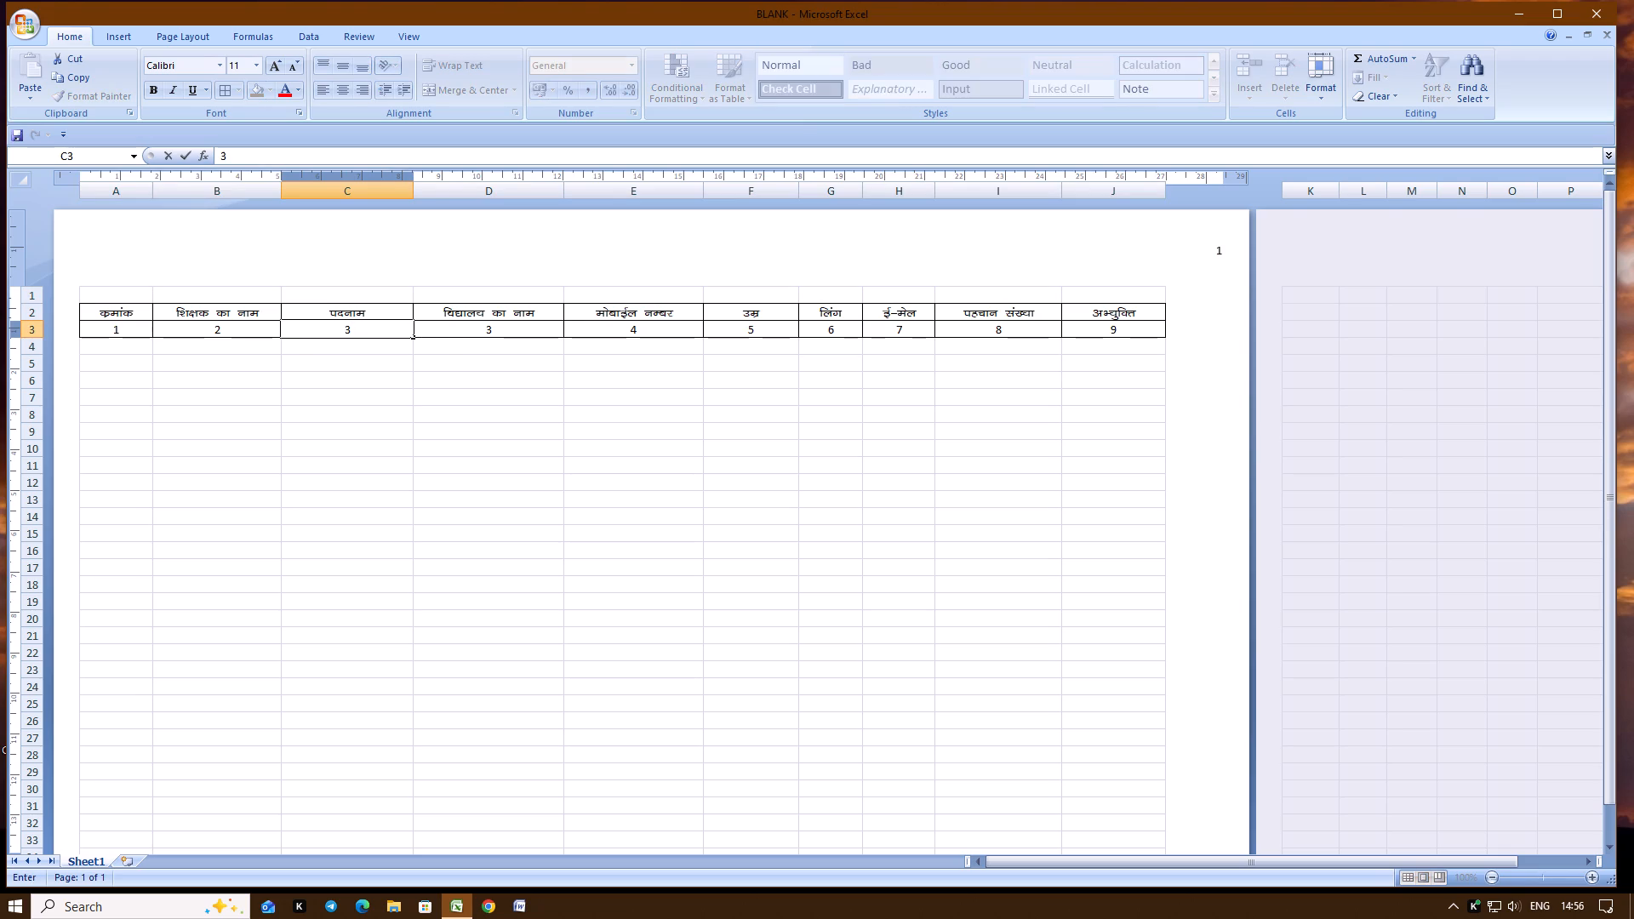
pyautogui.click(317, 412)
# Extend the number series 1, 2, 3 from cells A3:C3 through J3, filling D3:J3 with 4 to 10.
pyautogui.moveTo(110, 330); pyautogui.dragTo(329, 329)
pyautogui.click(112, 329)
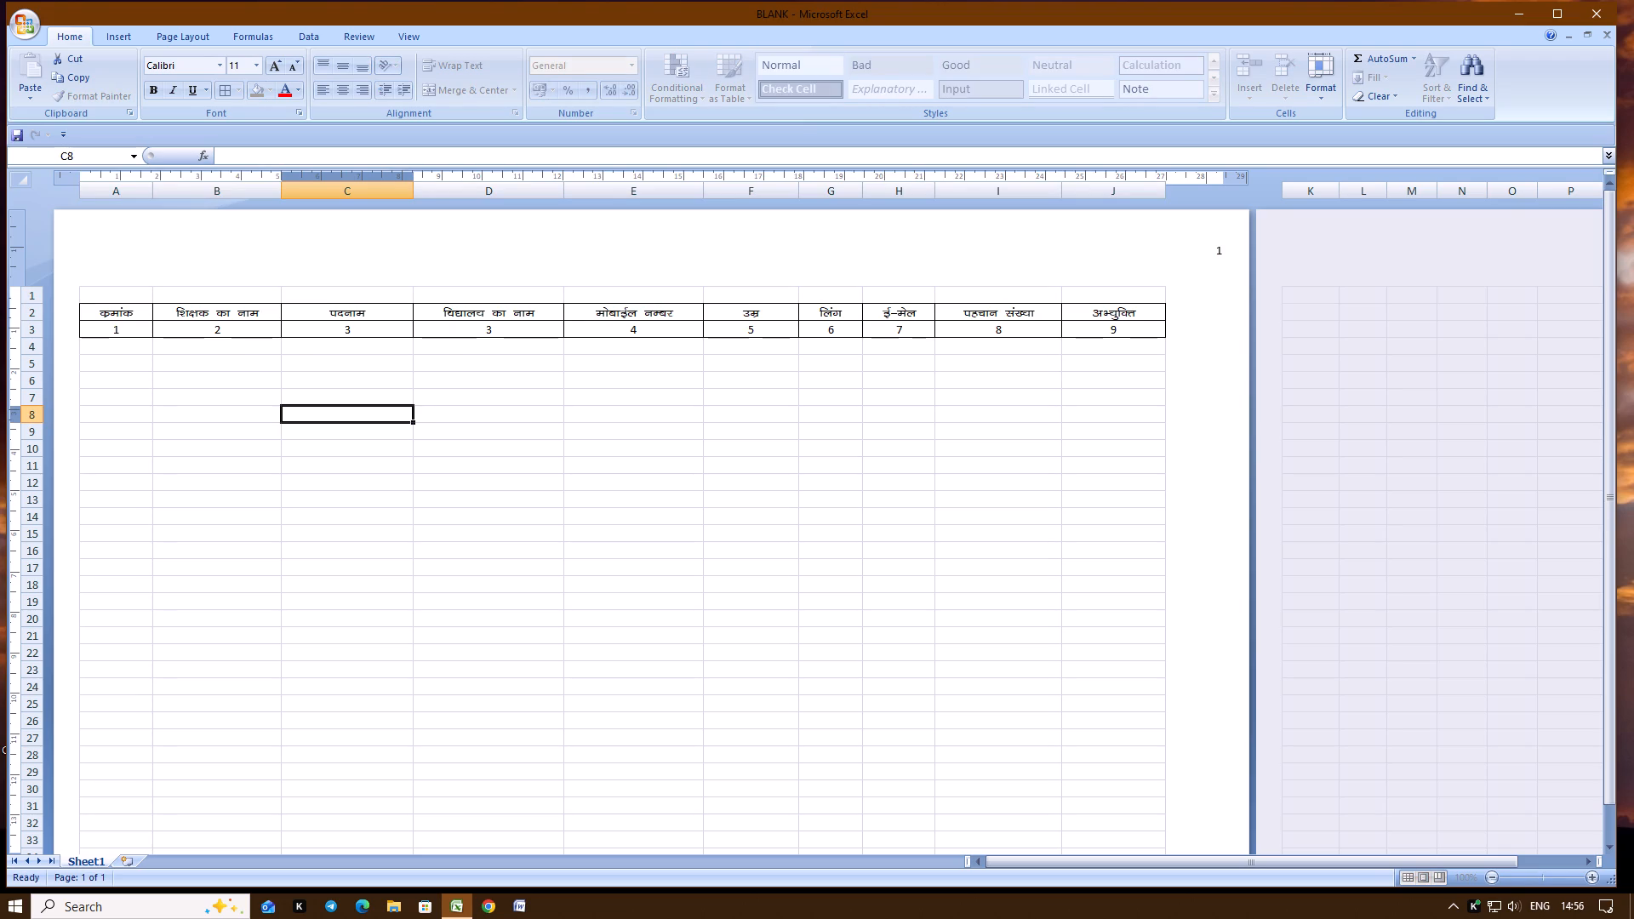
pyautogui.moveTo(112, 328); pyautogui.dragTo(327, 328)
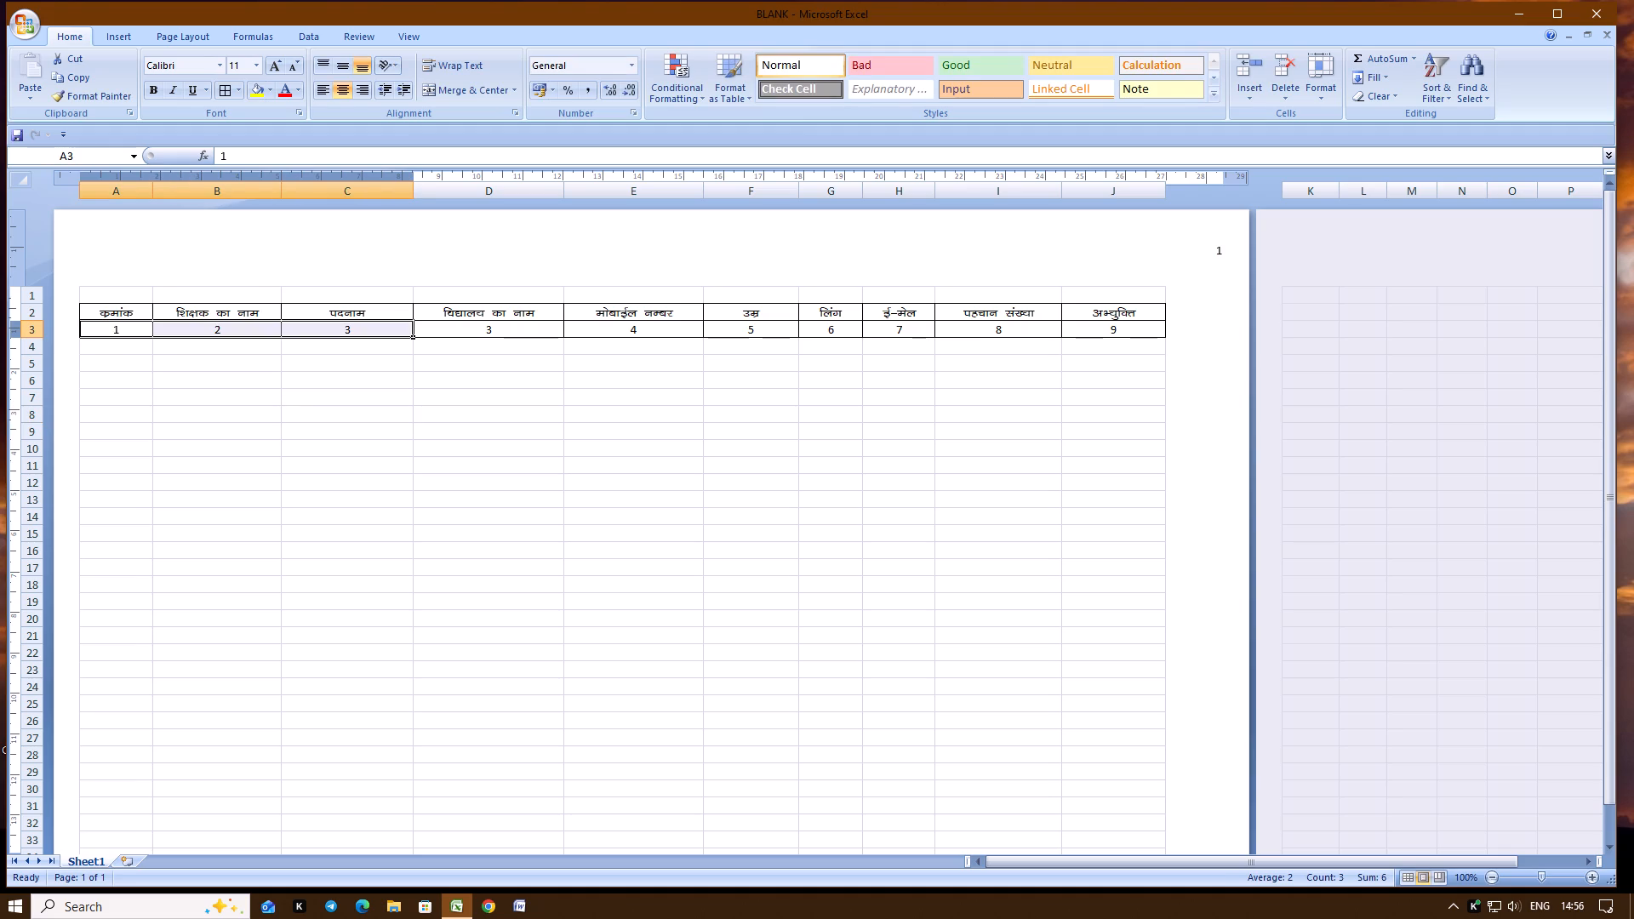
pyautogui.moveTo(412, 336); pyautogui.dragTo(1144, 340)
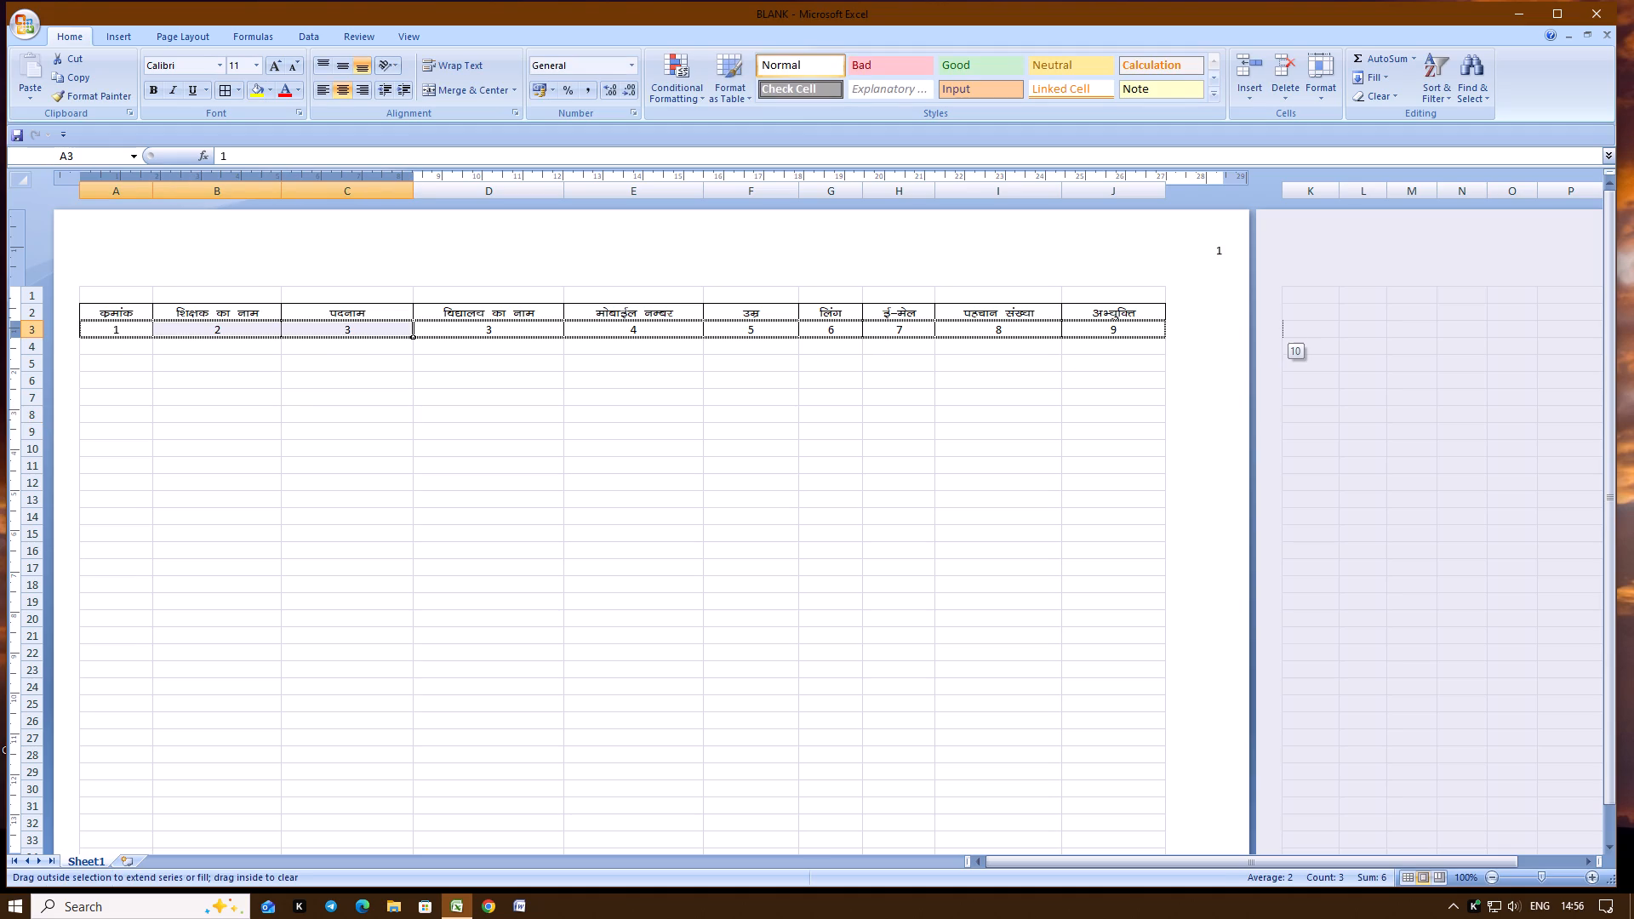
pyautogui.moveTo(1144, 340); pyautogui.dragTo(1146, 340)
pyautogui.click(1044, 413)
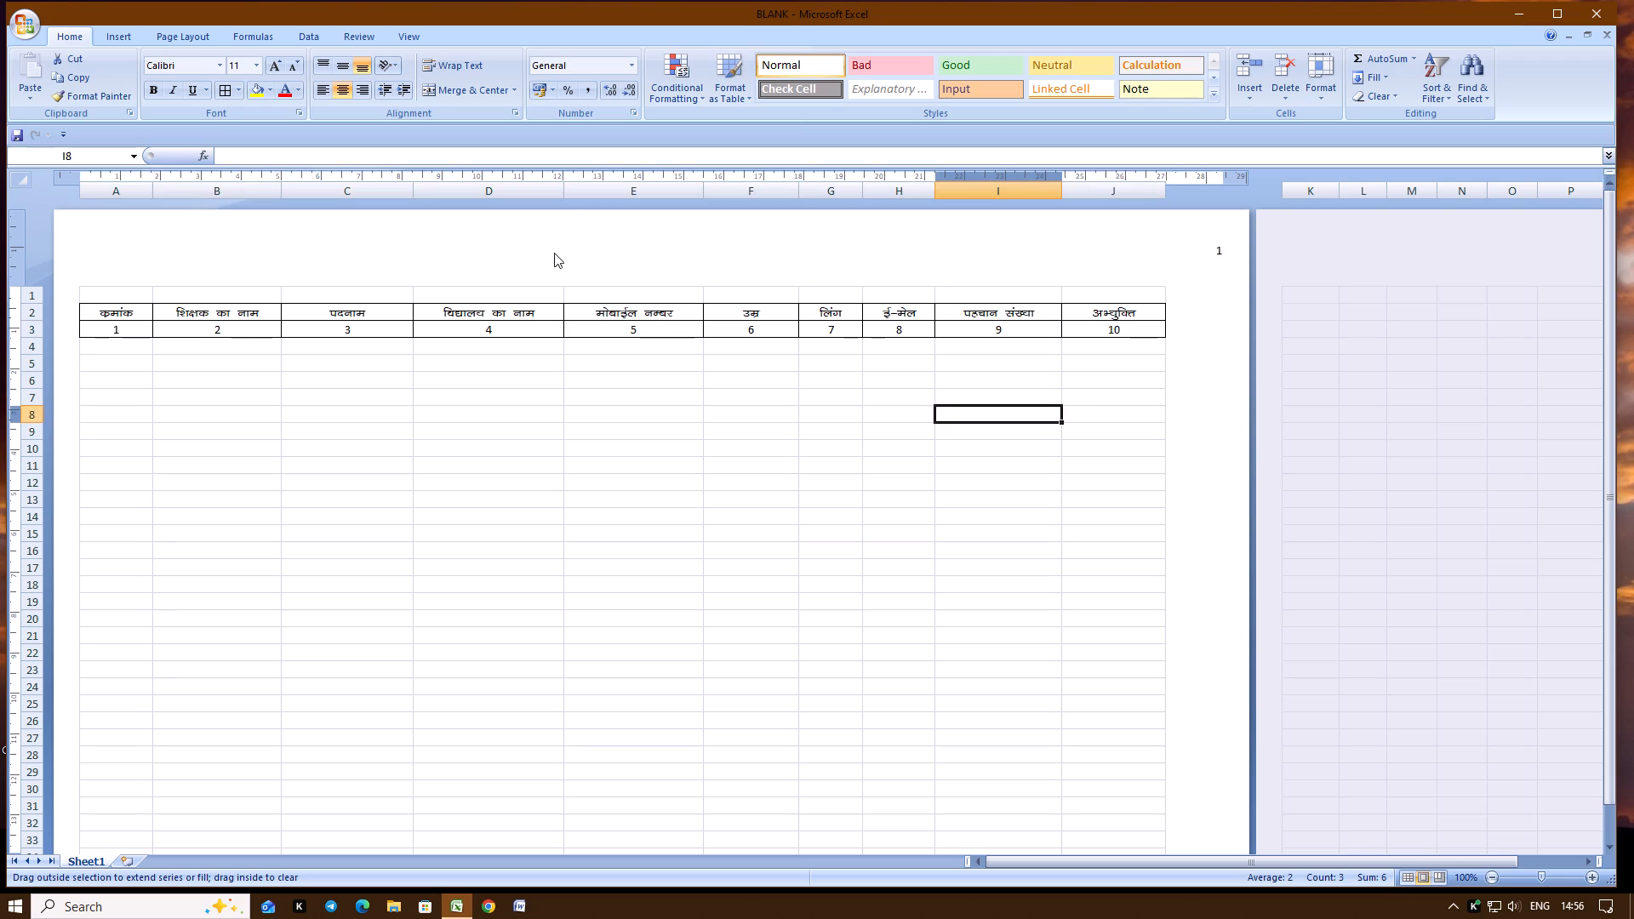
# Widen column D (विद्यालय का नाम) to about 4.44 cm and make column C (पदनाम) slightly wider.
pyautogui.moveTo(561, 187); pyautogui.dragTo(589, 203)
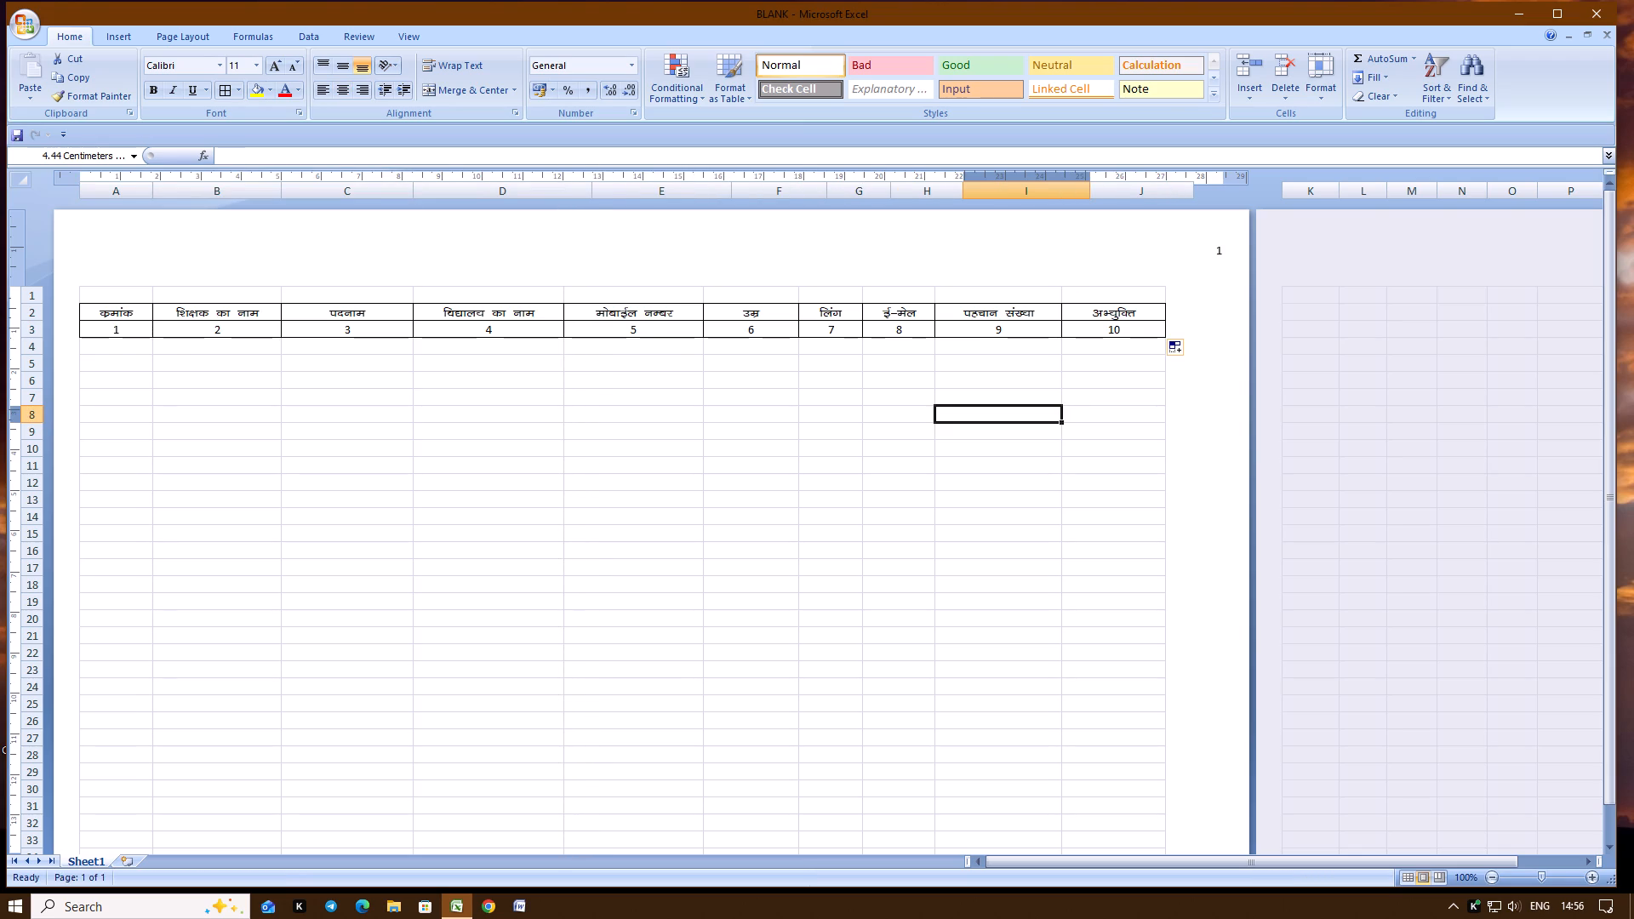
pyautogui.moveTo(414, 189); pyautogui.dragTo(437, 202)
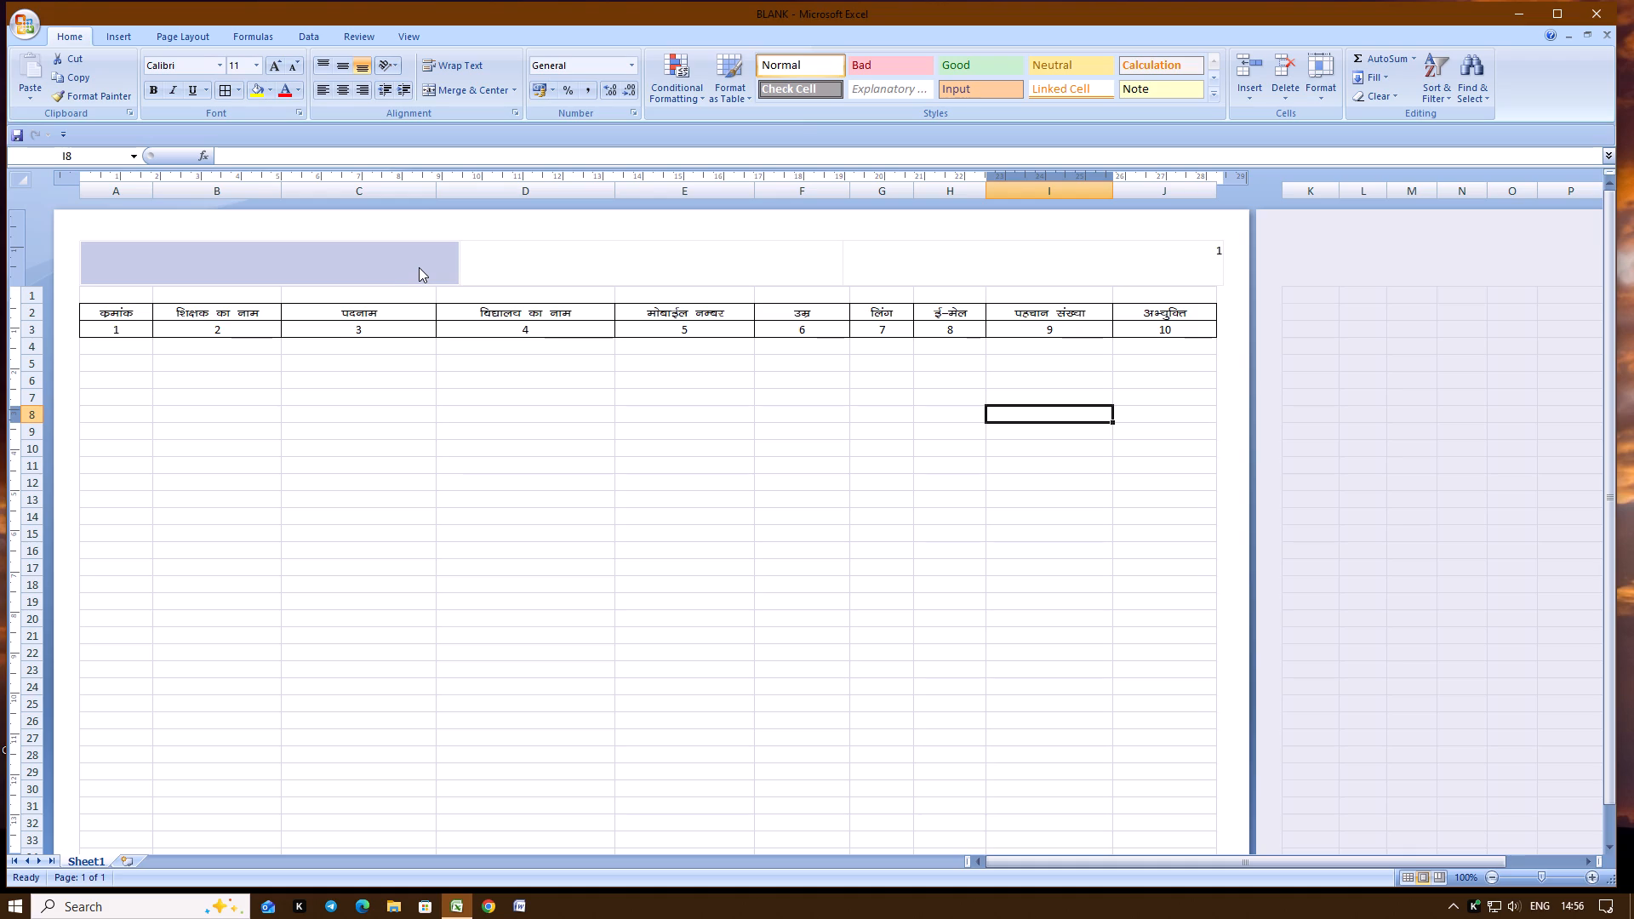
# Insert an empty column before शिक्षक का नाम, between columns A and B.
pyautogui.rightClick(204, 189)
pyautogui.rightClick(204, 189)
pyautogui.rightClick(204, 189)
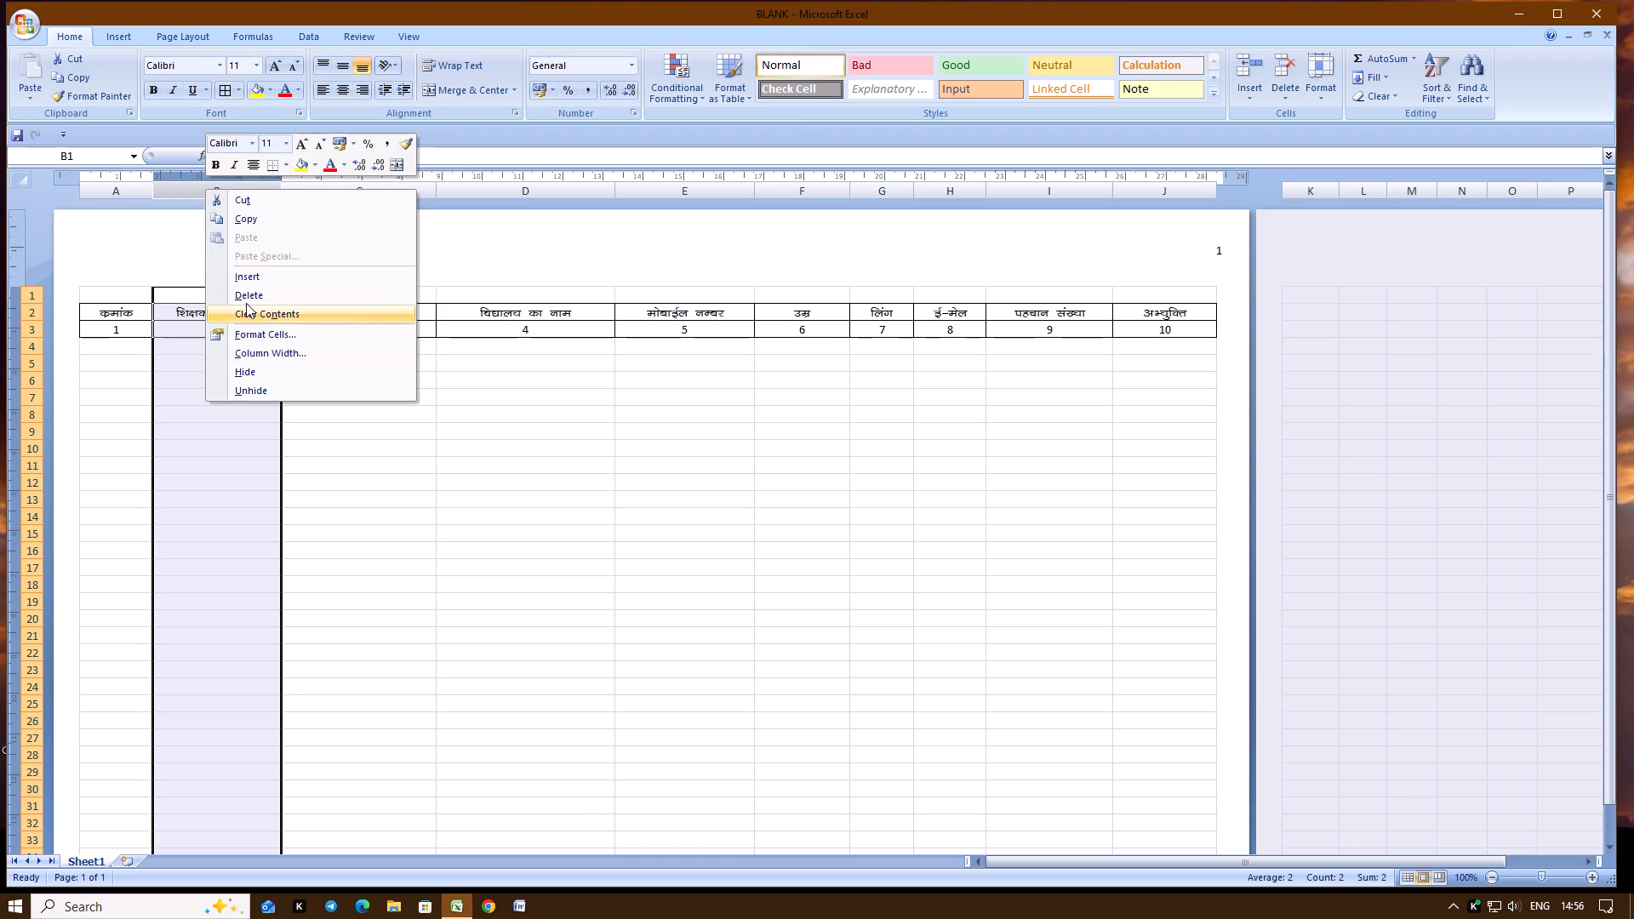
pyautogui.click(249, 277)
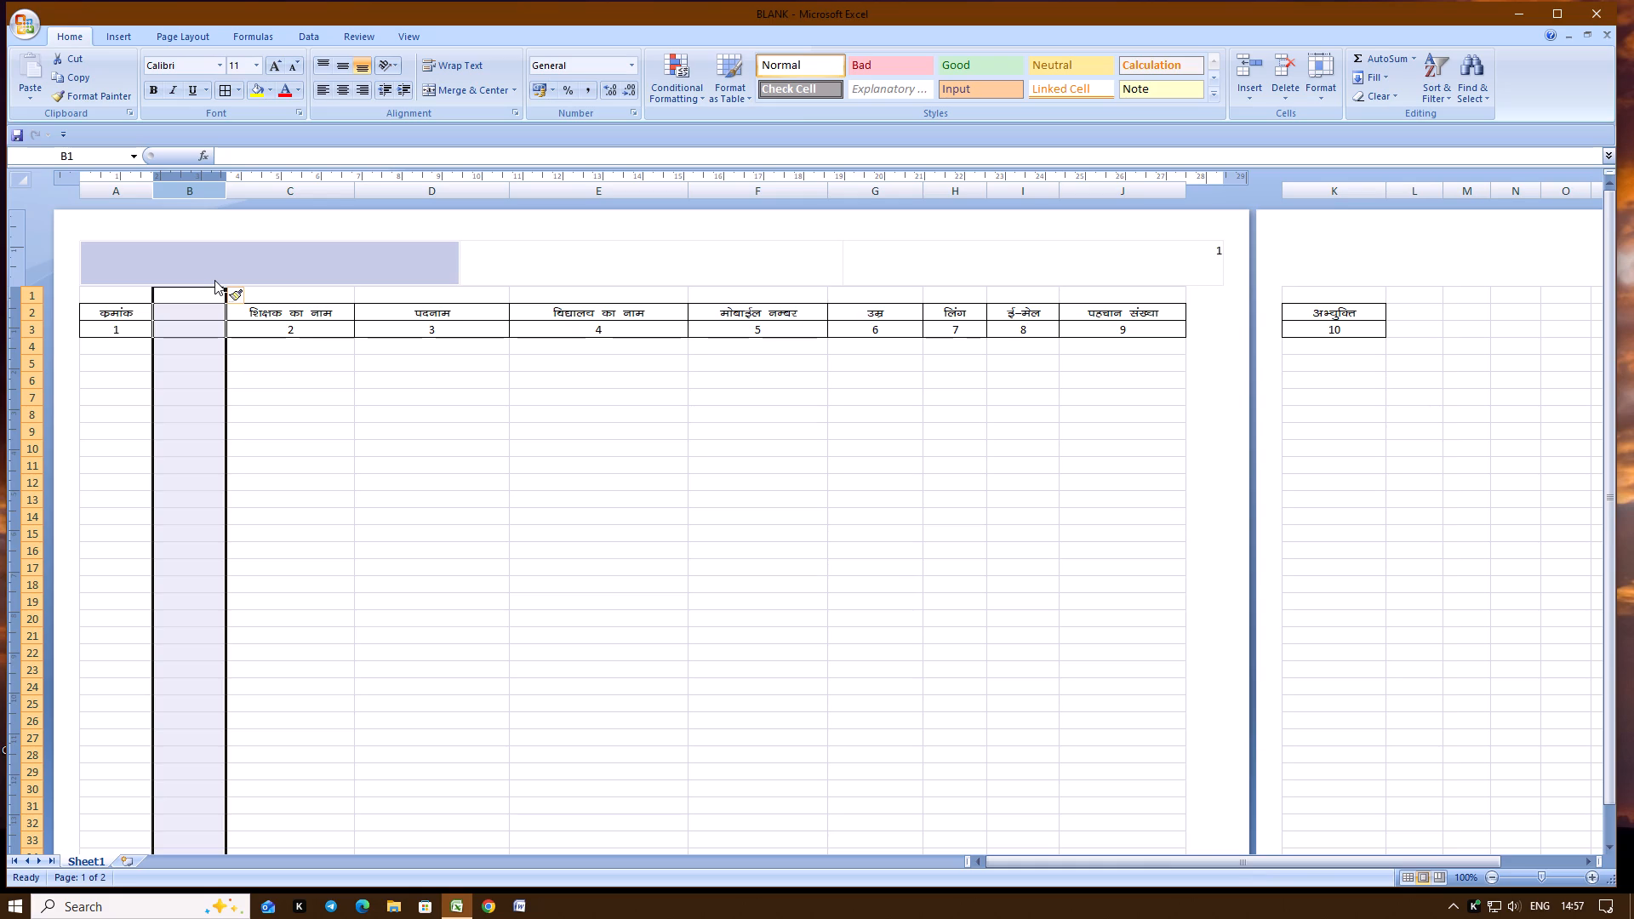
# Enter the Hindi heading नगर/पंचायत in cell B2 of the new column, using the Kruti Dev text uxj@iapk;r.
pyautogui.click(182, 312)
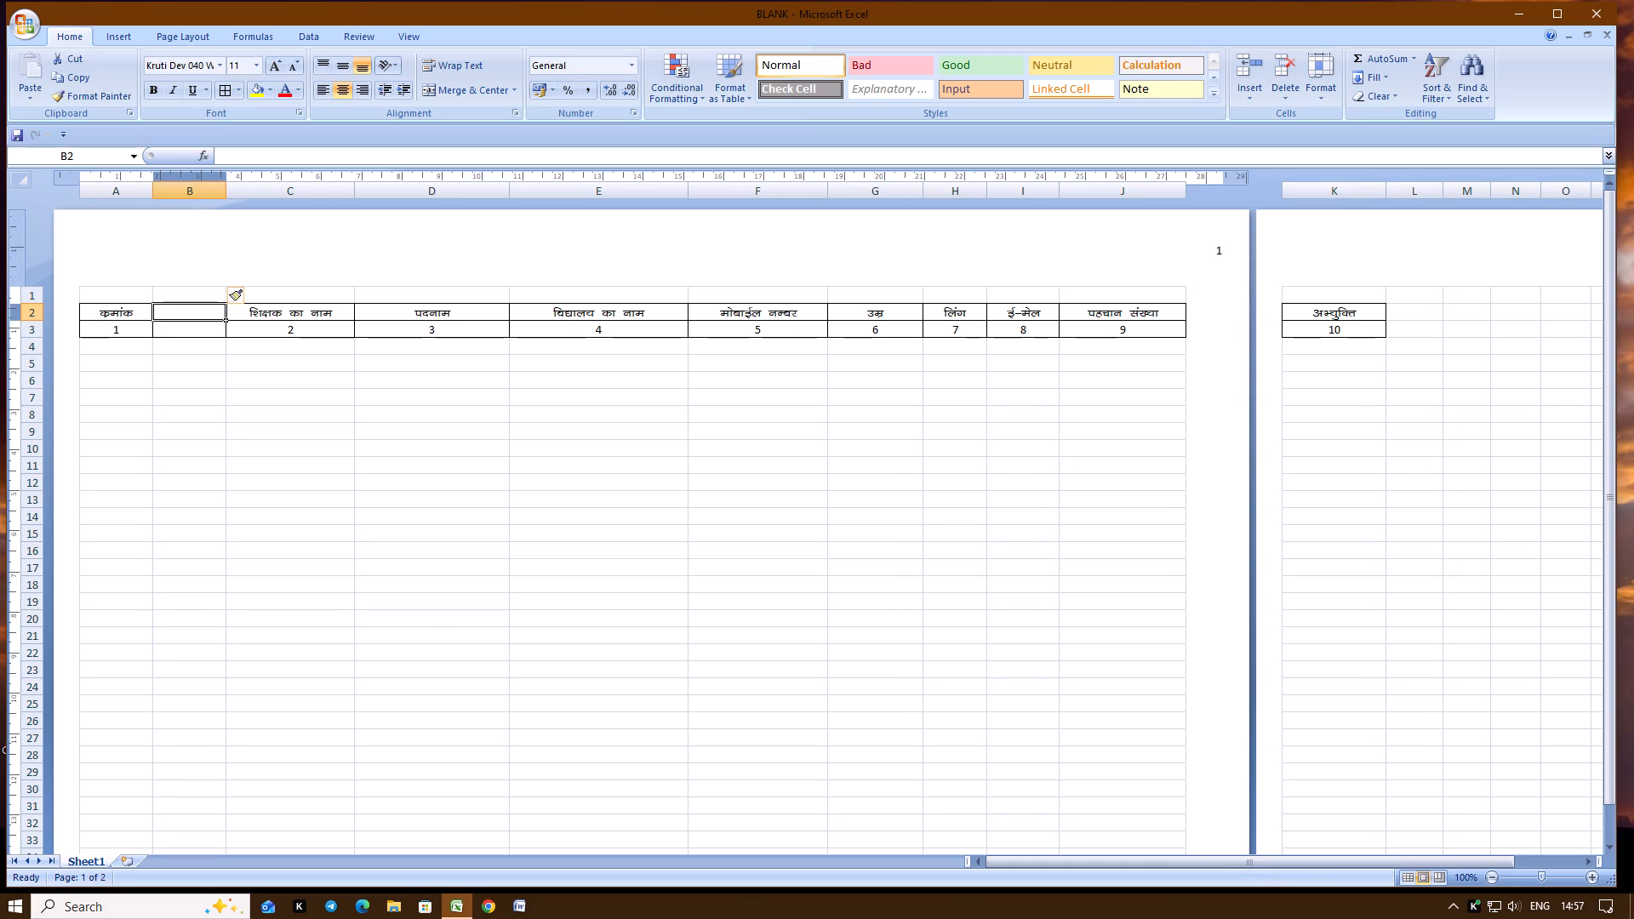
pyautogui.press('u')
pyautogui.press('x')
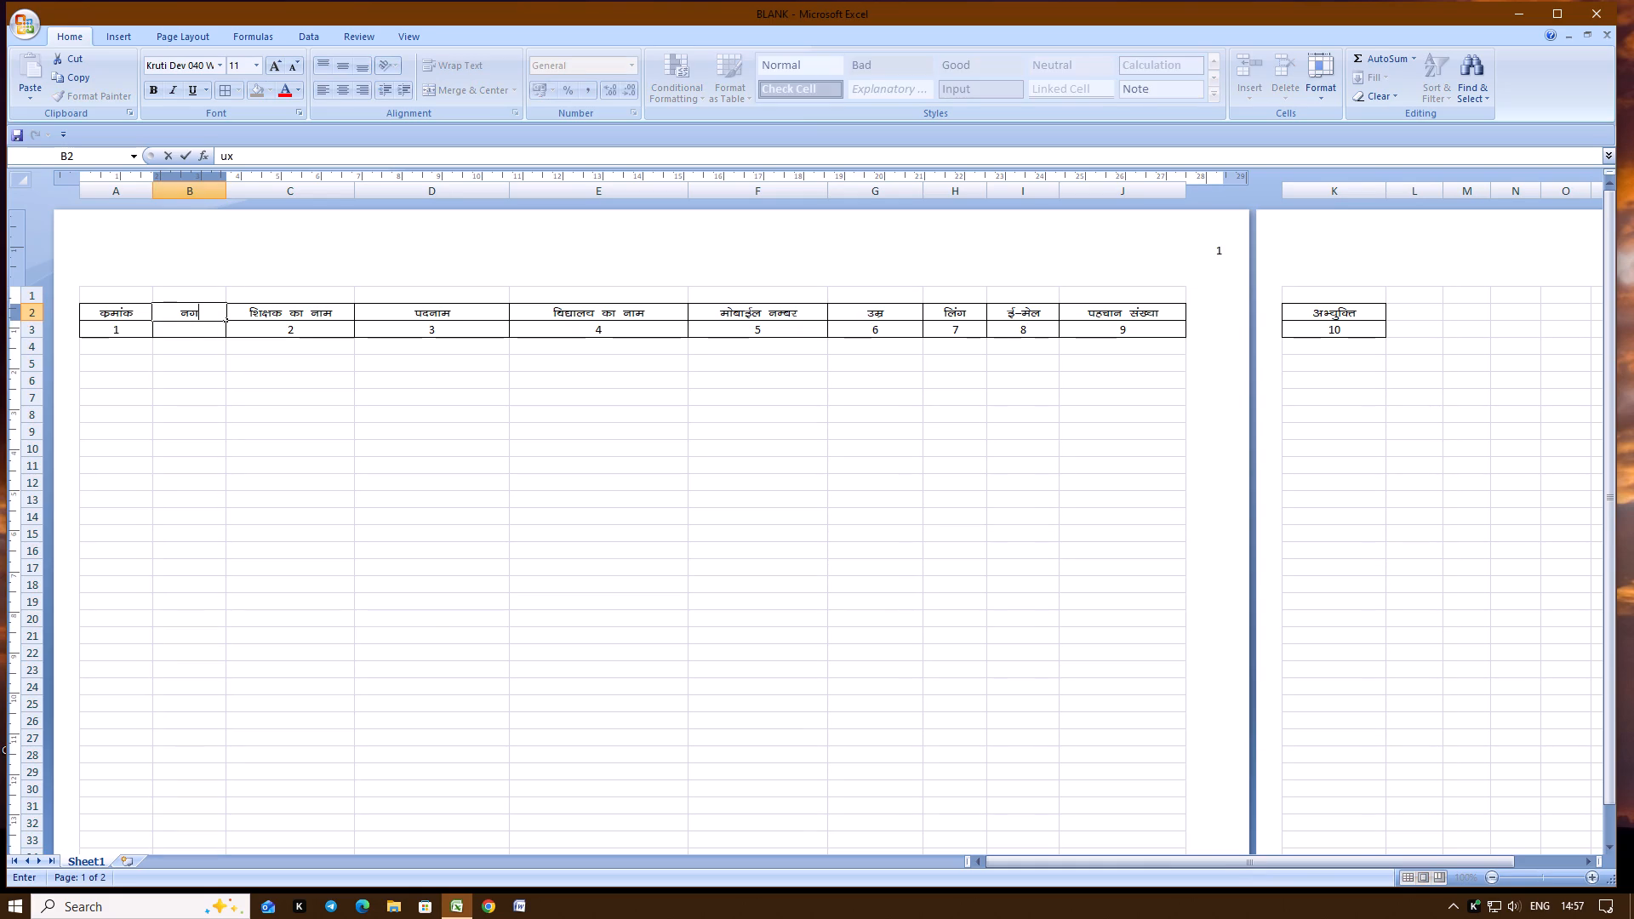
pyautogui.press('j')
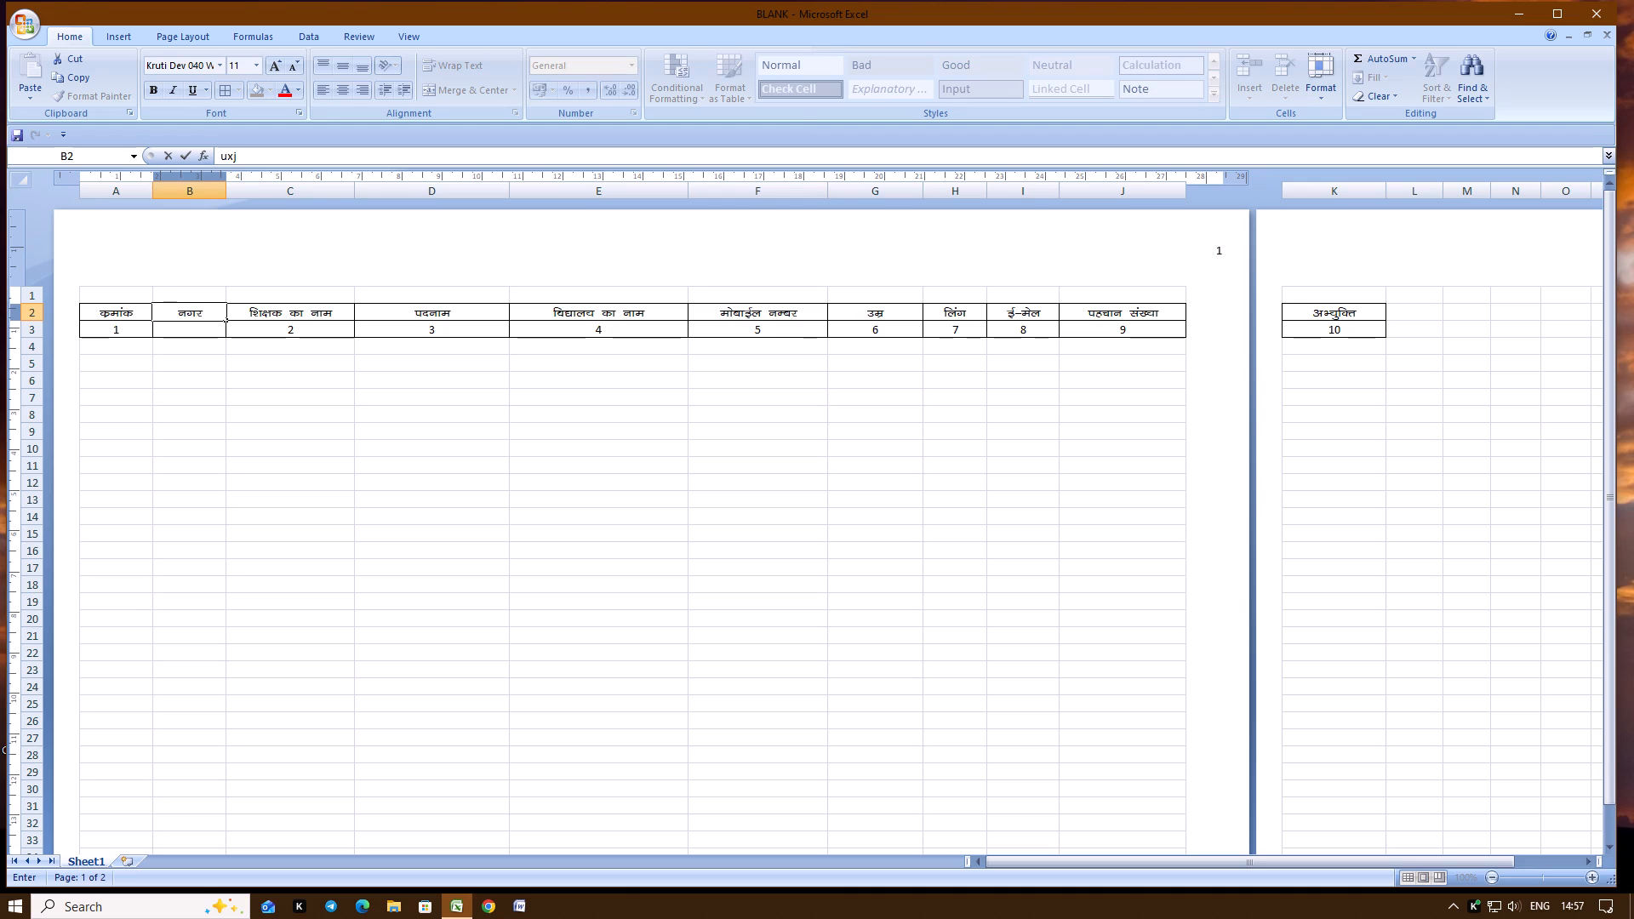
pyautogui.hotkey('shift', '?')
pyautogui.press('BackSpace')
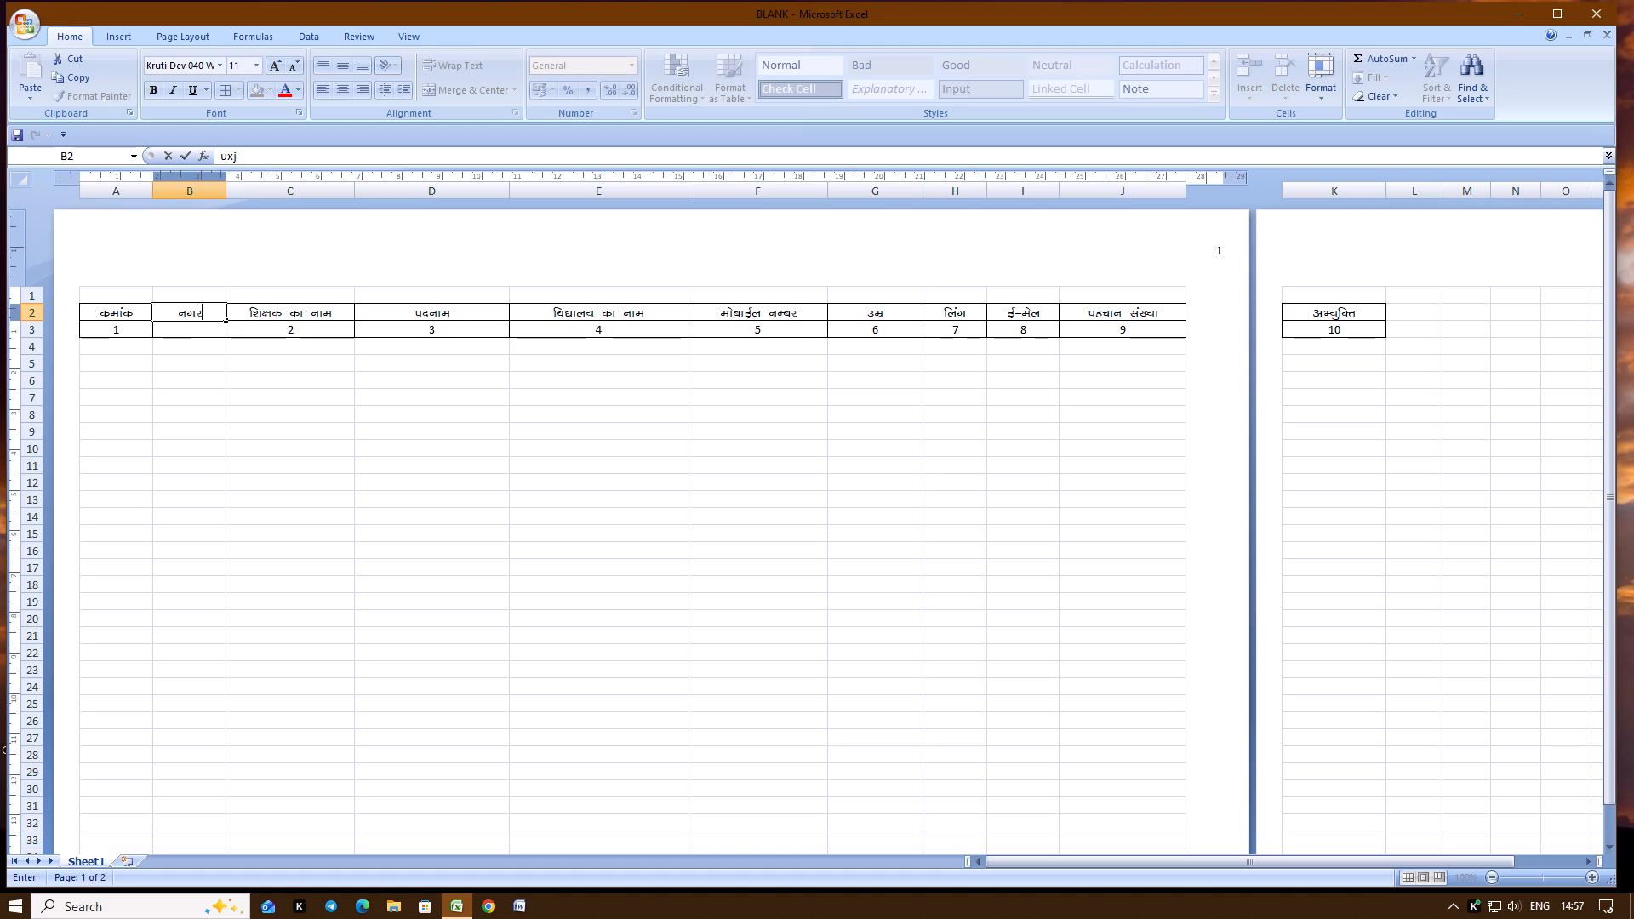
pyautogui.hotkey('shift', '@')
pyautogui.write('ia')
pyautogui.write('pk')
pyautogui.press(';')
pyautogui.press('e')
pyautogui.press('BackSpace')
pyautogui.press('r')
pyautogui.click(212, 434)
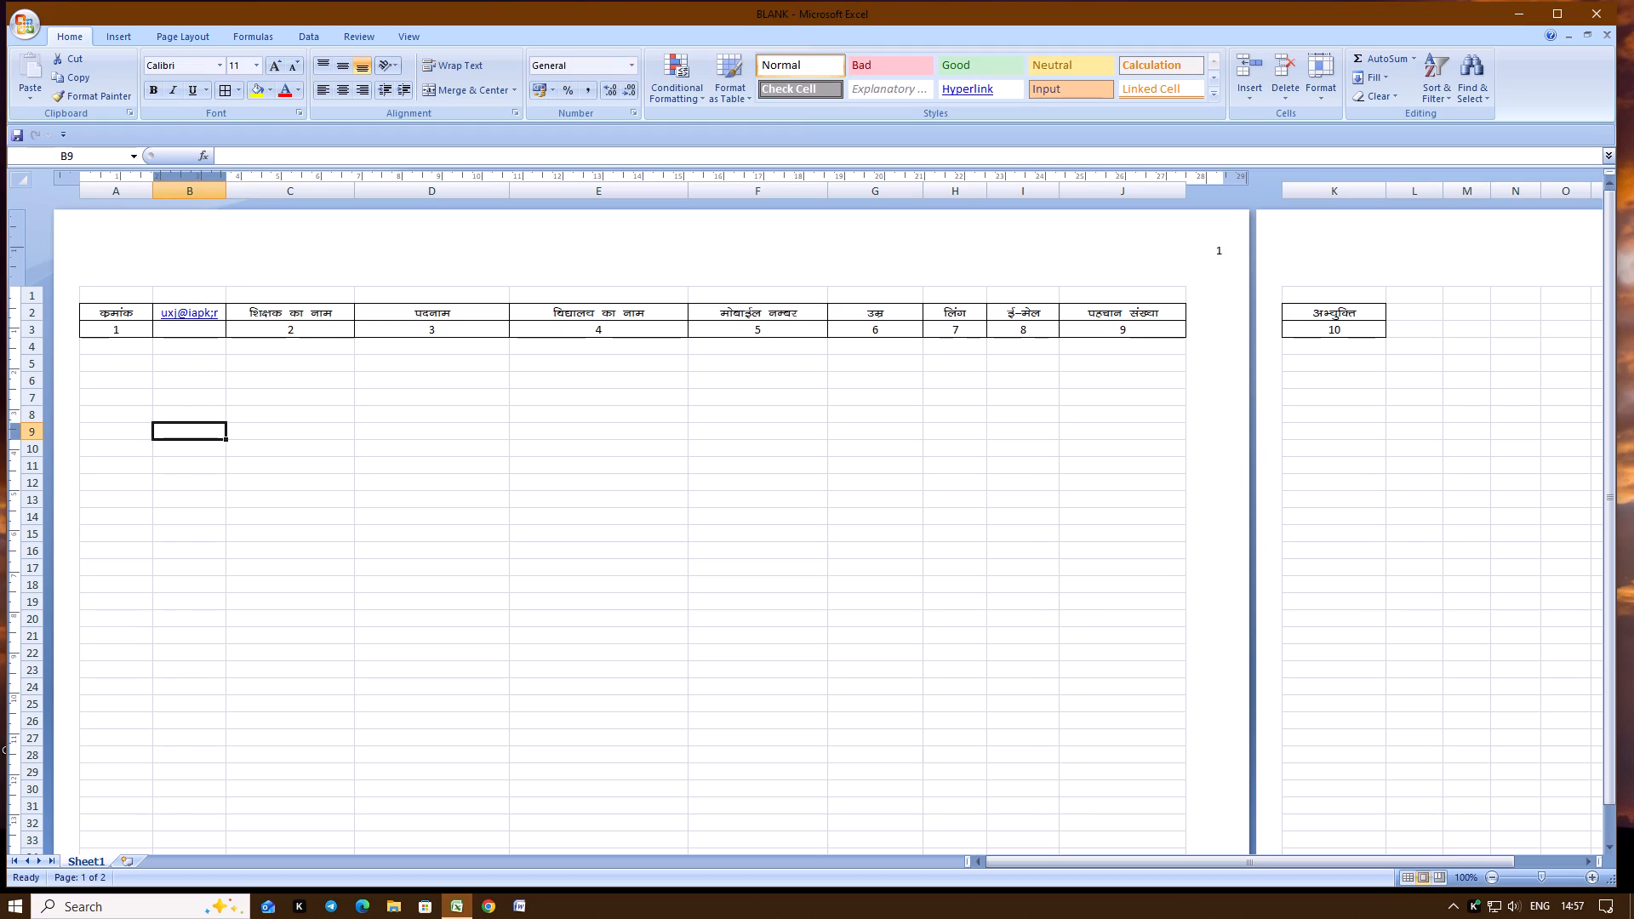
# Set the font of the नगर/पंचायत heading in B2 to the same Kruti Dev 040 font as the other headings.
pyautogui.click(193, 307)
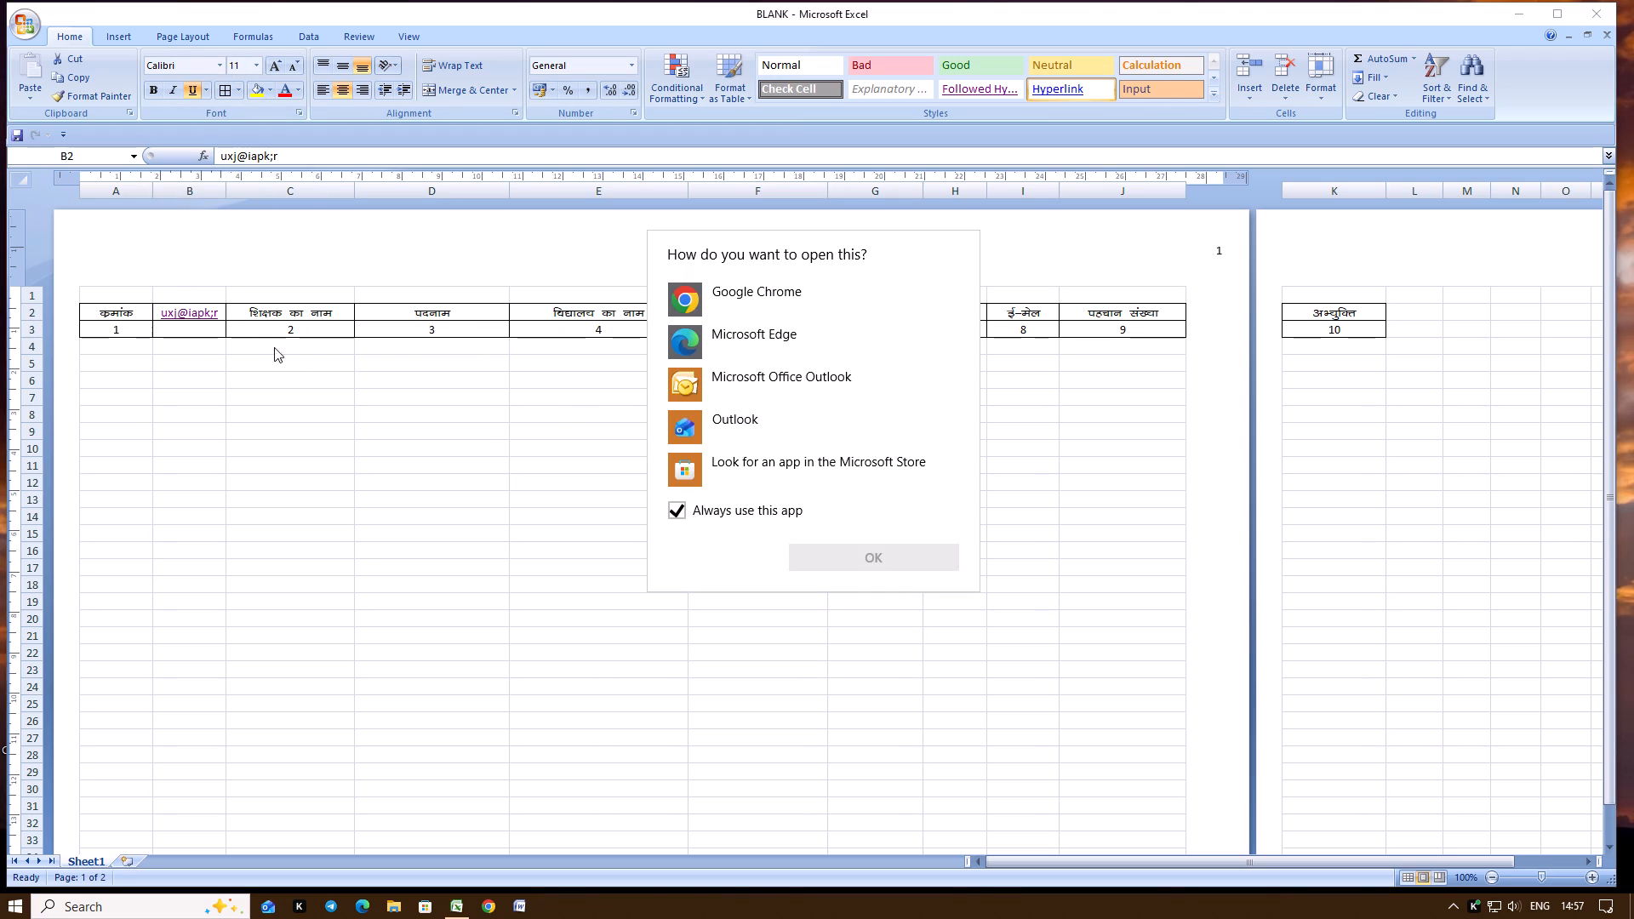
pyautogui.click(220, 311)
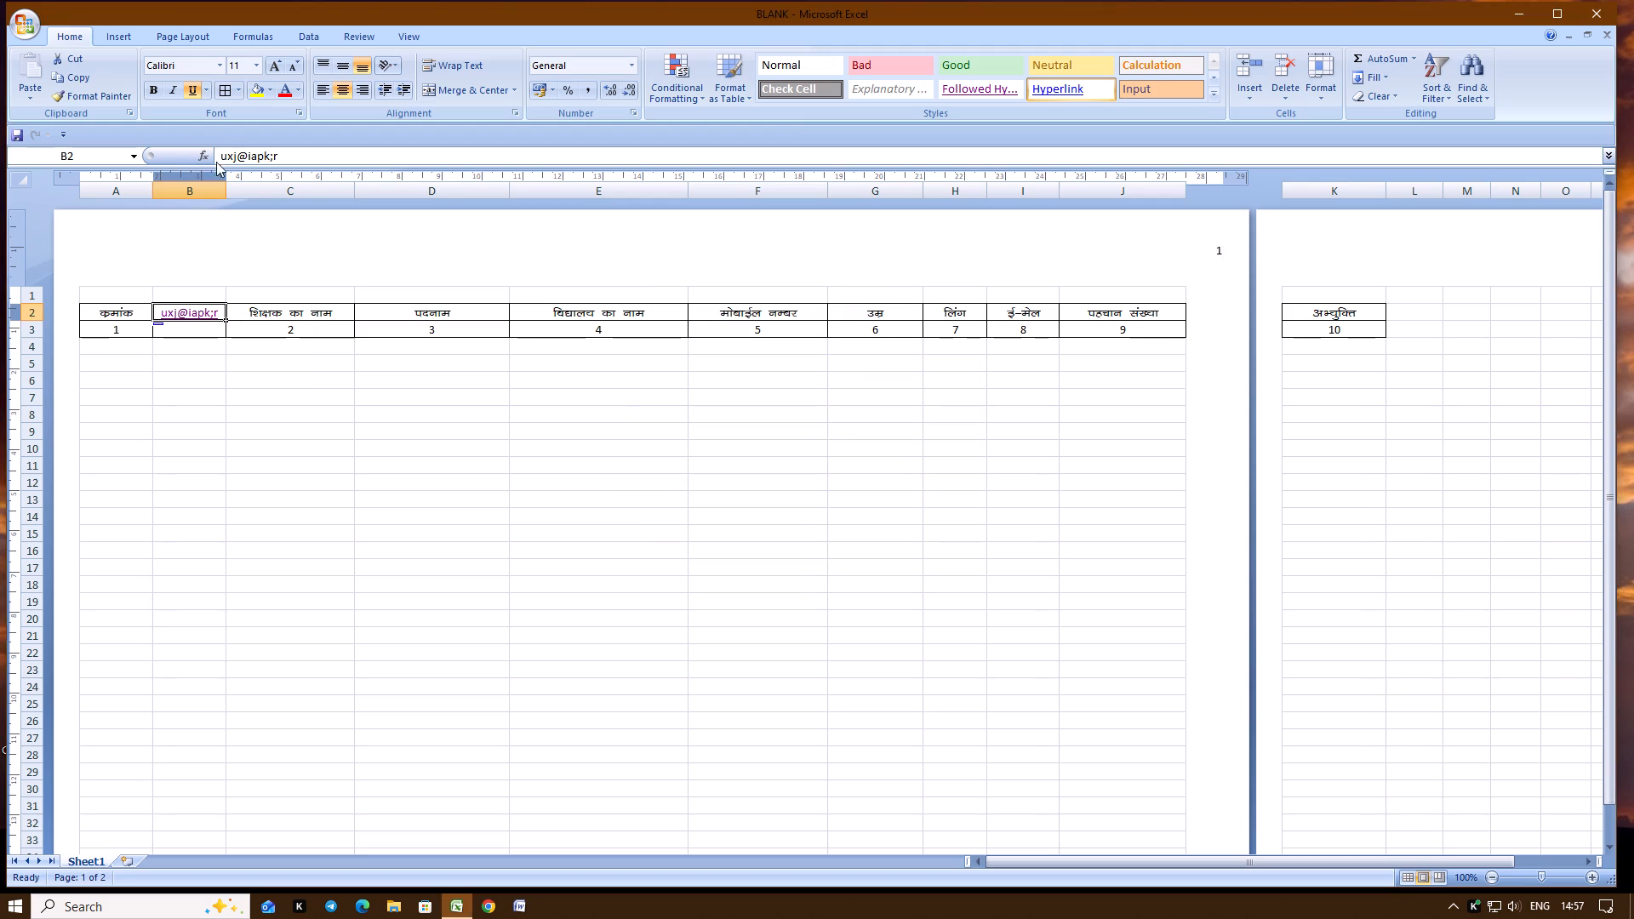
pyautogui.click(219, 61)
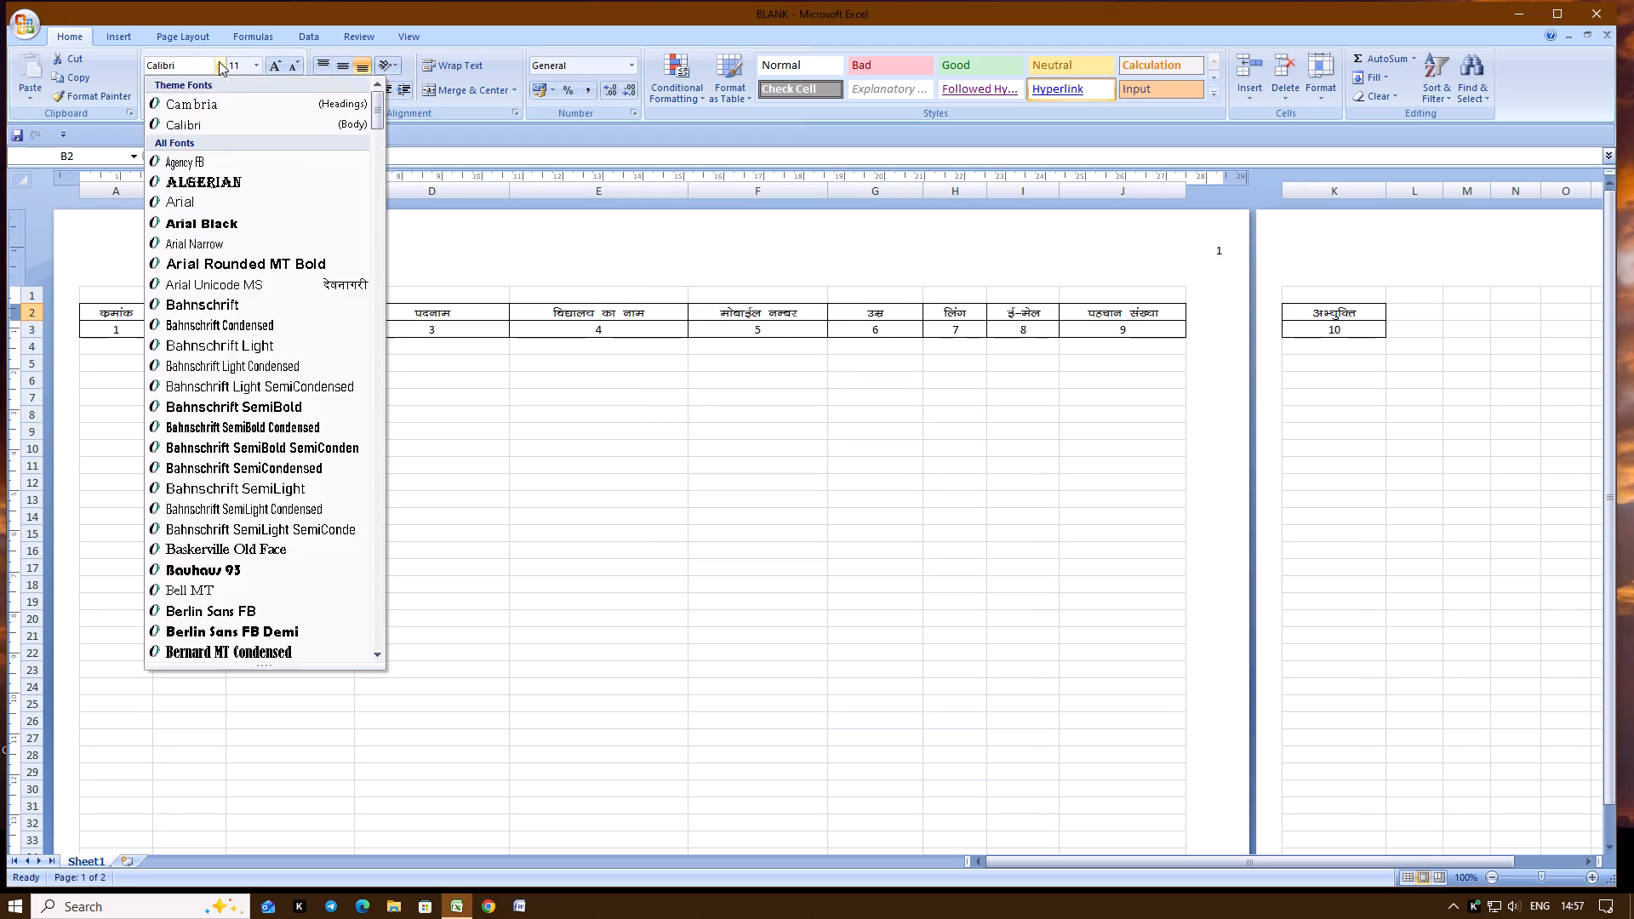
pyautogui.moveTo(378, 123); pyautogui.dragTo(349, 404)
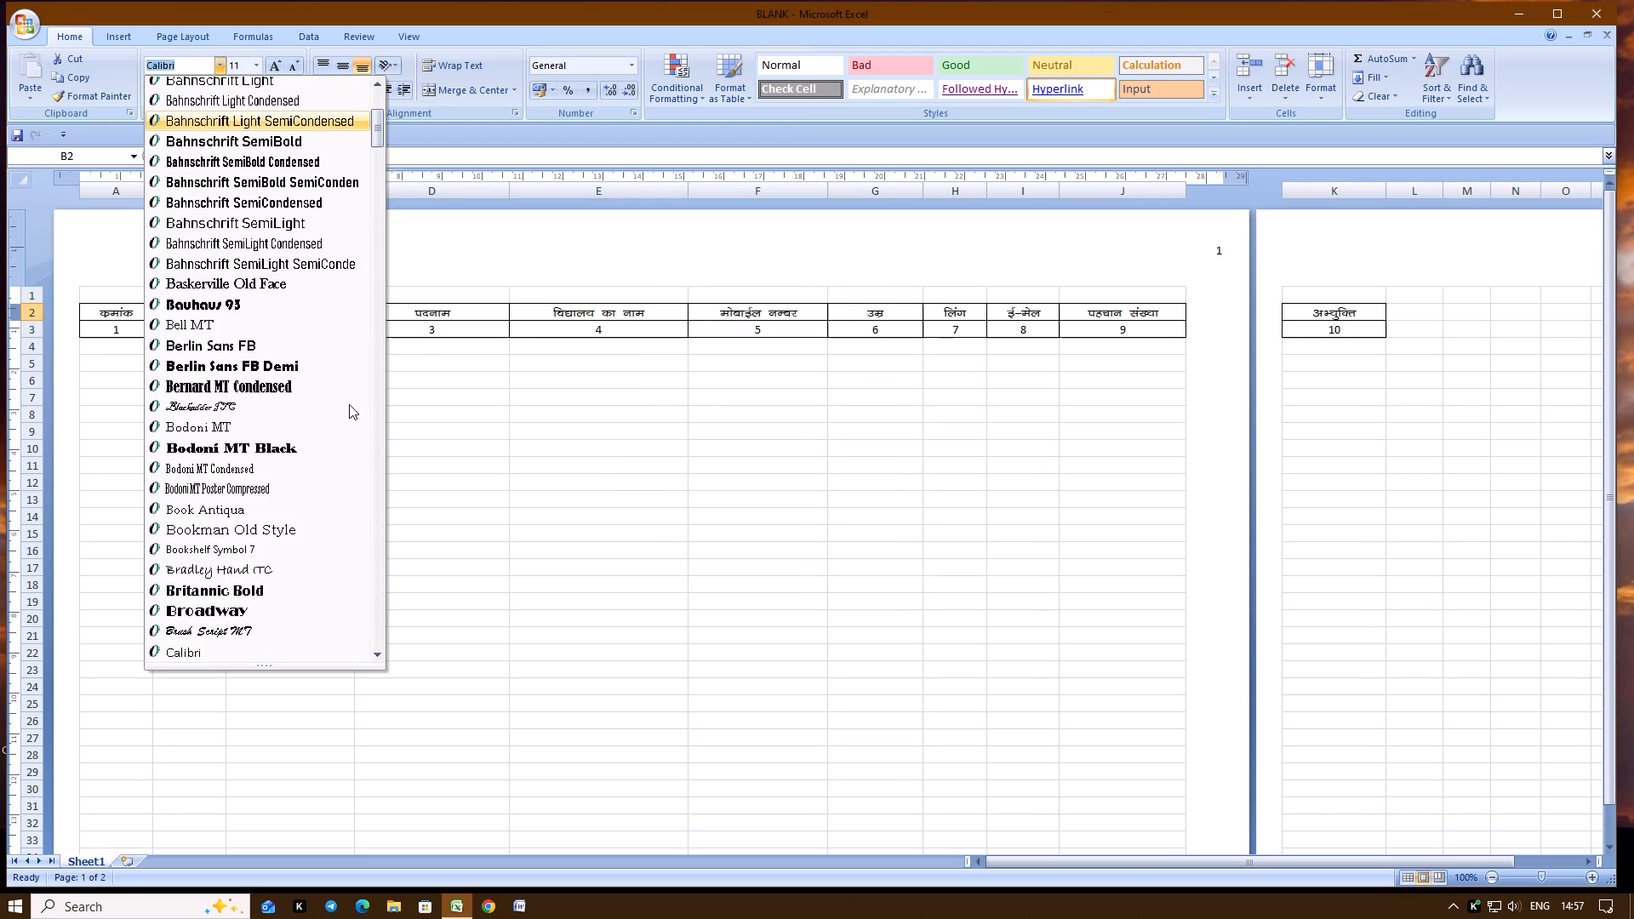
pyautogui.moveTo(349, 404); pyautogui.dragTo(356, 415)
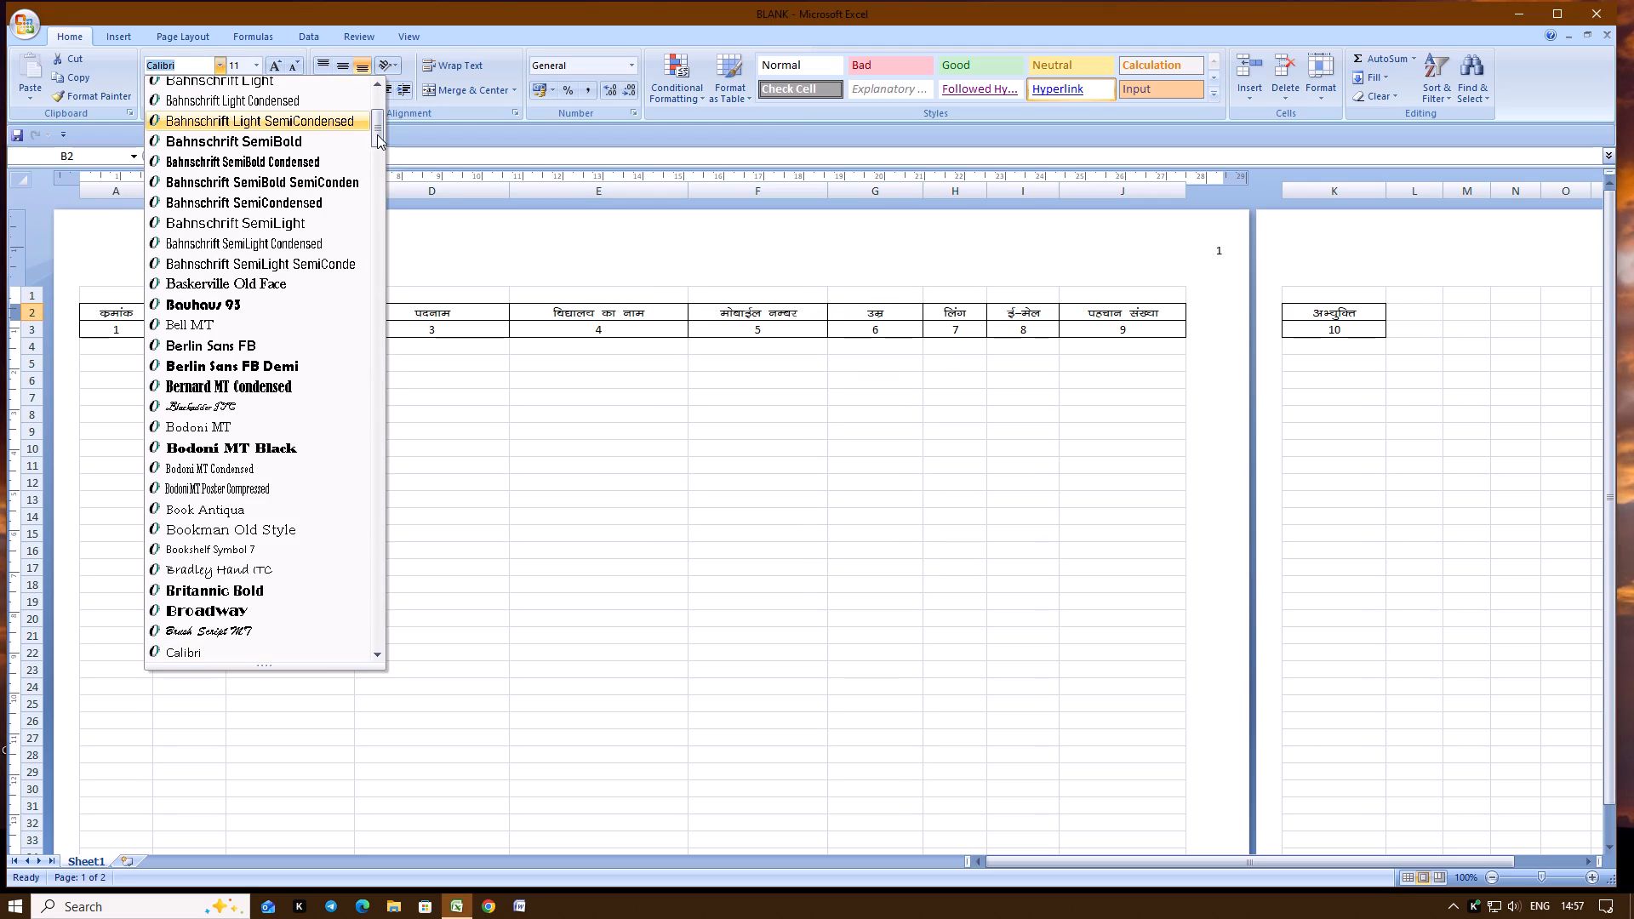
pyautogui.moveTo(377, 134); pyautogui.dragTo(372, 323)
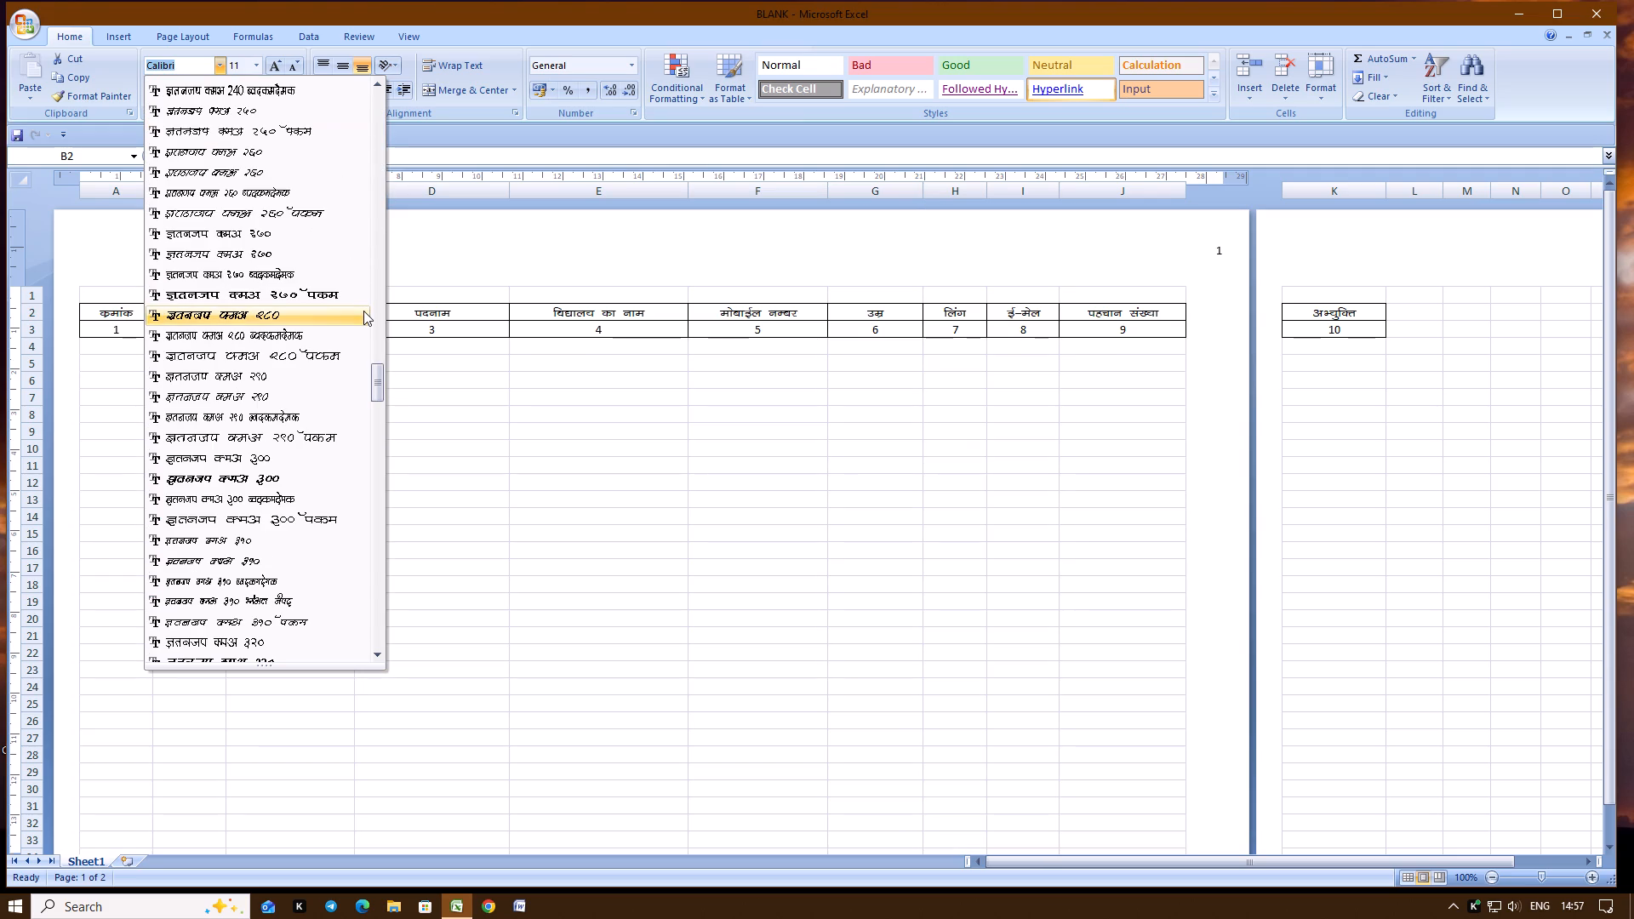
pyautogui.scroll(-2, 356, 319)
pyautogui.scroll(1, 359, 326)
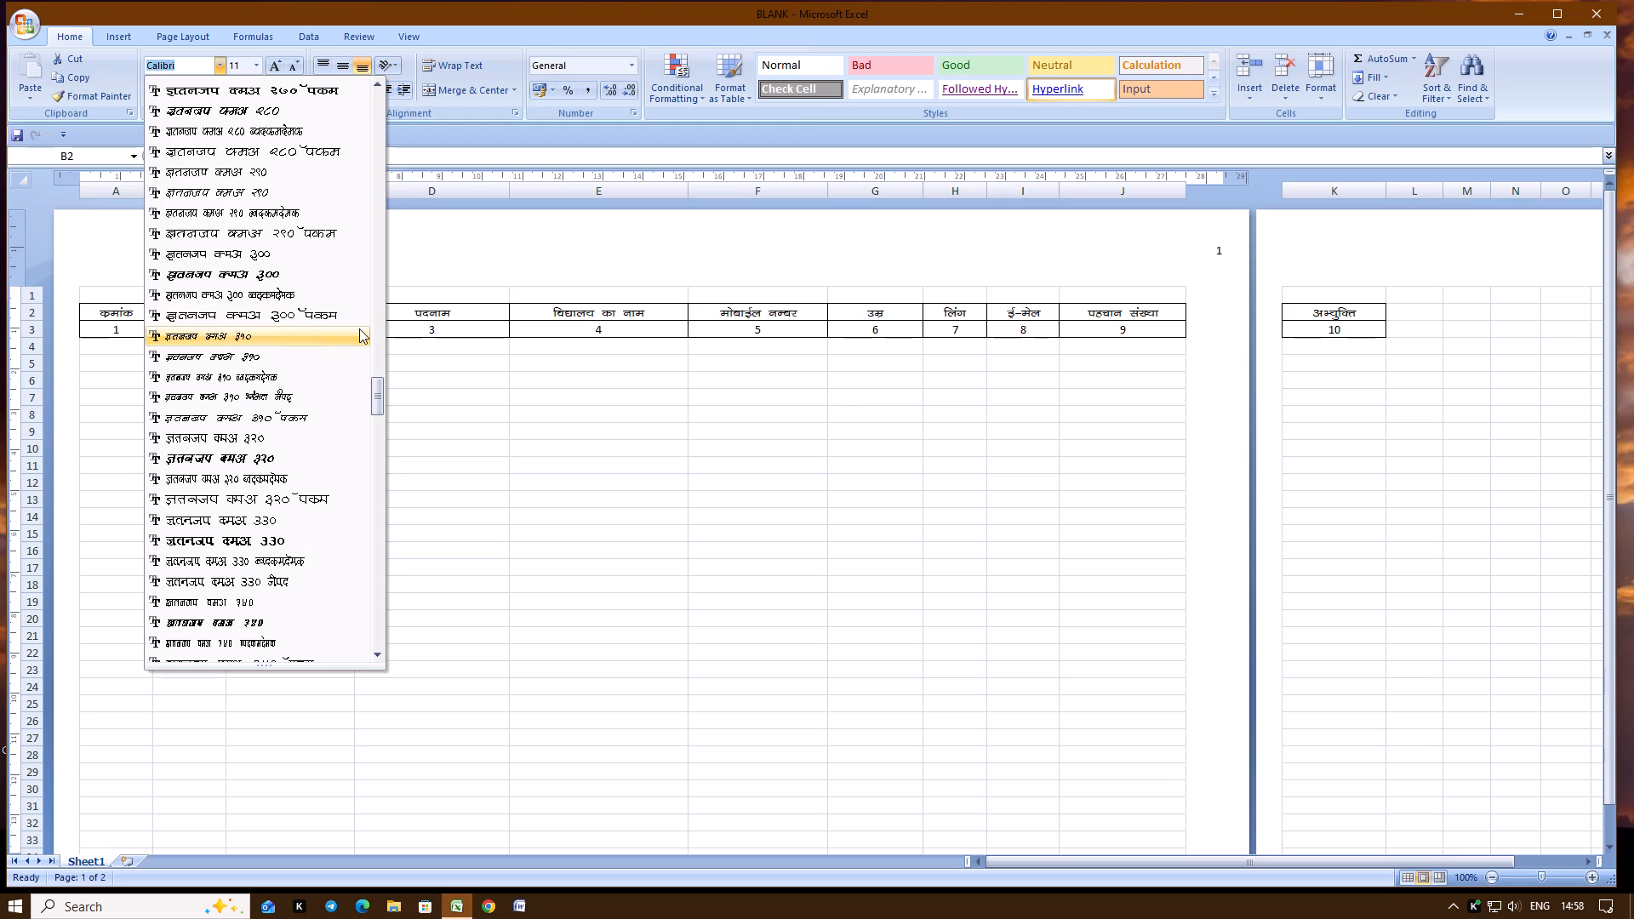
pyautogui.moveTo(374, 397); pyautogui.dragTo(379, 288)
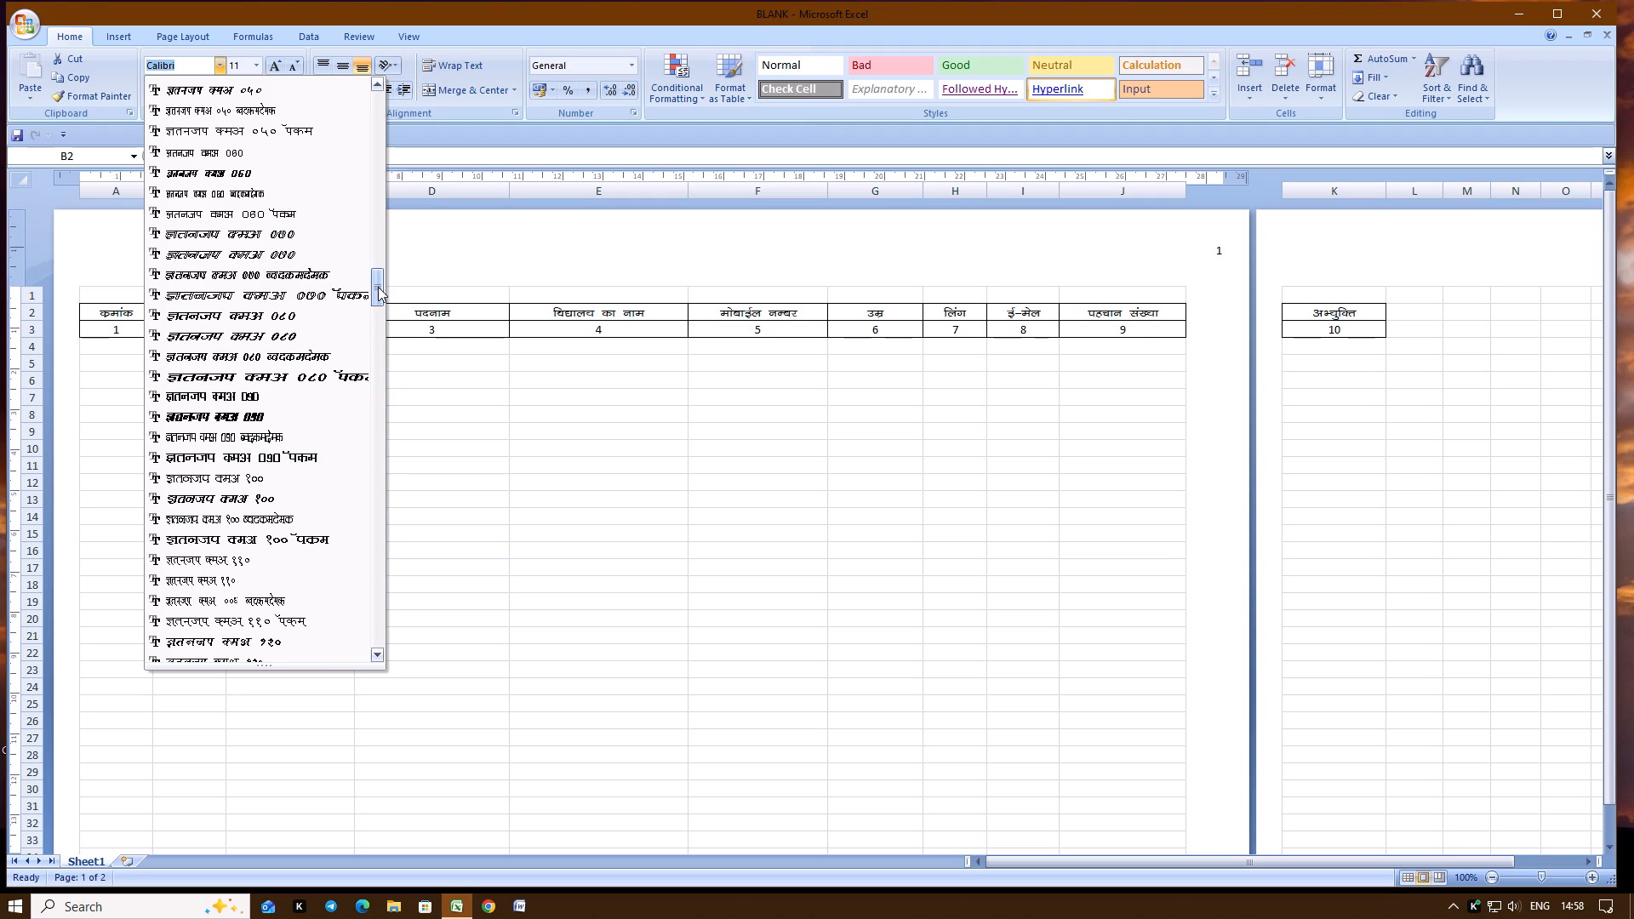
pyautogui.moveTo(377, 287); pyautogui.dragTo(377, 285)
pyautogui.moveTo(377, 285); pyautogui.dragTo(373, 271)
pyautogui.click(337, 295)
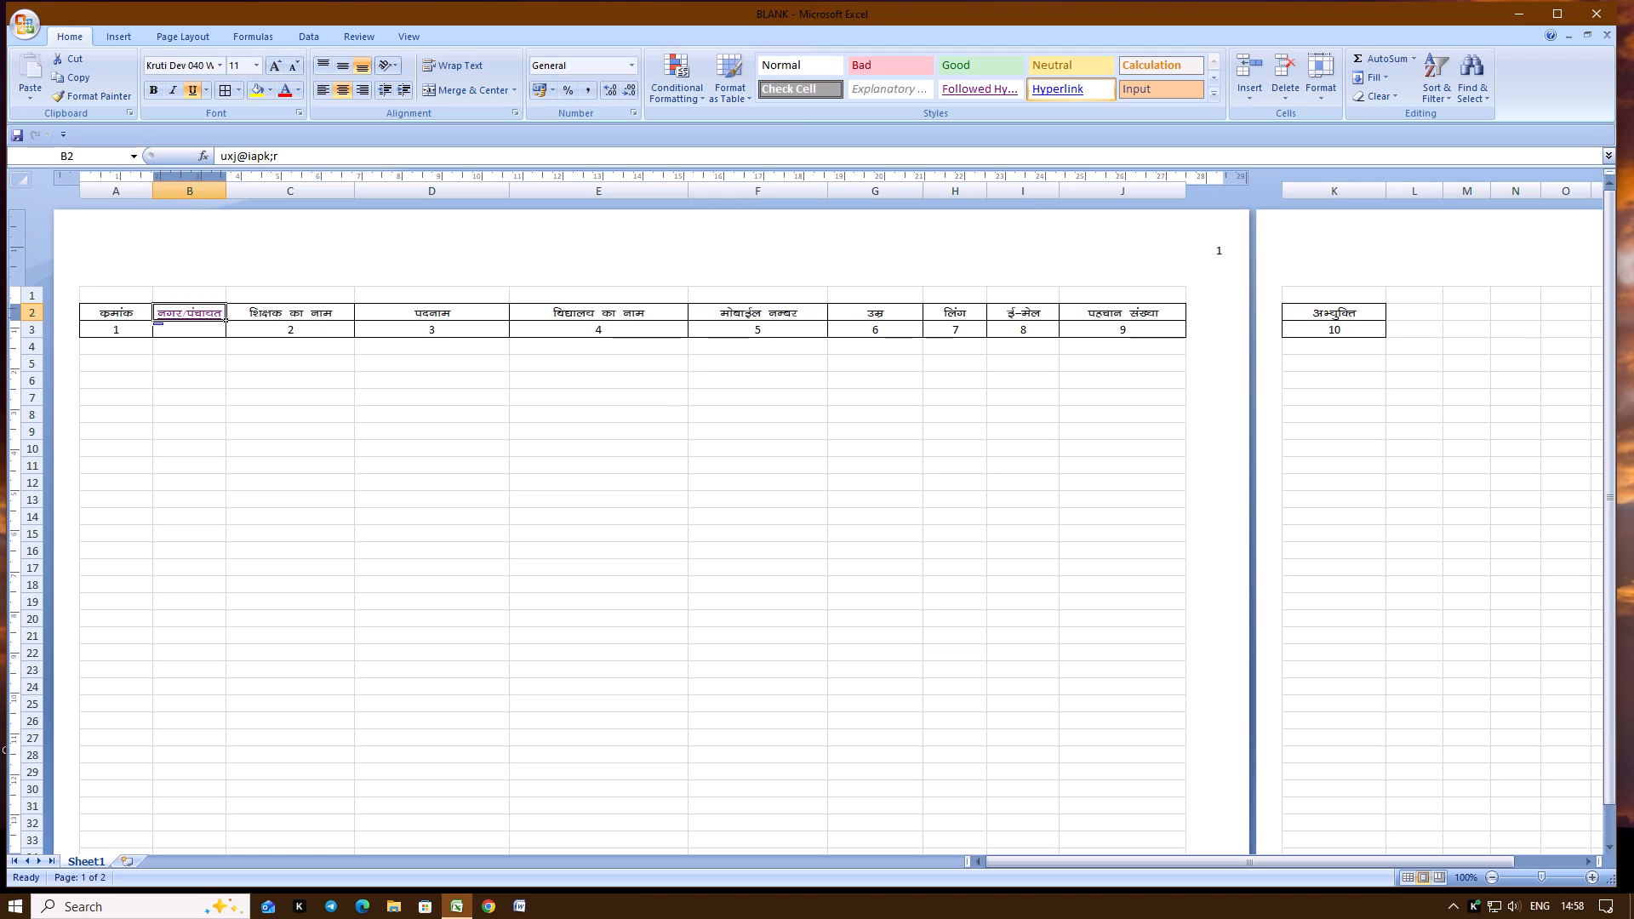
# Make the नगर/पंचायत heading in B2 black and remove its hyperlink underline.
pyautogui.click(295, 91)
pyautogui.click(286, 115)
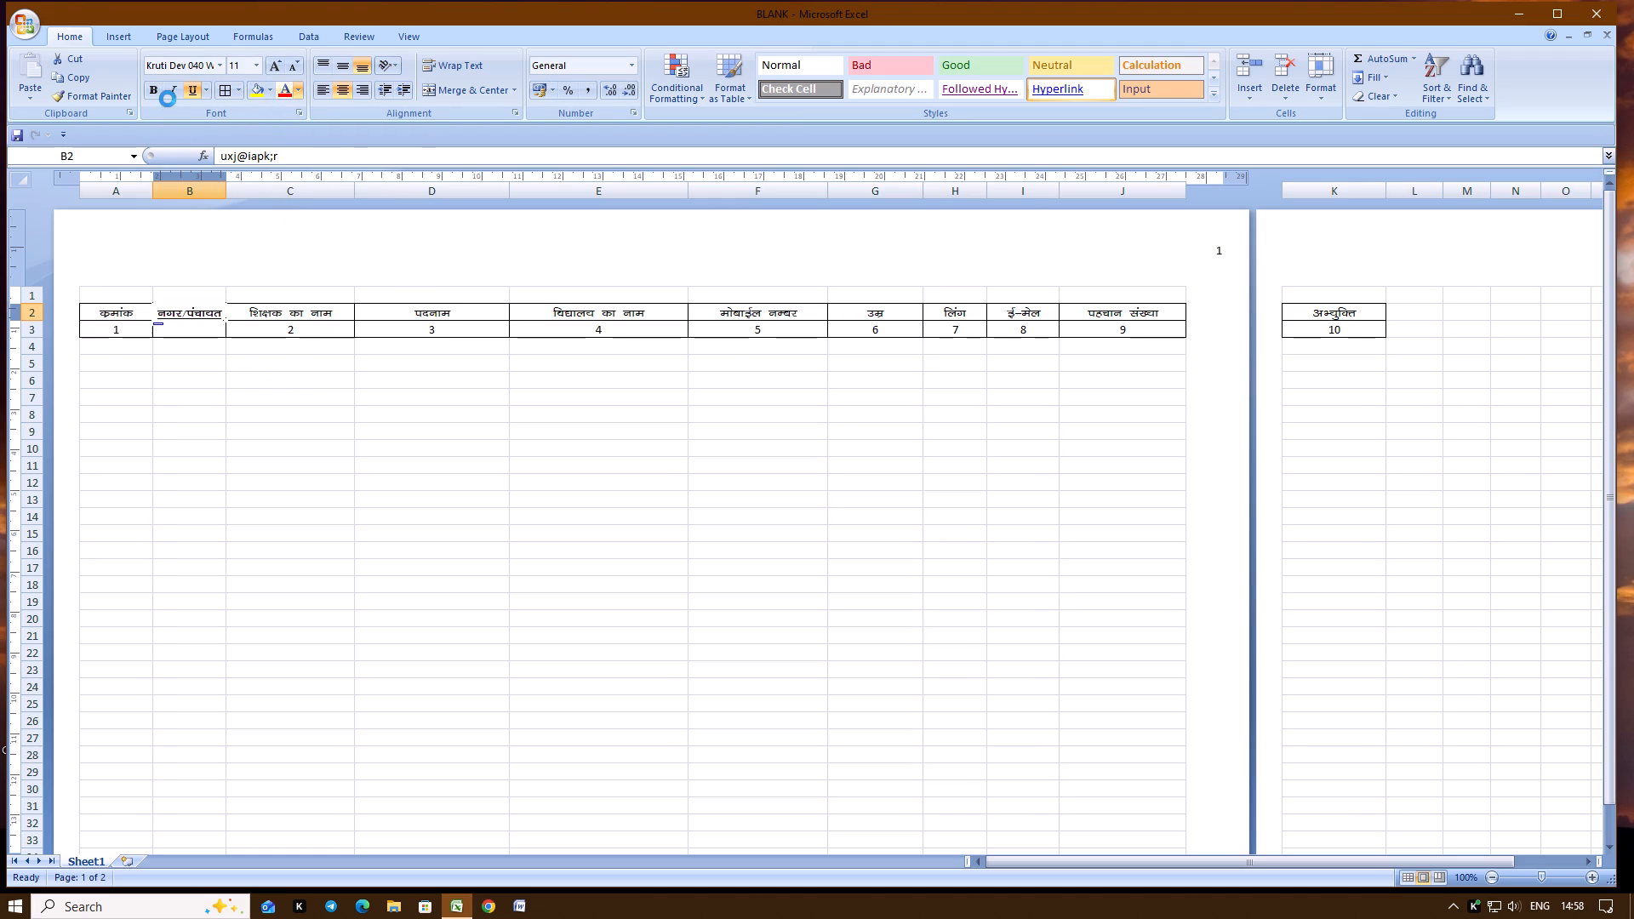
pyautogui.click(192, 91)
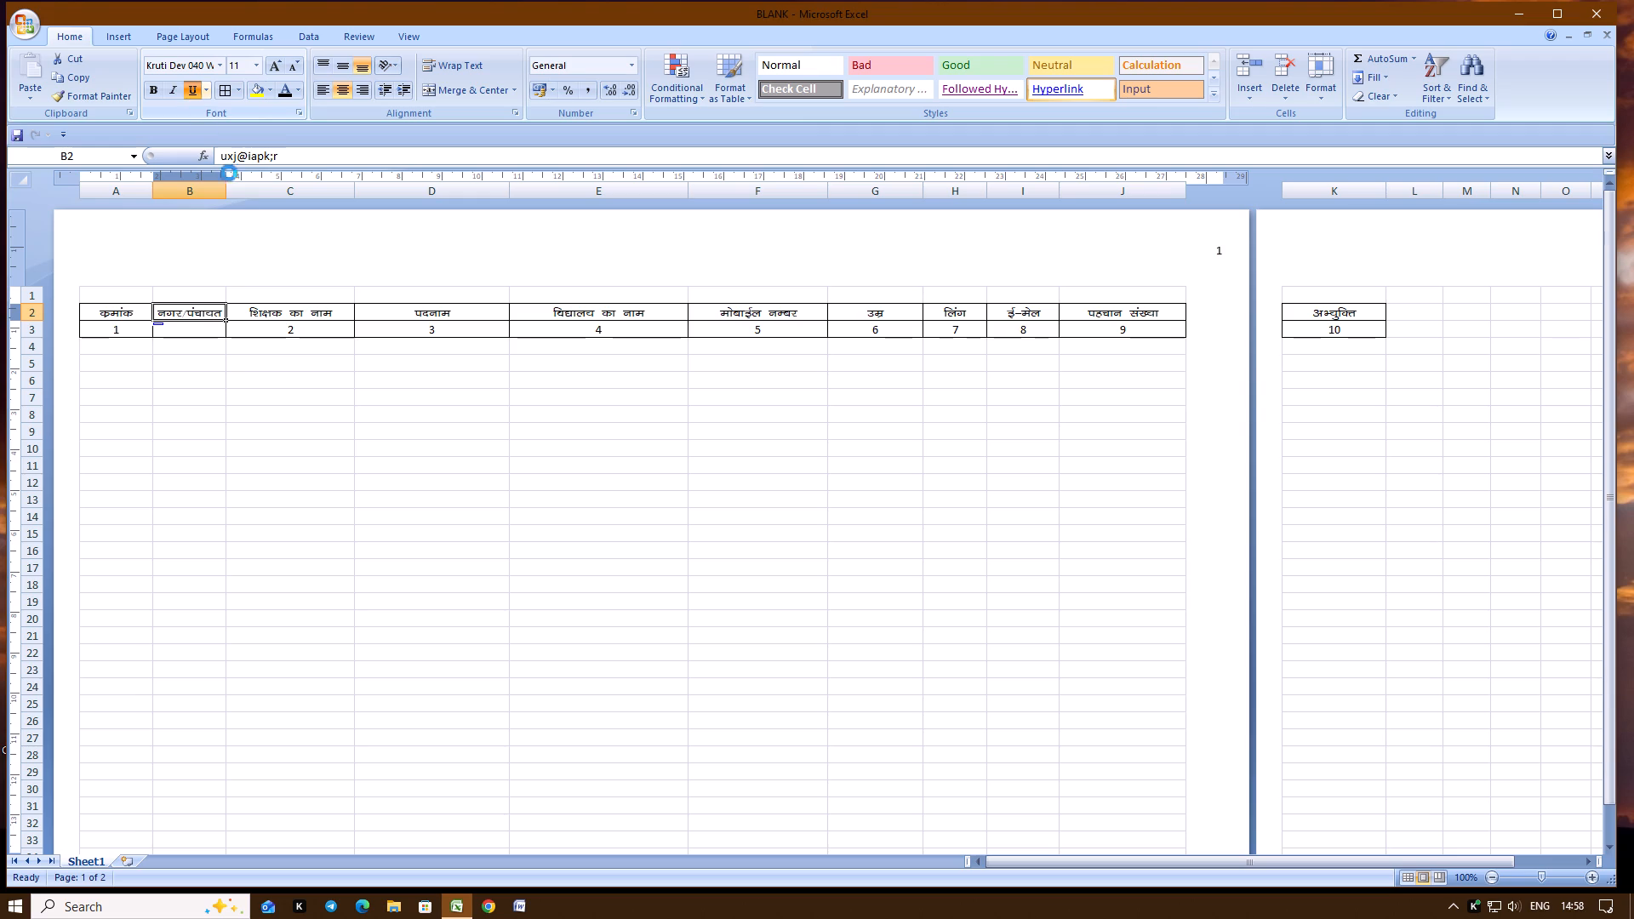
pyautogui.click(283, 388)
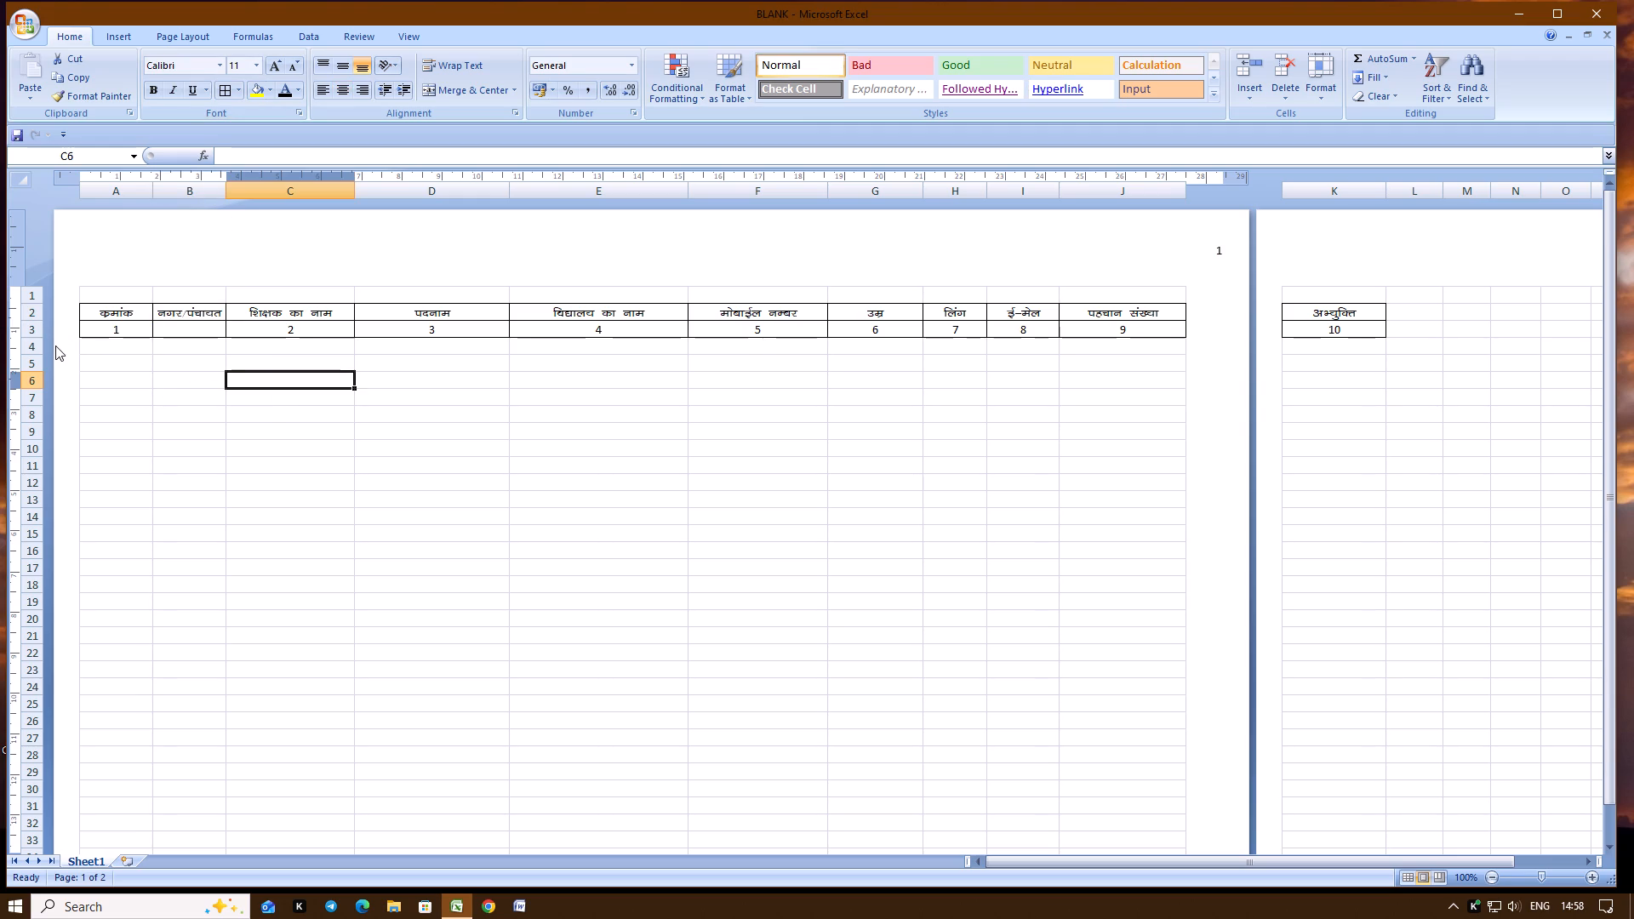
# Increase the height of heading row 2 to roughly five times that of an ordinary row.
pyautogui.moveTo(35, 320); pyautogui.dragTo(35, 327)
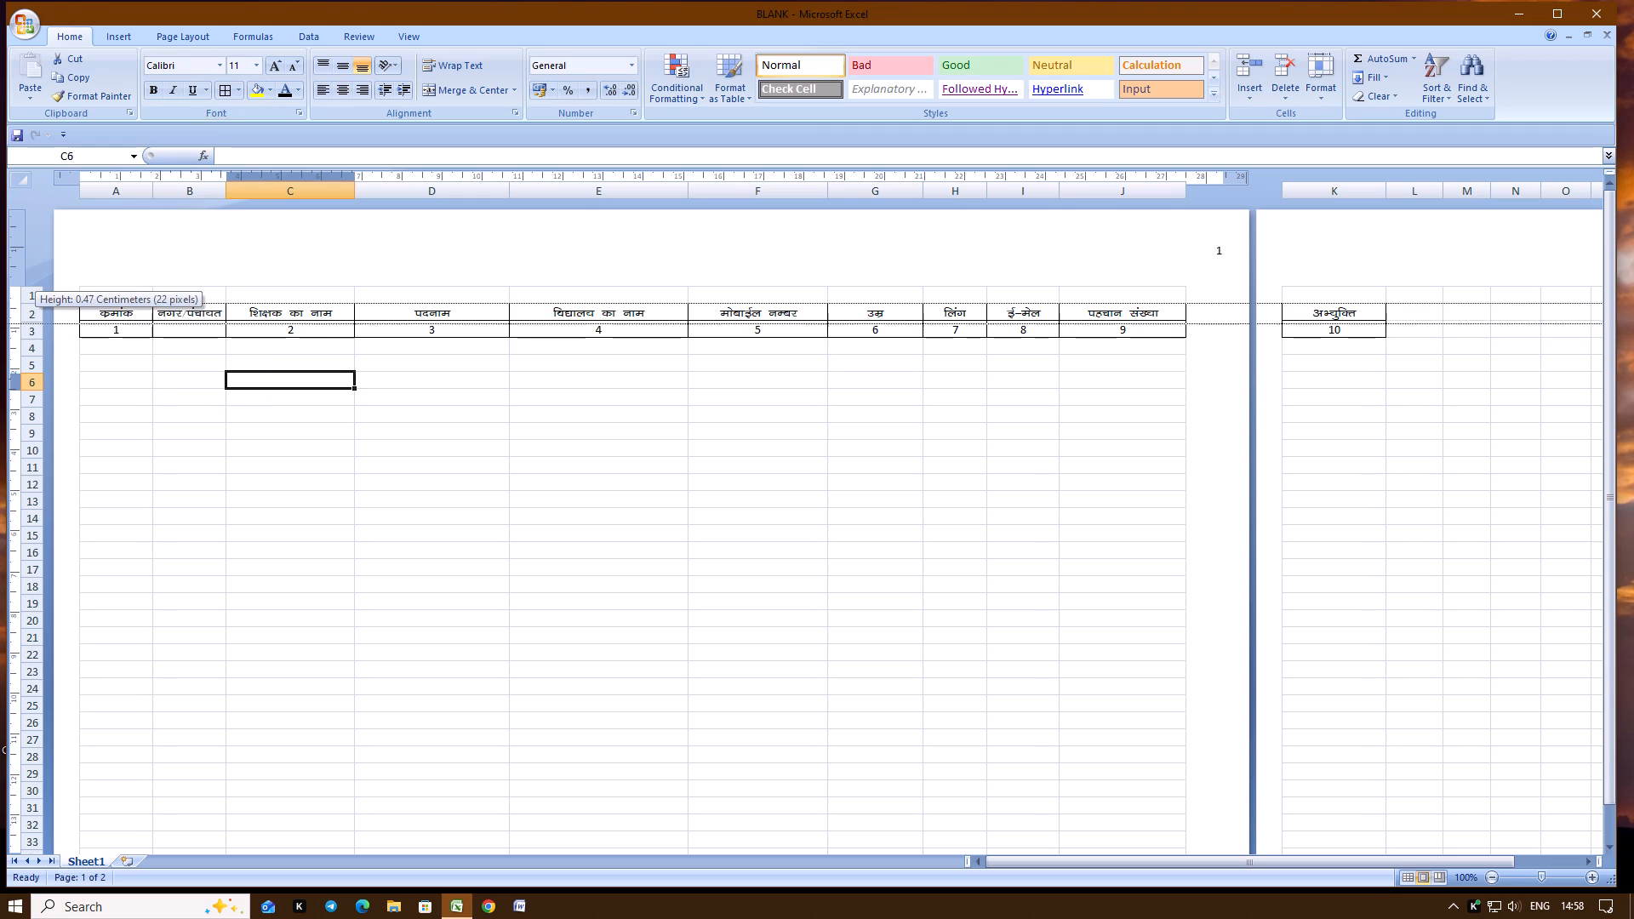
pyautogui.moveTo(35, 327); pyautogui.dragTo(60, 384)
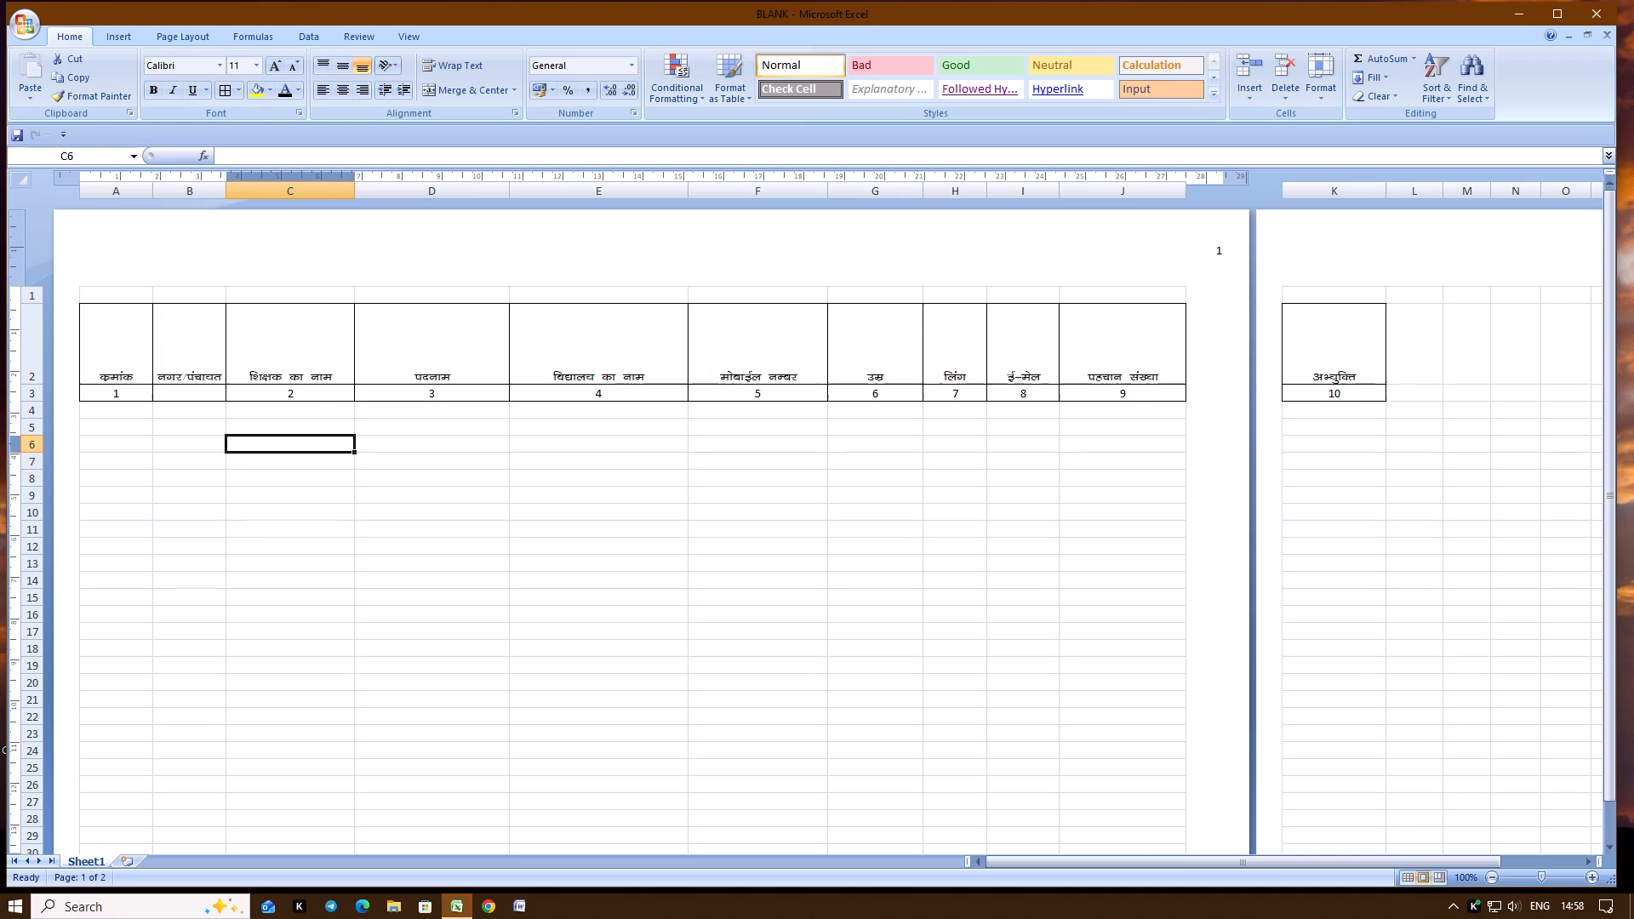
# Middle-align the headings in cells A2:J2 vertically.
pyautogui.moveTo(127, 344); pyautogui.dragTo(847, 357)
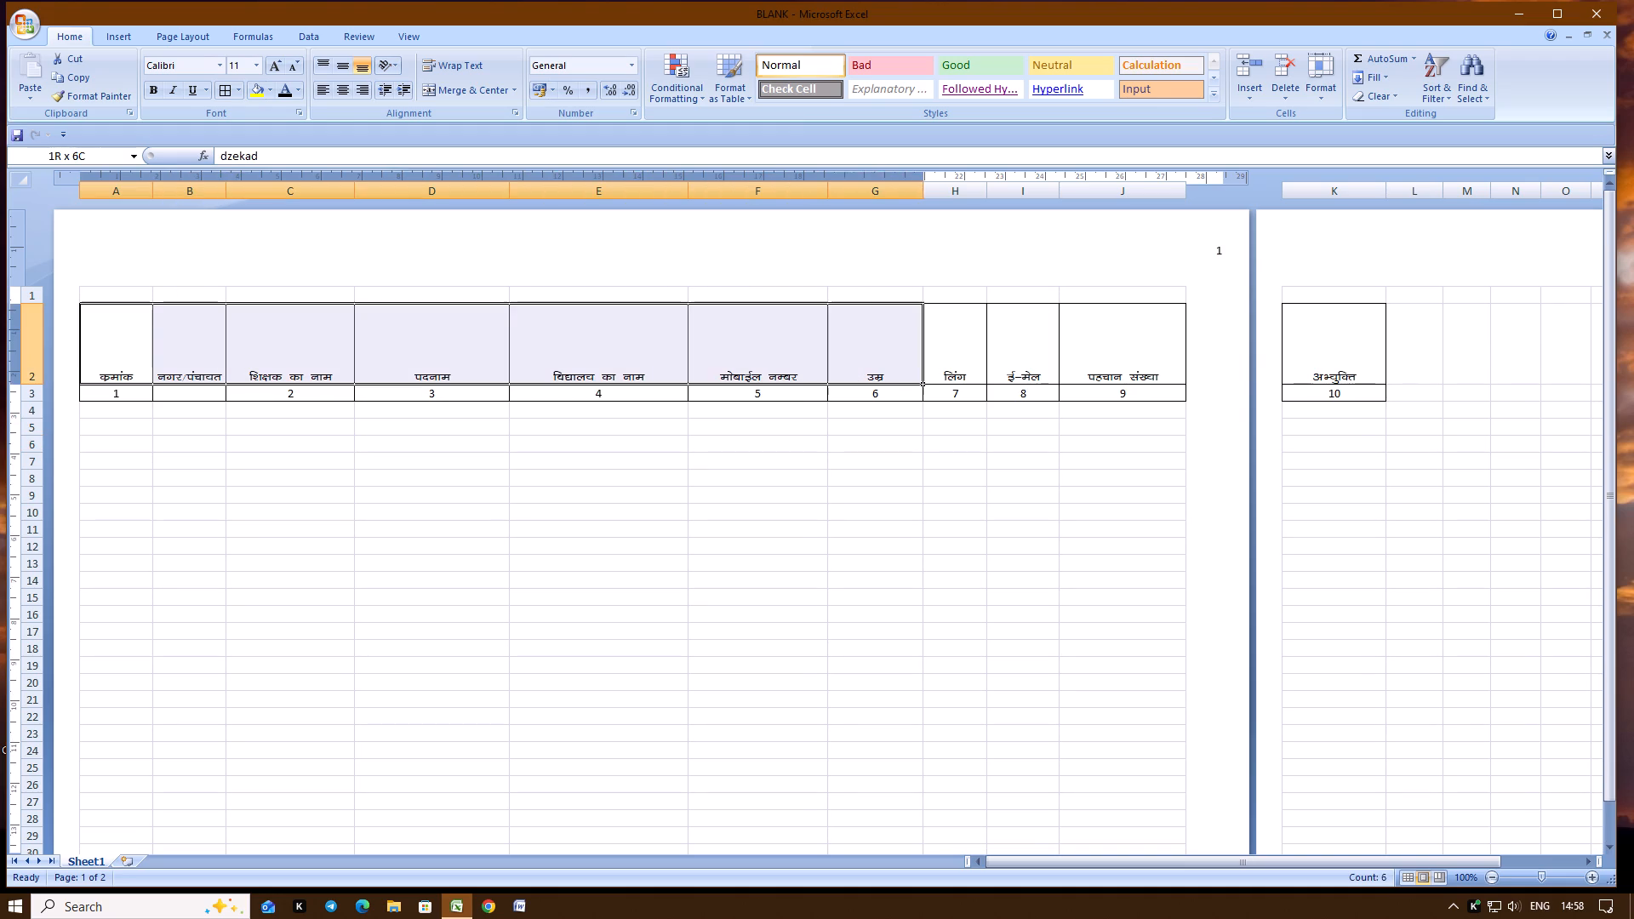
pyautogui.moveTo(847, 357); pyautogui.dragTo(1142, 347)
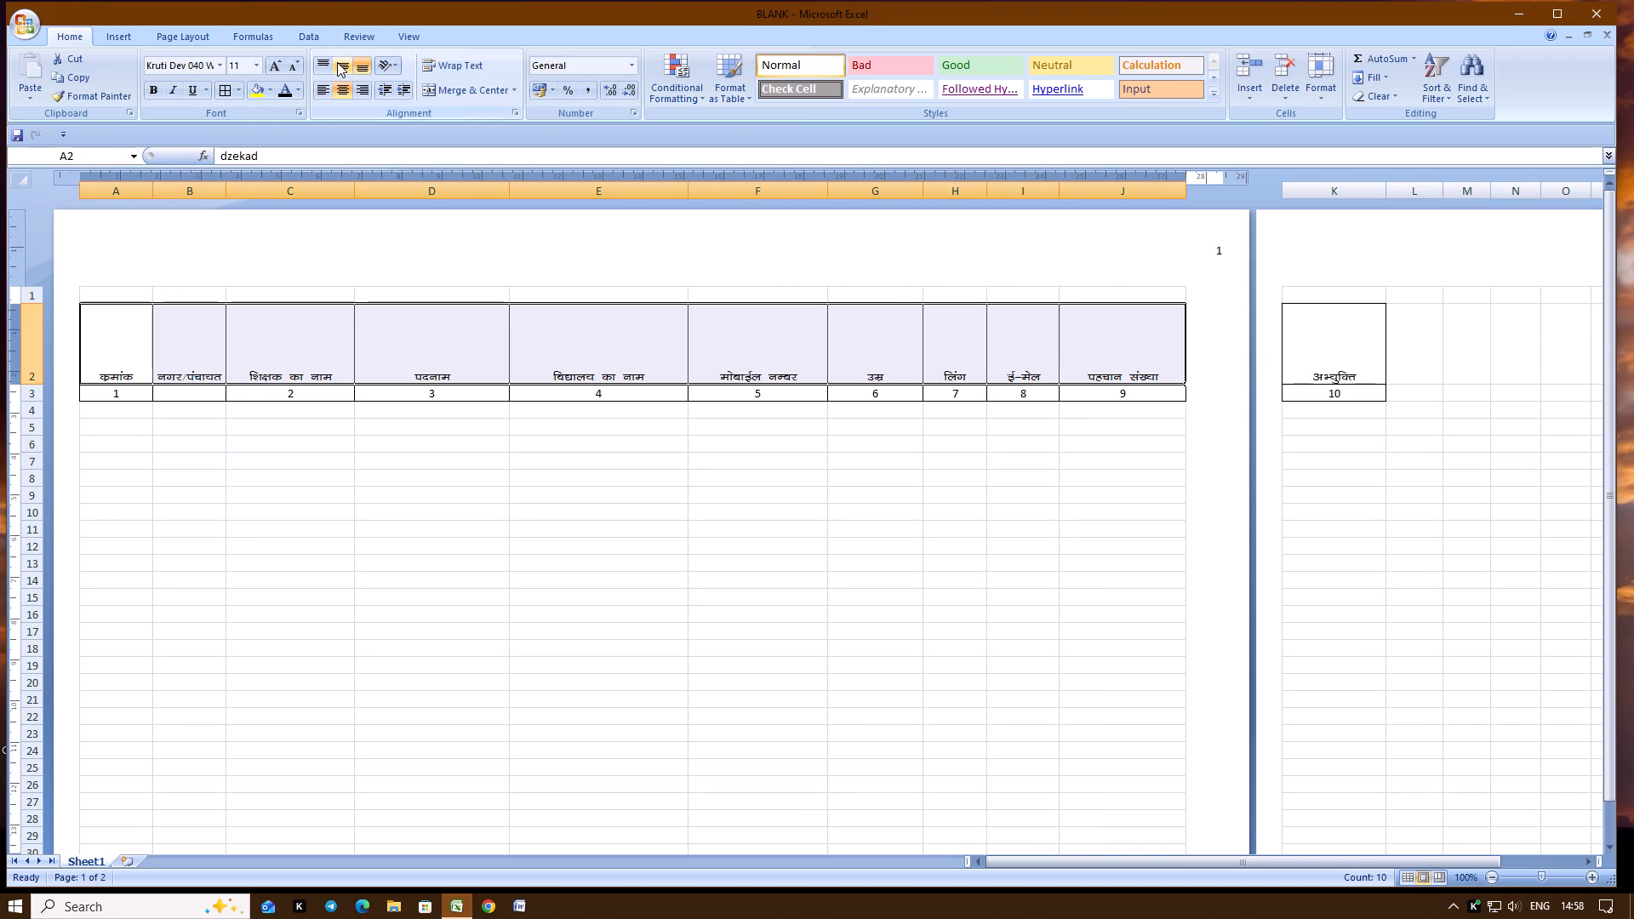
pyautogui.click(337, 62)
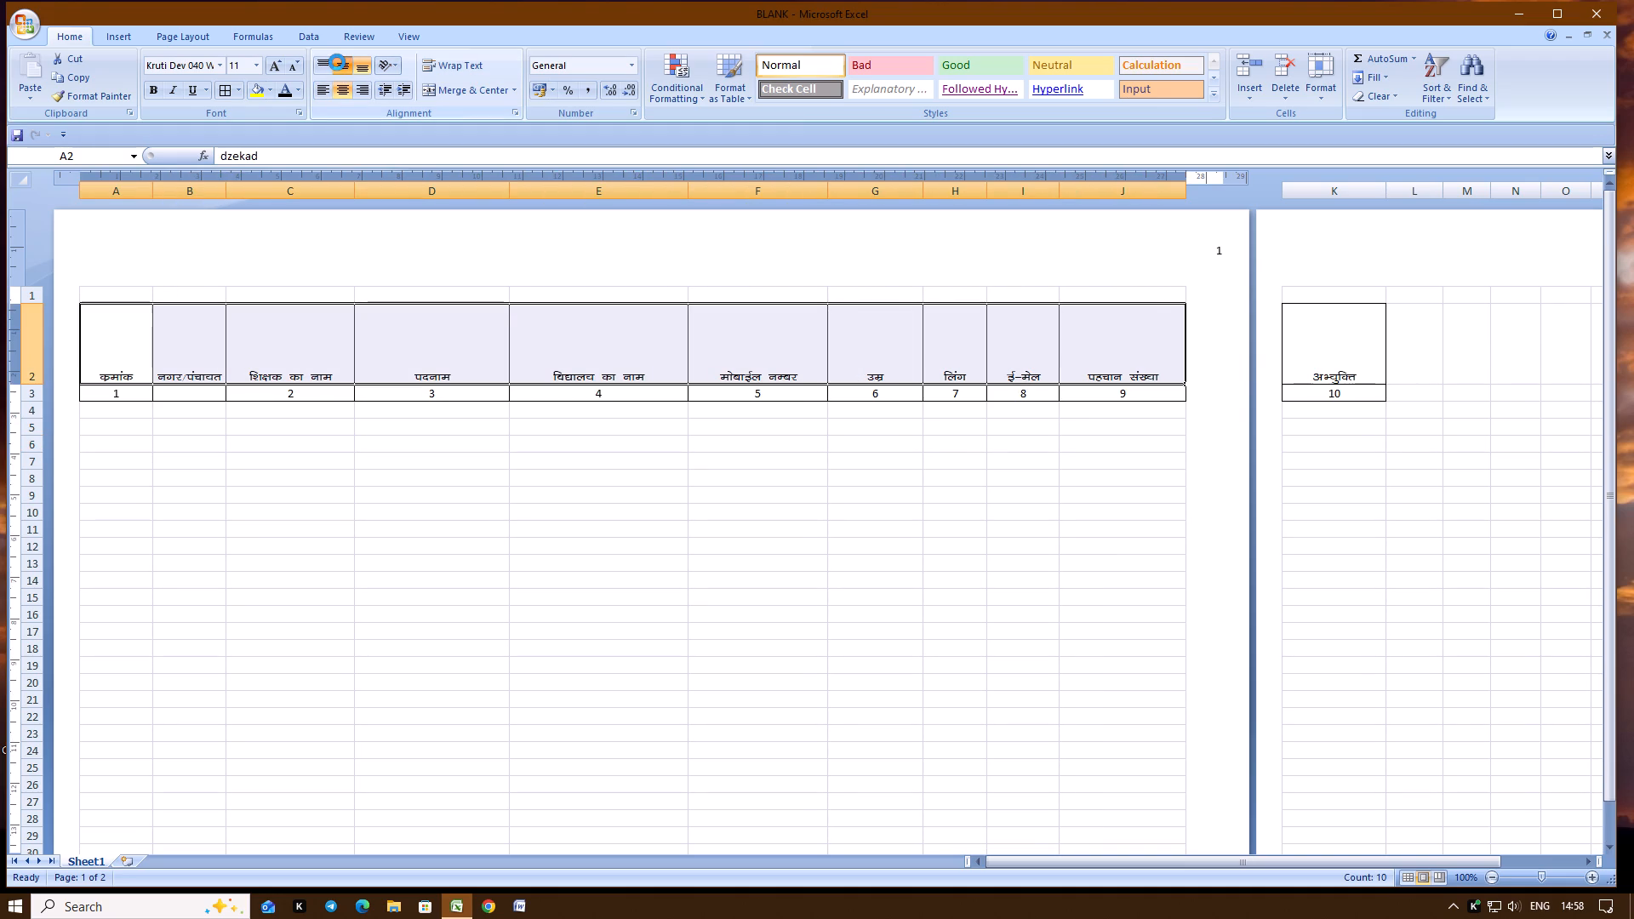
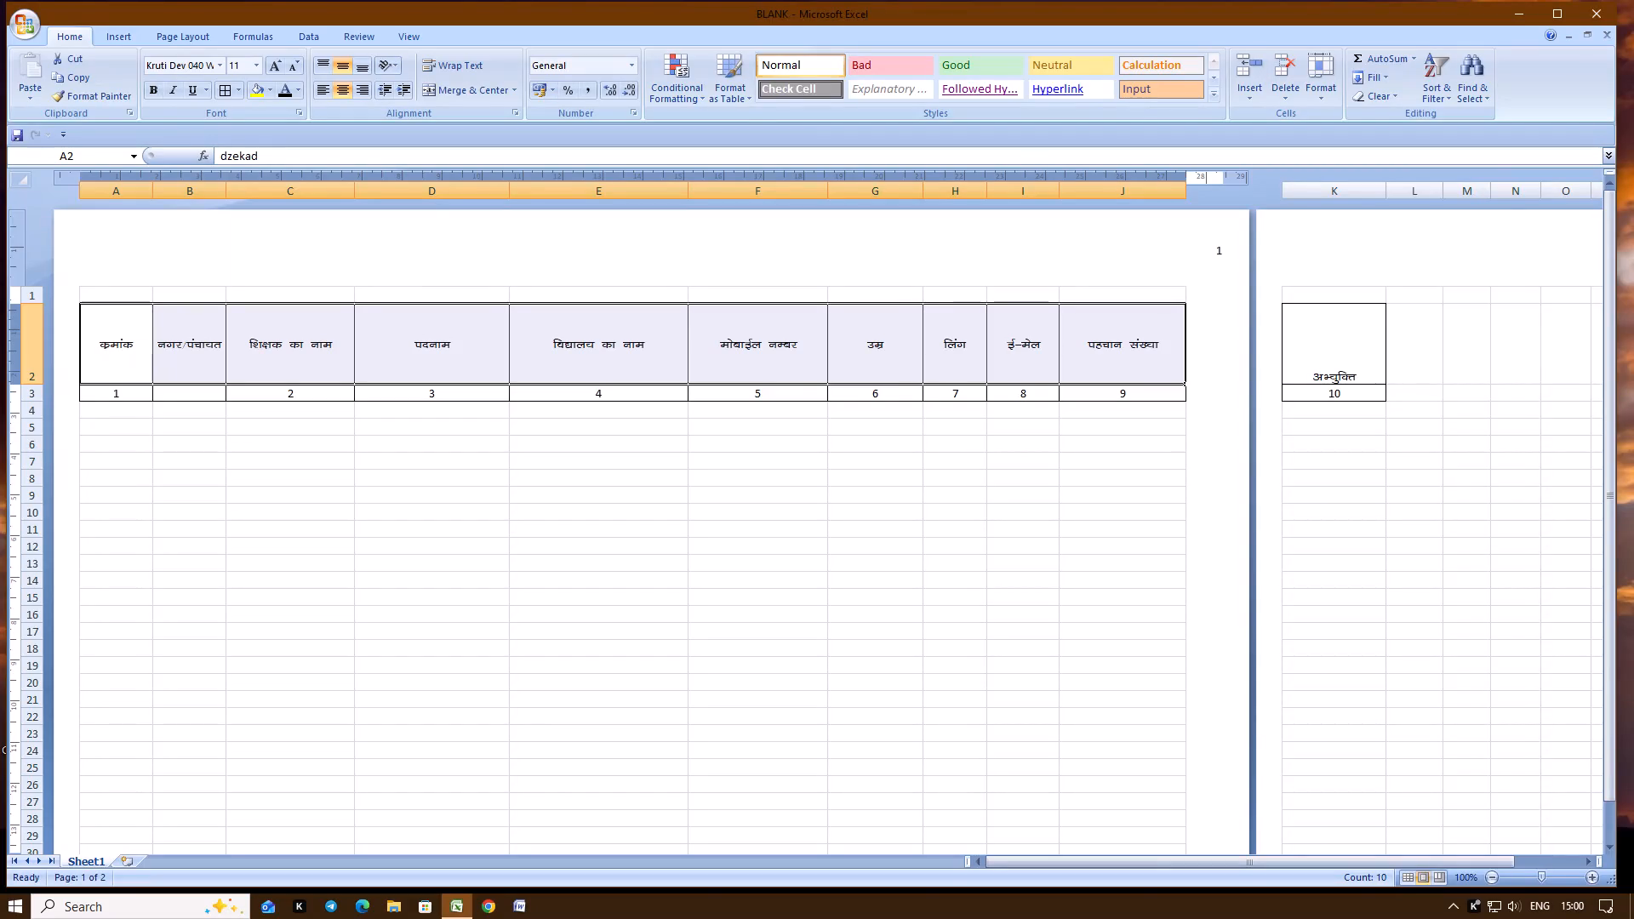
# Increase the height of column-number row 3 to roughly four times that of an ordinary row.
pyautogui.moveTo(37, 402); pyautogui.dragTo(50, 450)
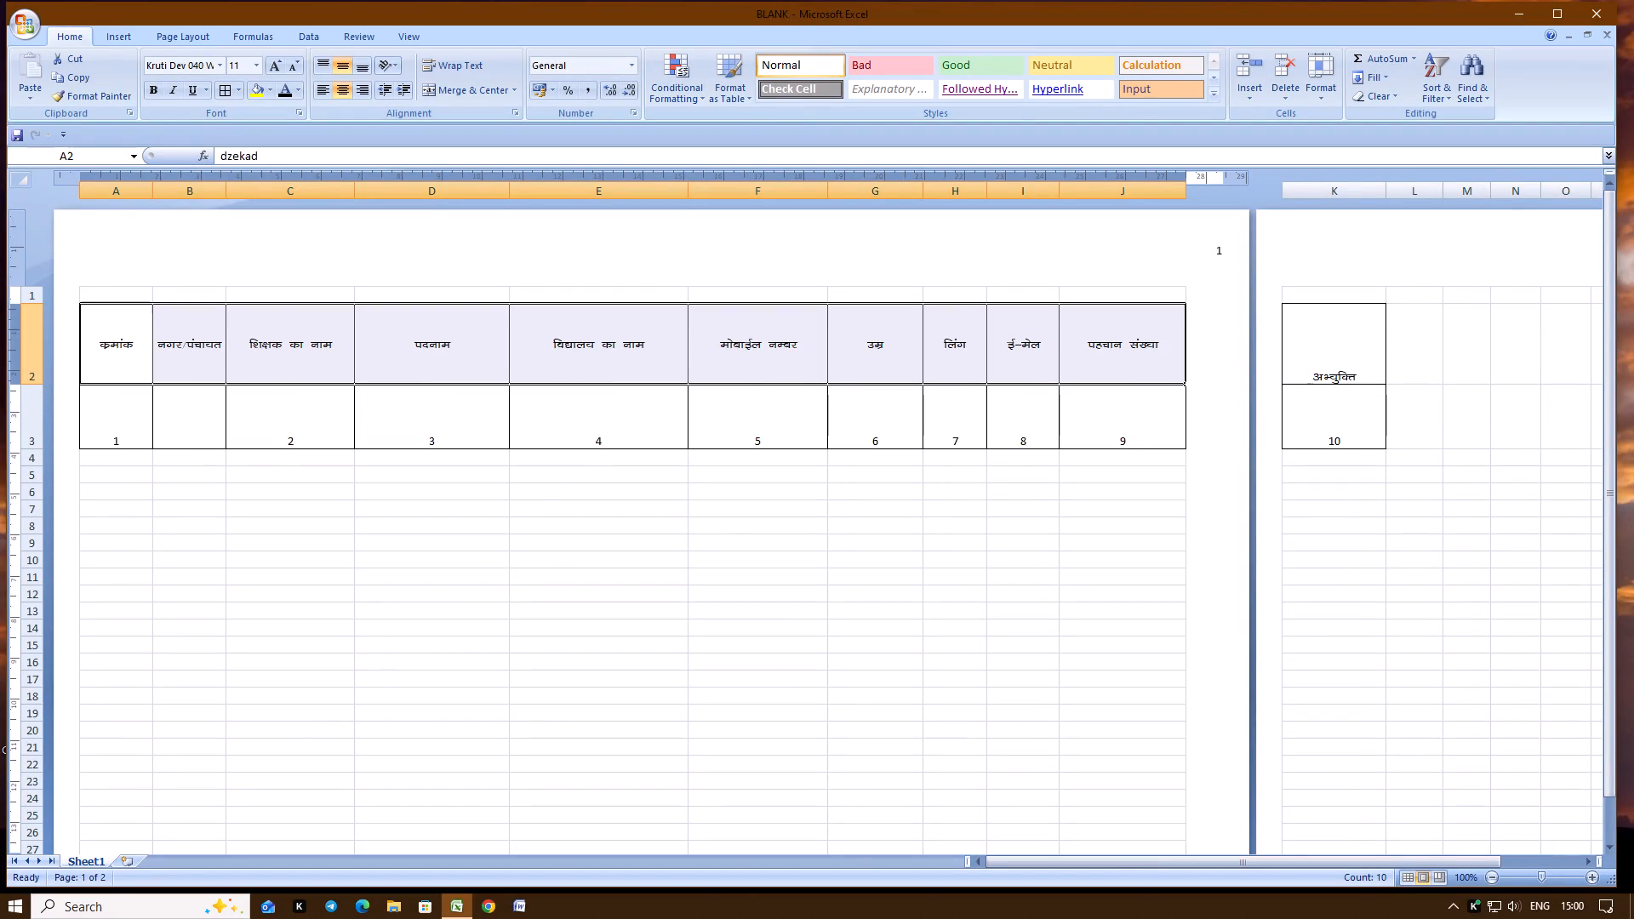
# Enter column number 2 in B3 under the नगर/पंचायत heading.
pyautogui.click(177, 425)
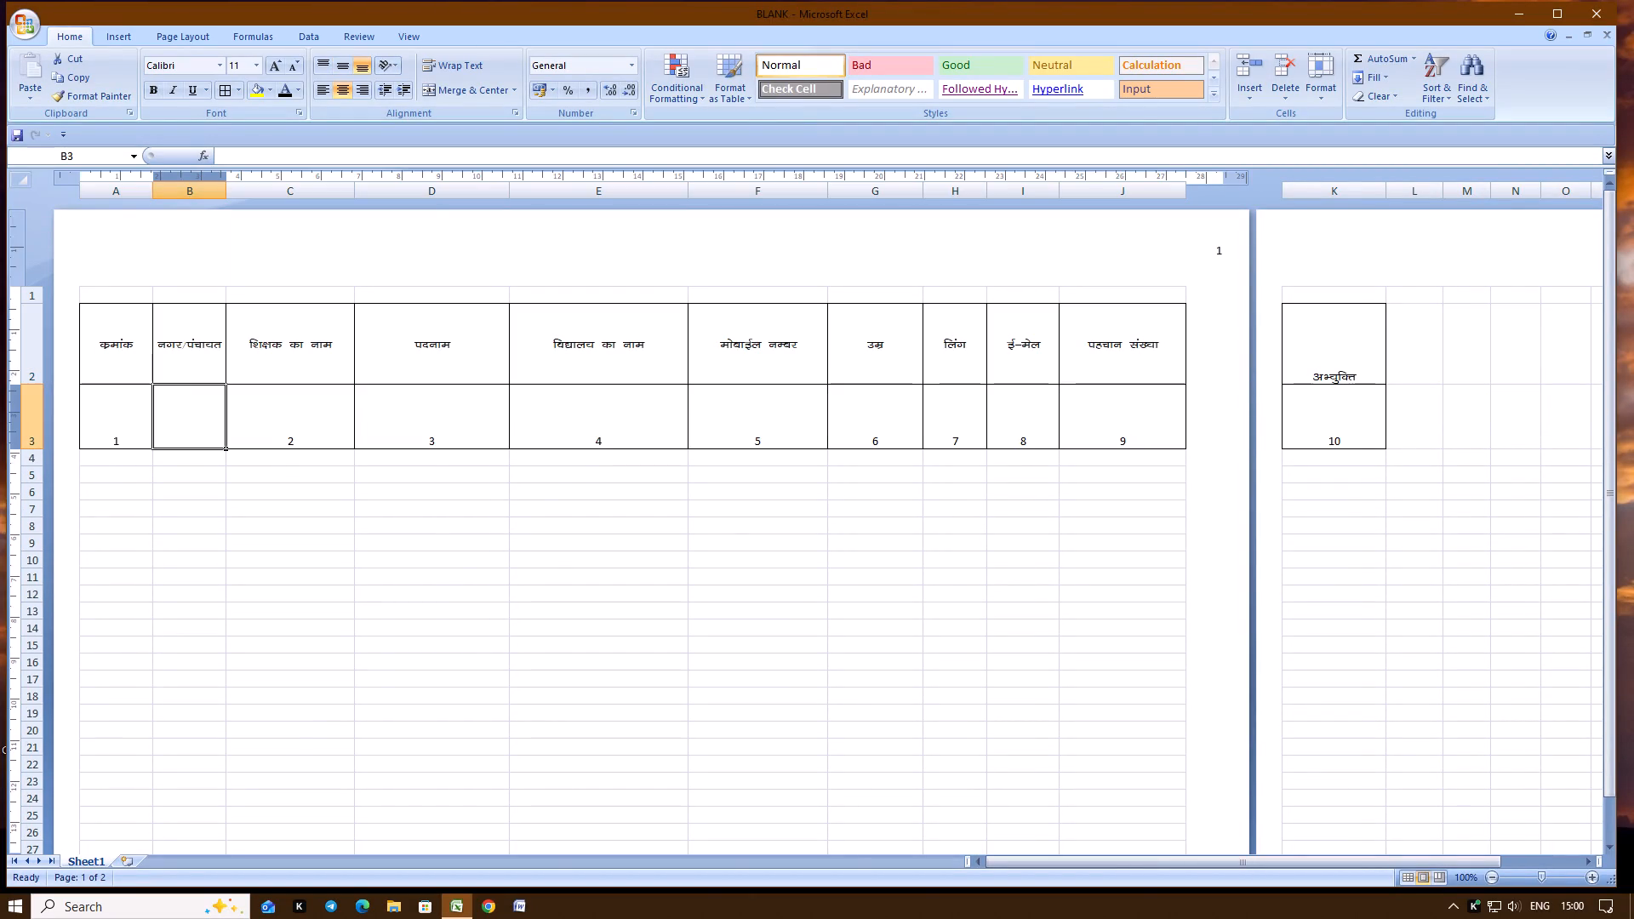
pyautogui.press('2')
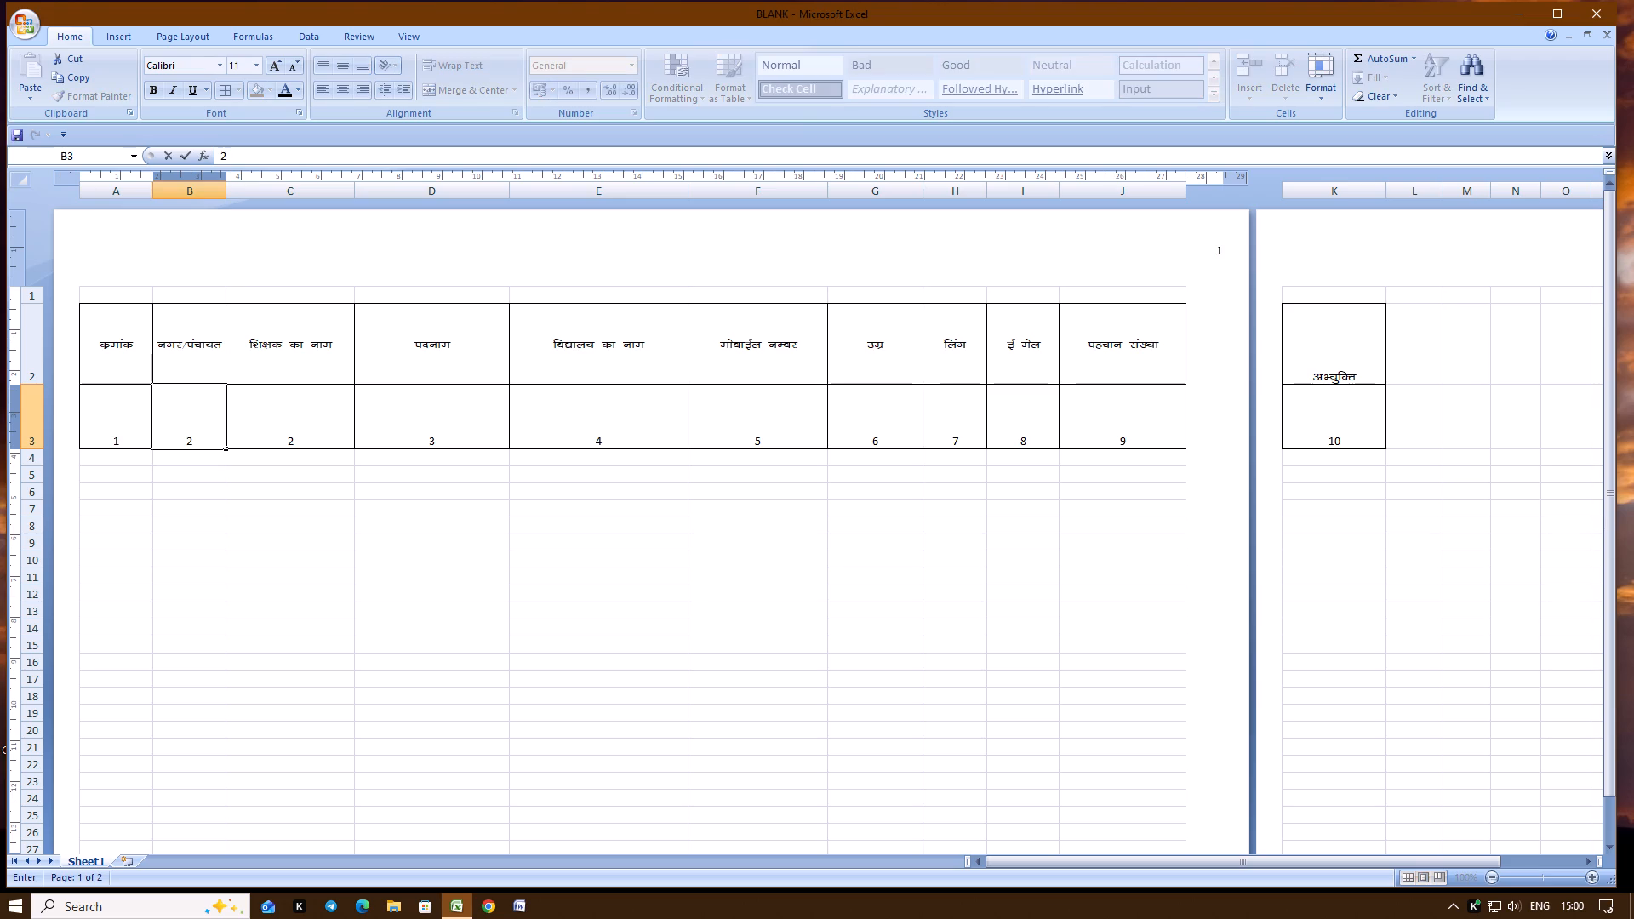
pyautogui.click(210, 517)
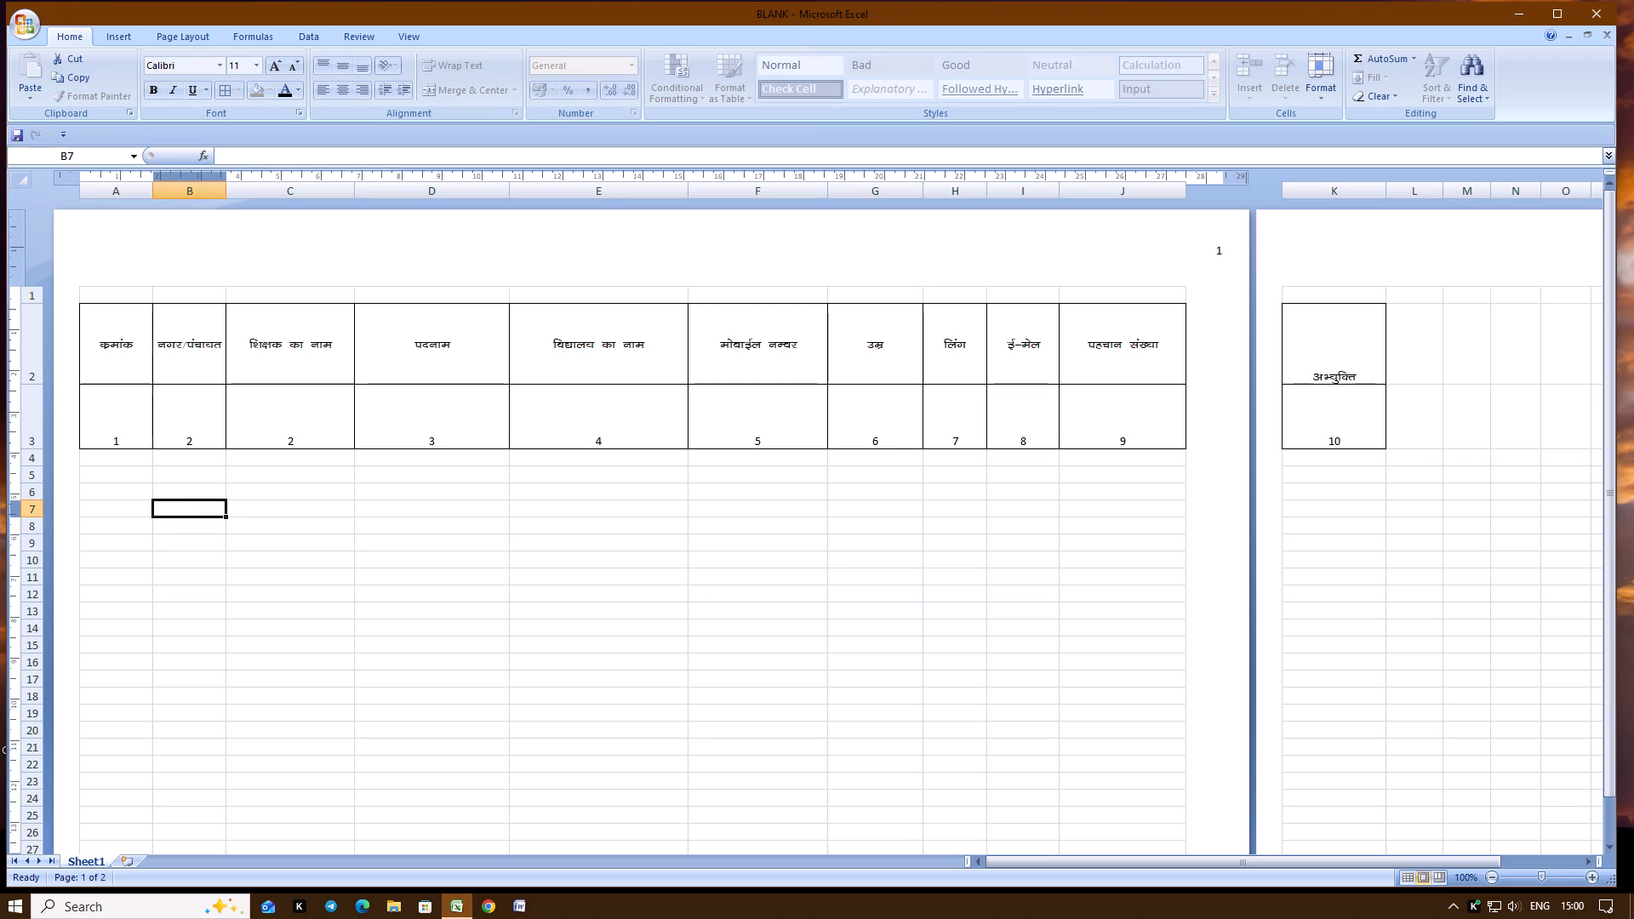
# Select the column number in C3 under the शिक्षक का नाम heading.
pyautogui.click(116, 422)
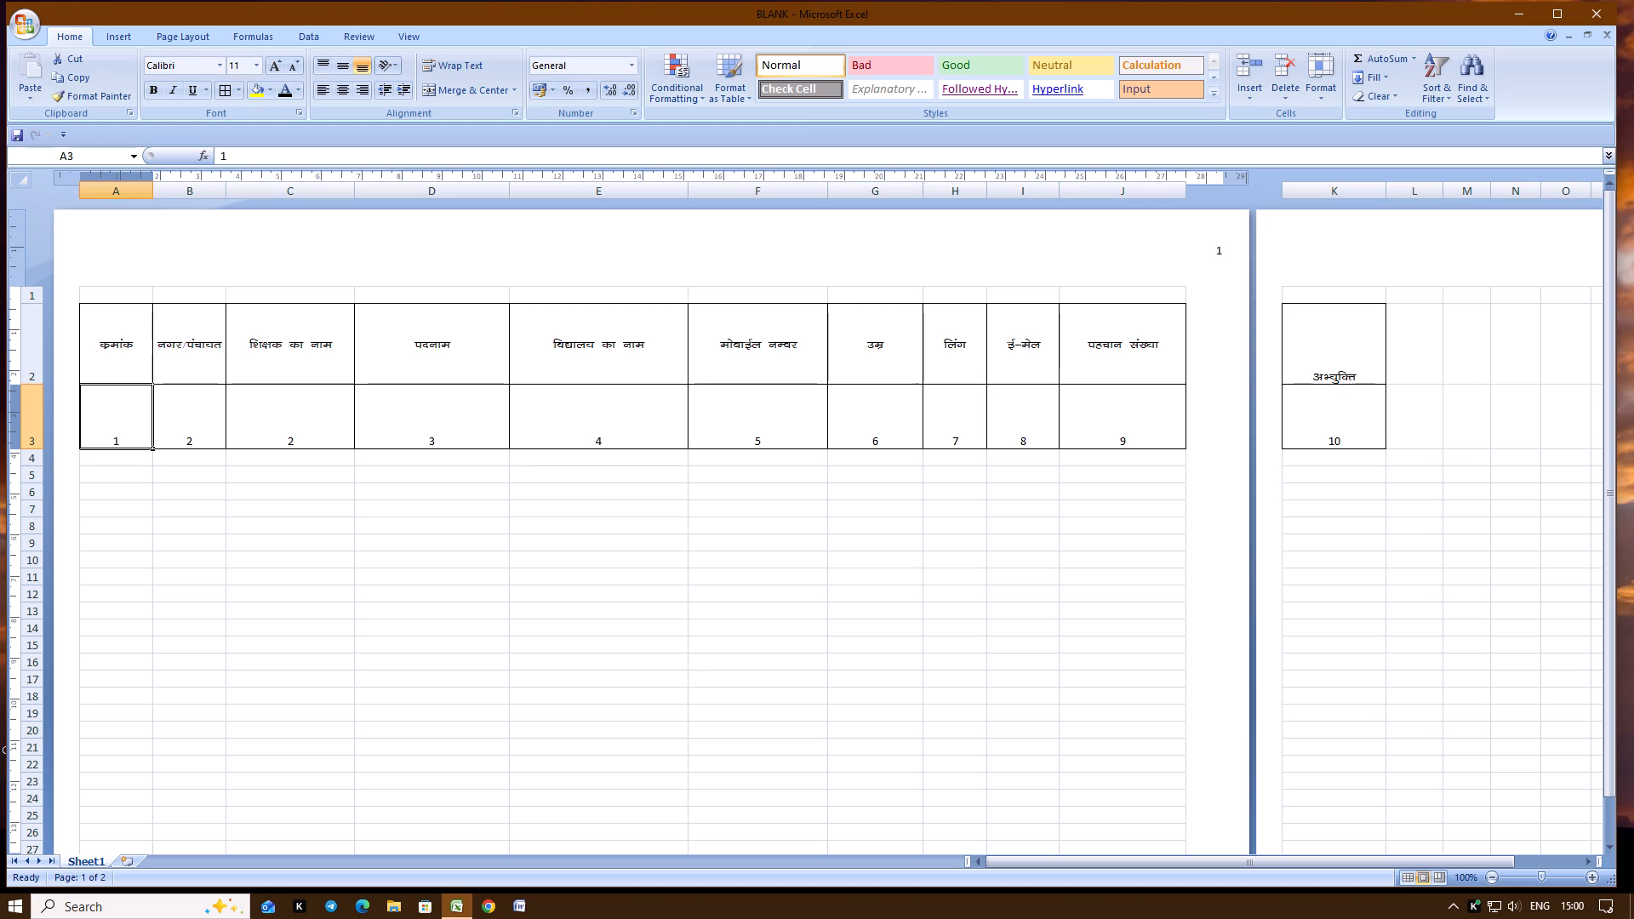
pyautogui.click(278, 431)
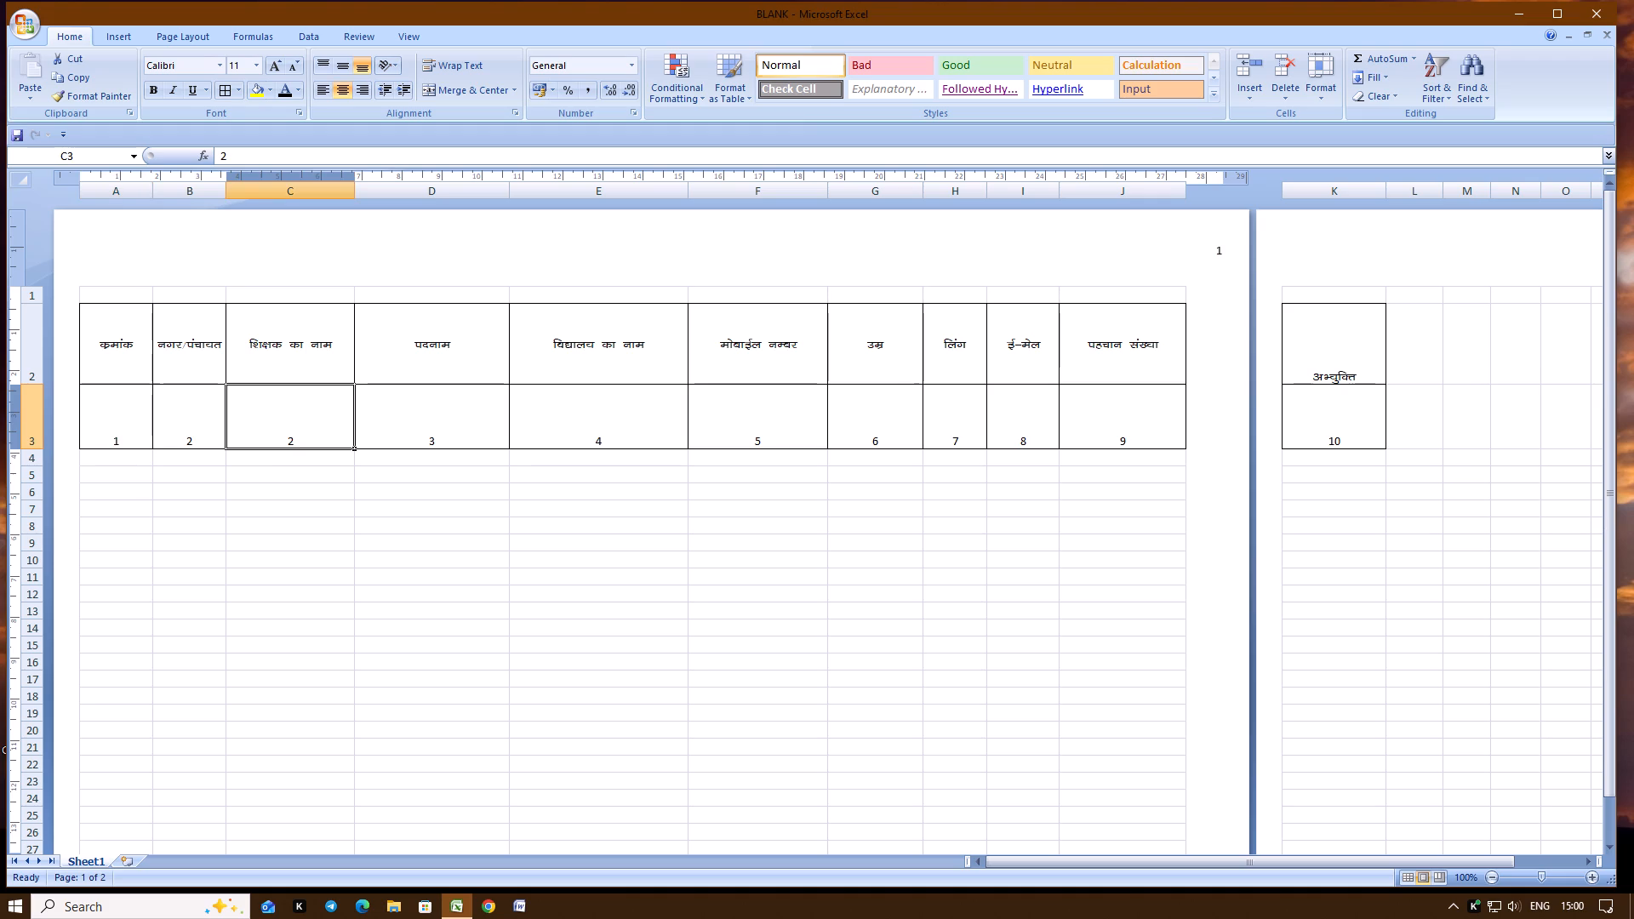
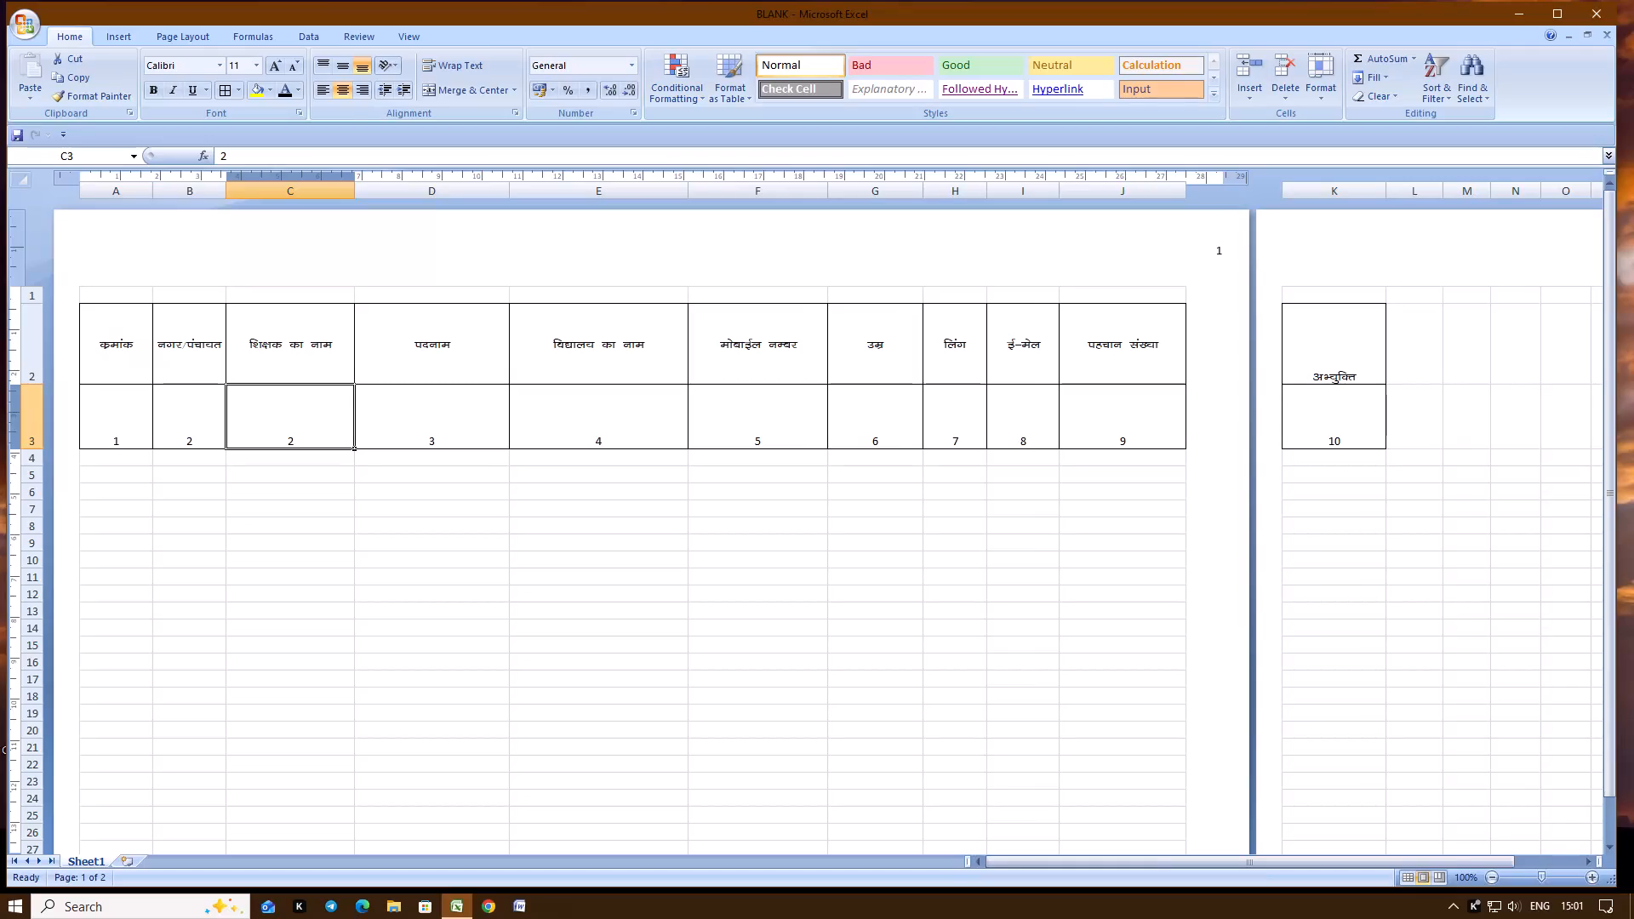
# Centre the column numbers in A3:K3 vertically within their row.
pyautogui.moveTo(111, 421); pyautogui.dragTo(1328, 430)
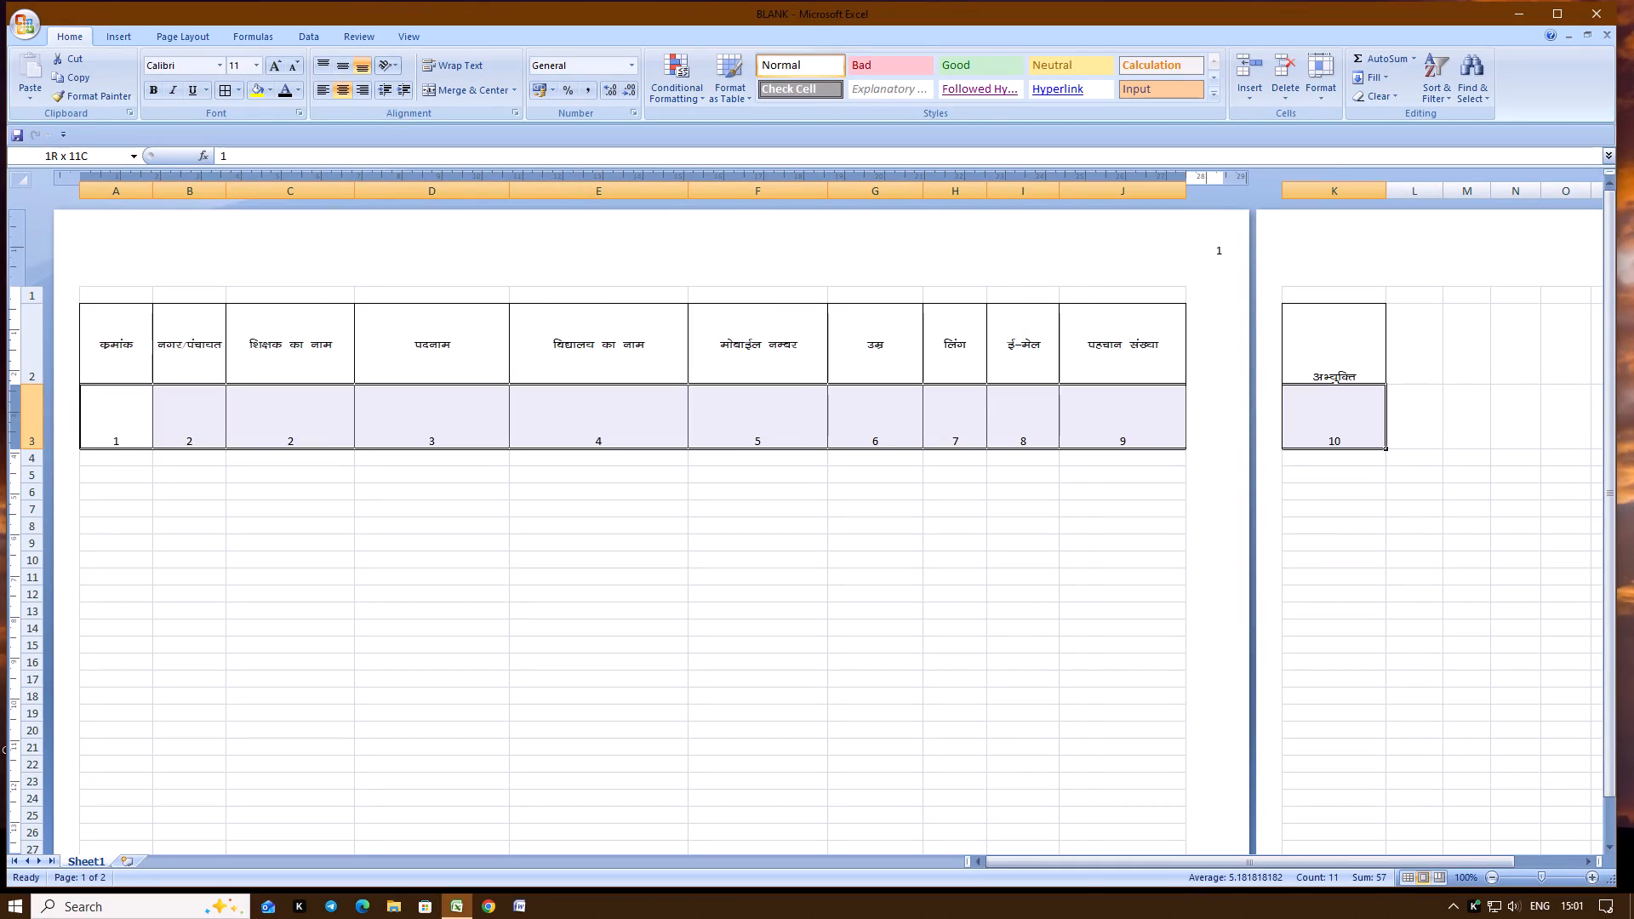
pyautogui.moveTo(1328, 430); pyautogui.dragTo(1340, 431)
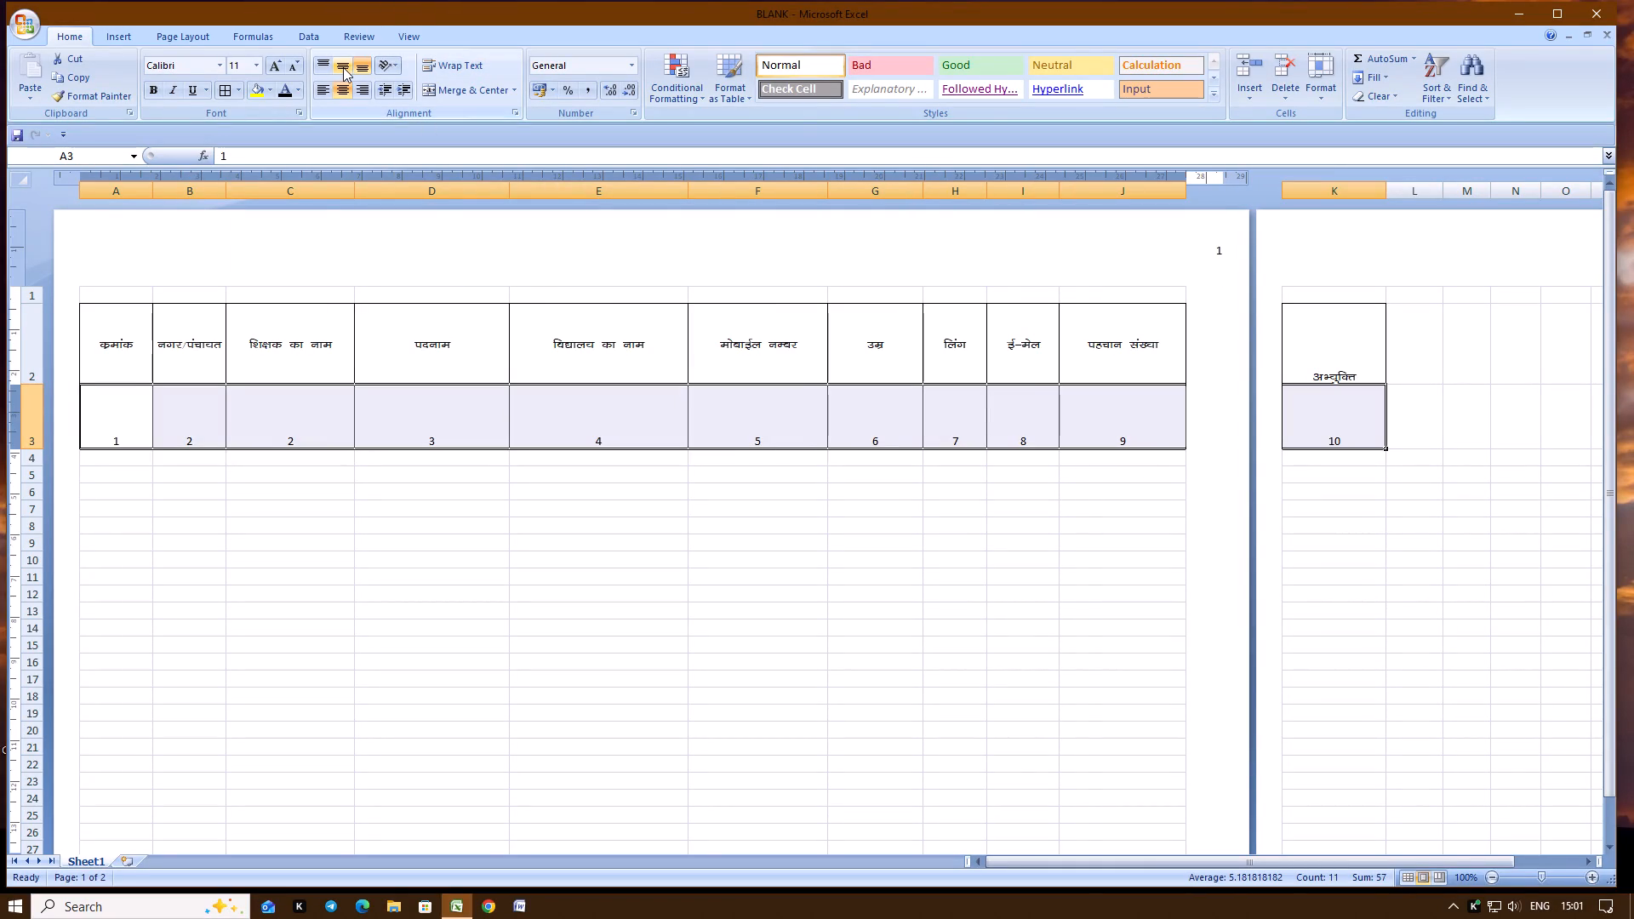
pyautogui.click(343, 67)
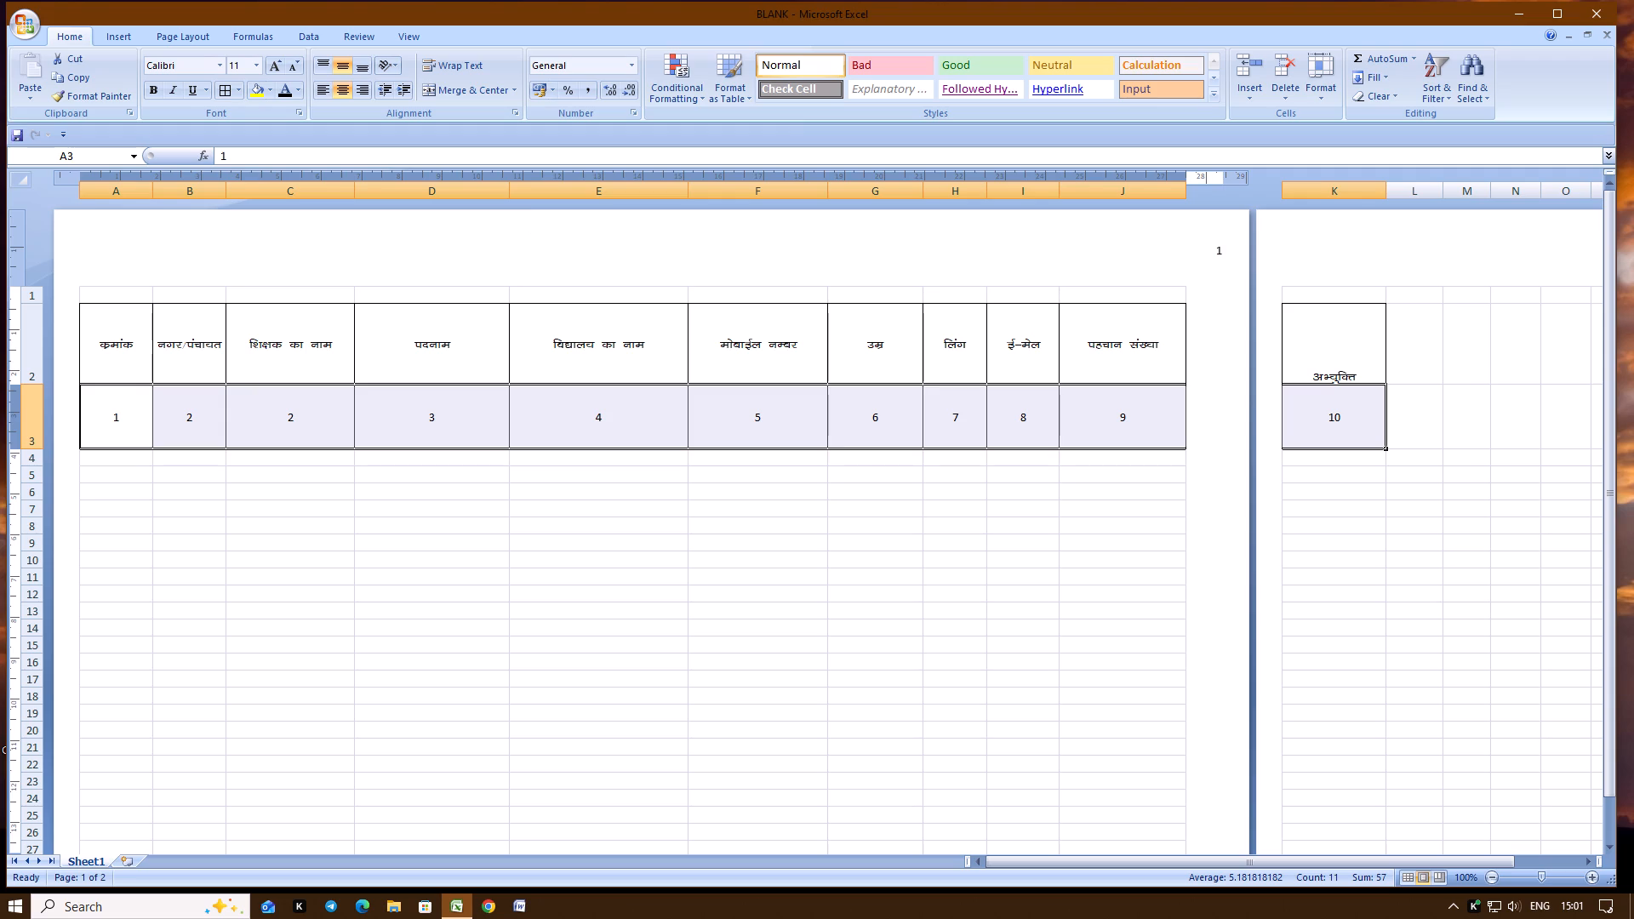
# Narrow the पदनाम, उम्र and अभ्युक्ति columns (D, G and K) so the whole table fits on one page width.
pyautogui.moveTo(507, 188); pyautogui.dragTo(477, 247)
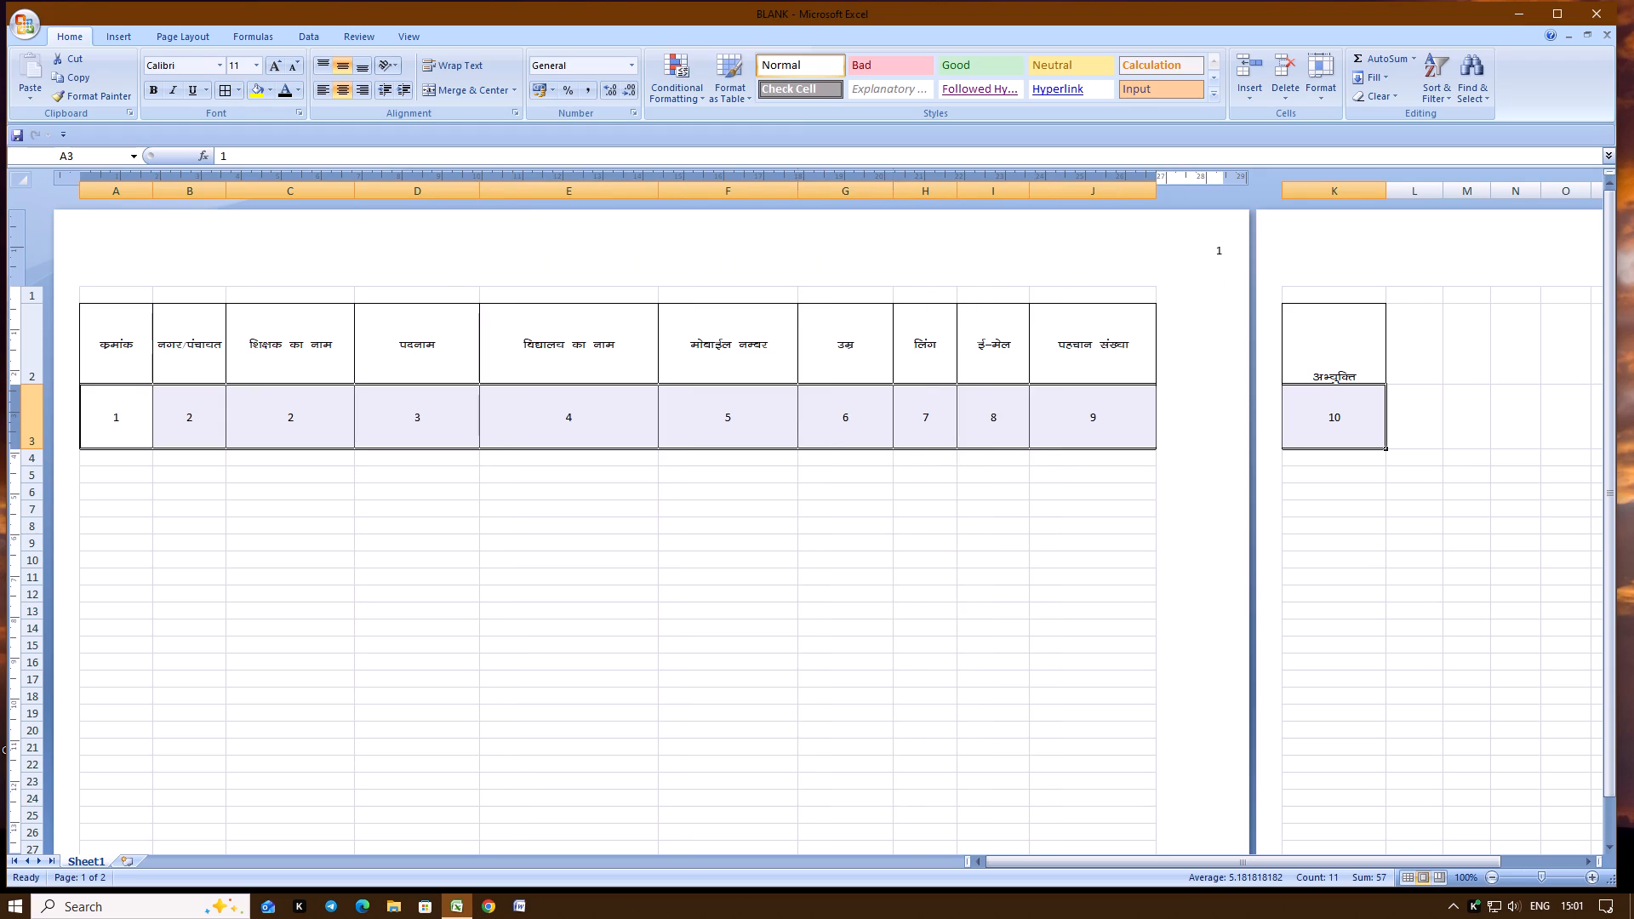
pyautogui.moveTo(894, 194); pyautogui.dragTo(868, 225)
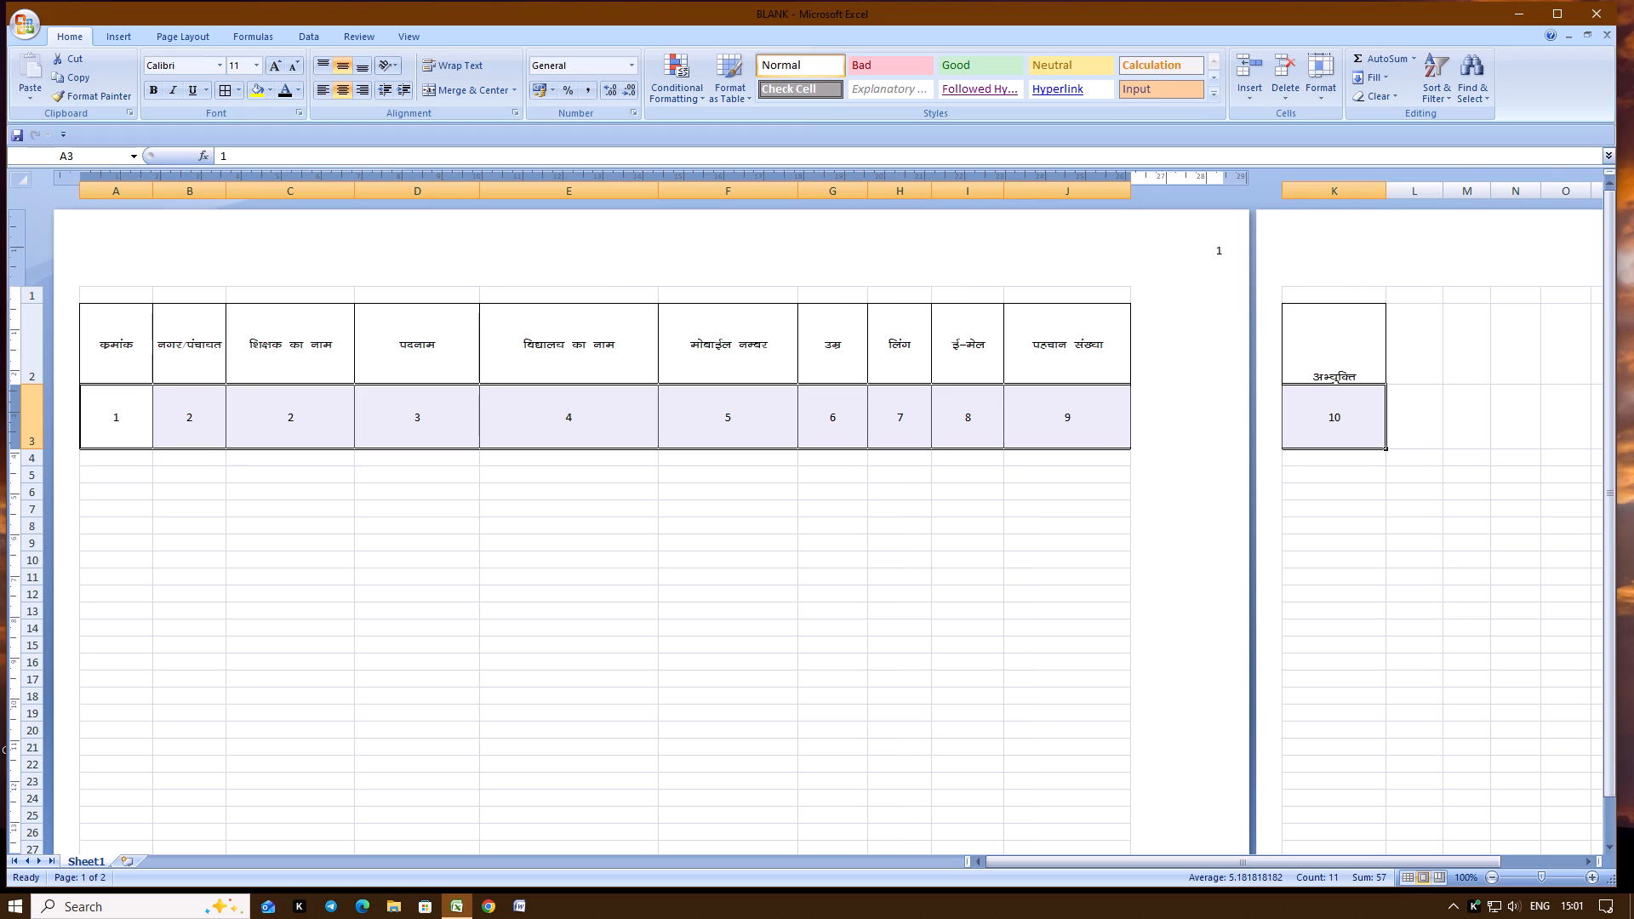
pyautogui.moveTo(1381, 194); pyautogui.dragTo(1345, 250)
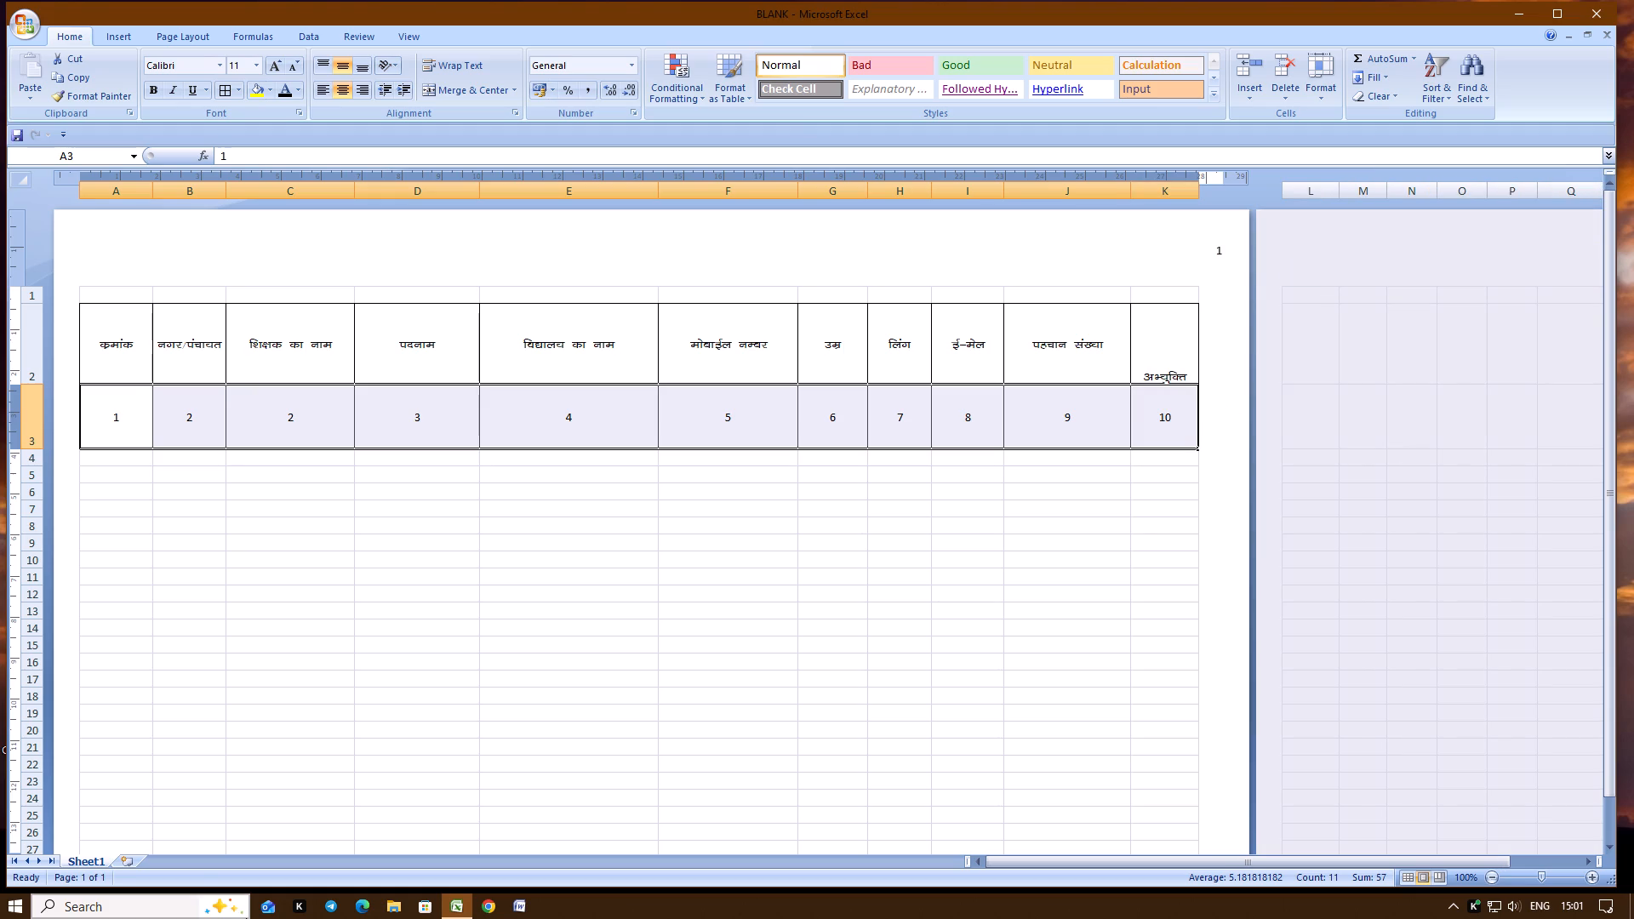
# Save the BLANK workbook and close it.
pyautogui.click(460, 678)
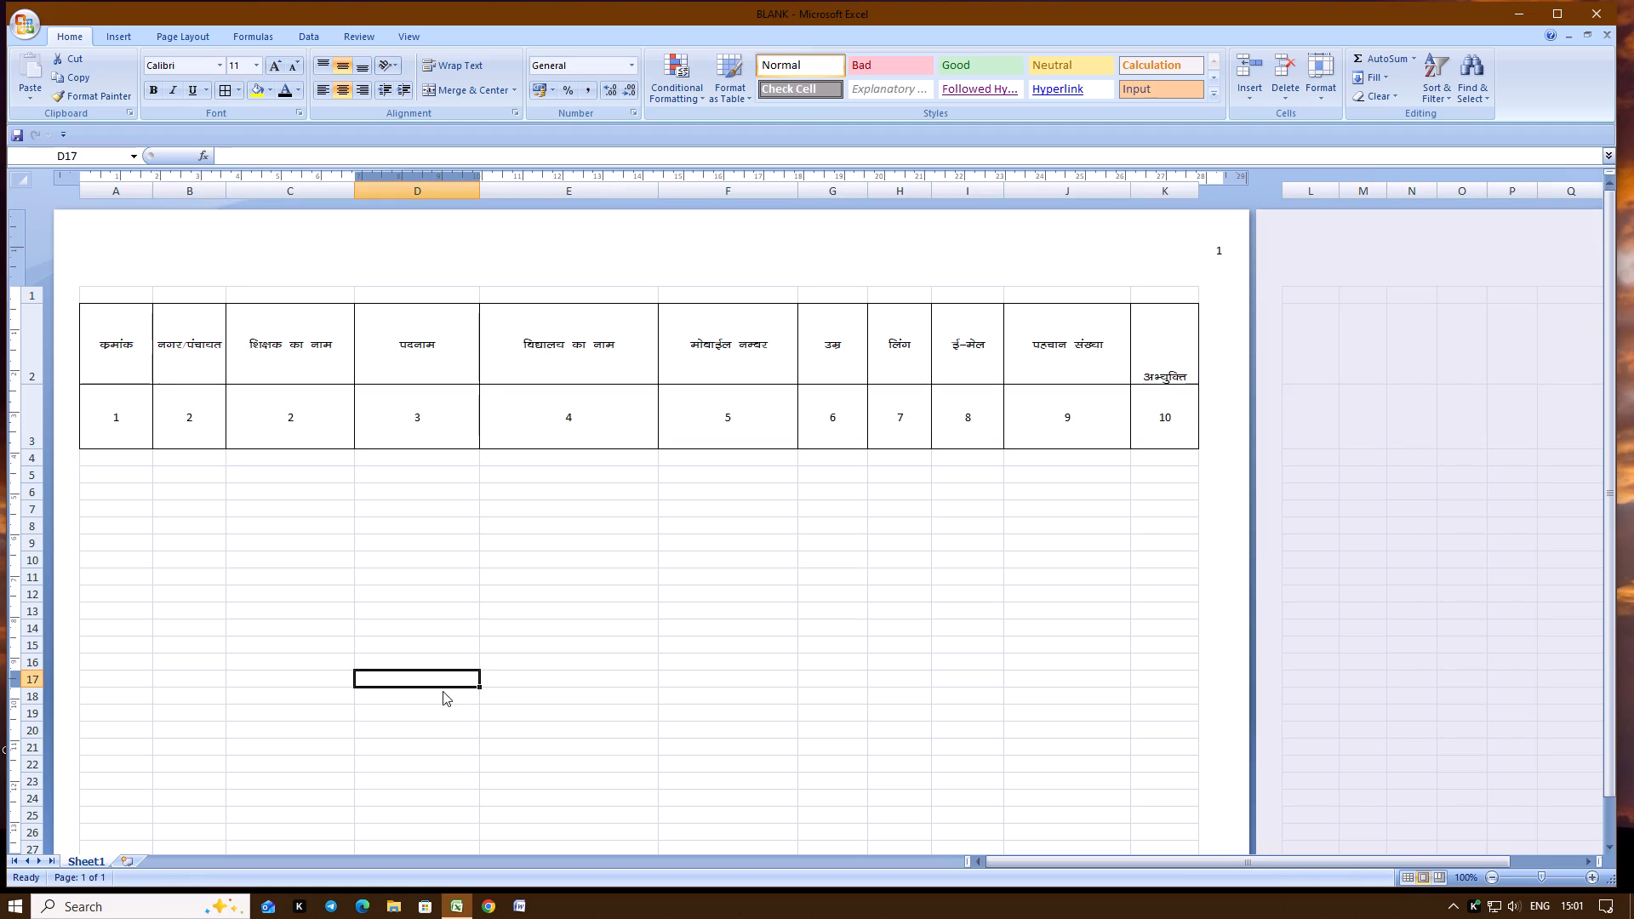
pyautogui.hotkey('ctrl', 's')
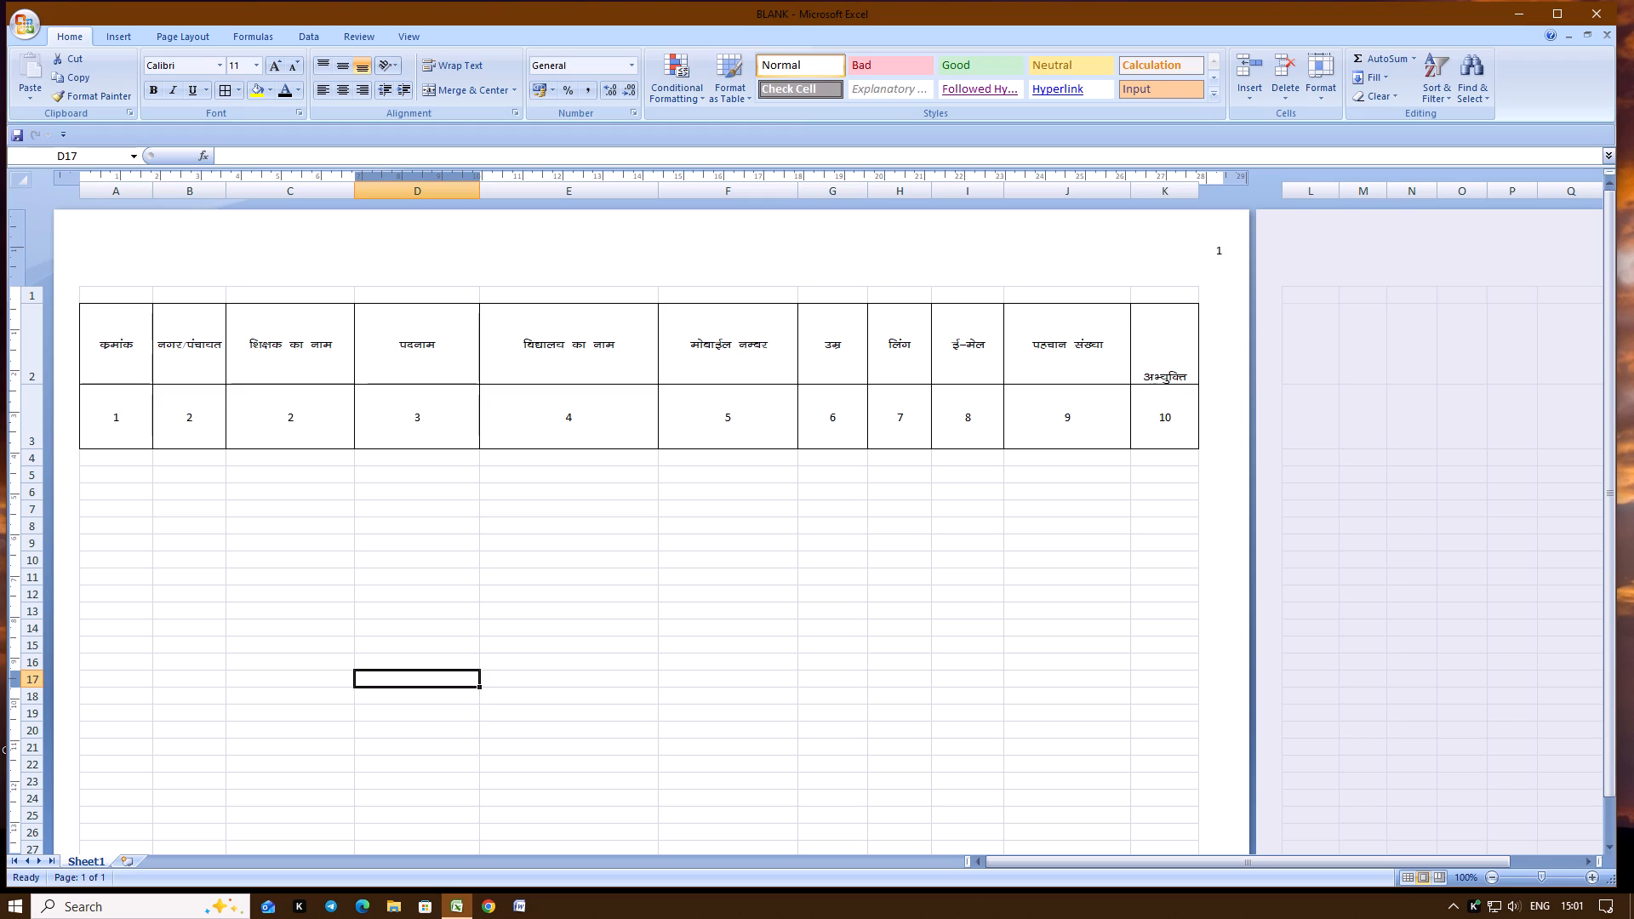
pyautogui.click(1597, 11)
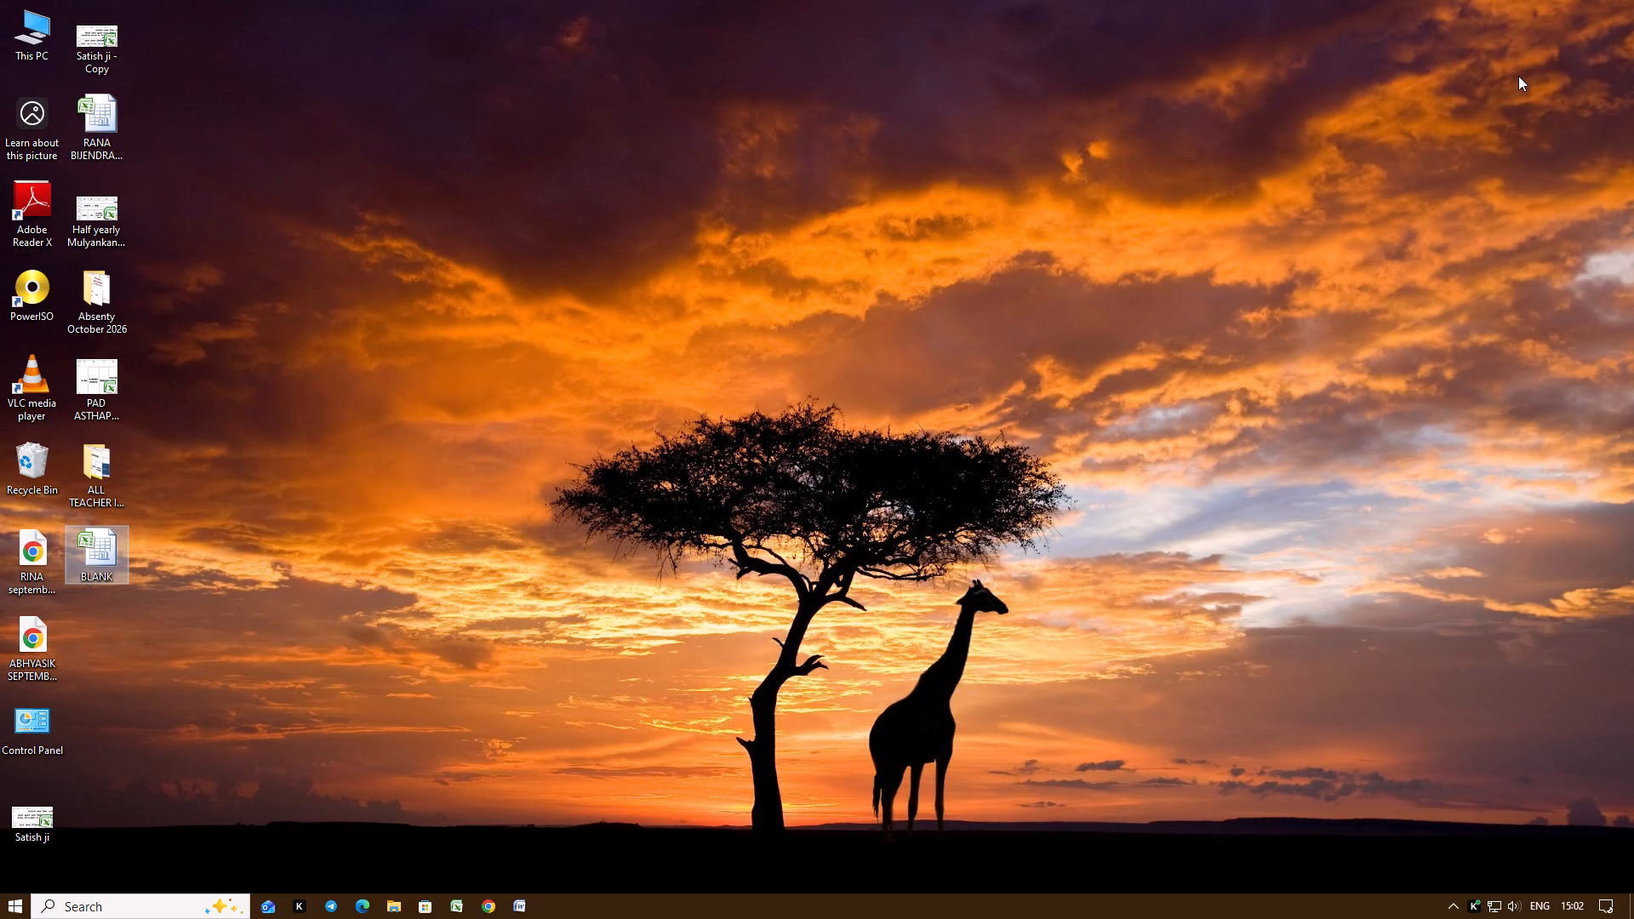
# Make a duplicate of the BLANK workbook file on the desktop.
pyautogui.rightClick(83, 551)
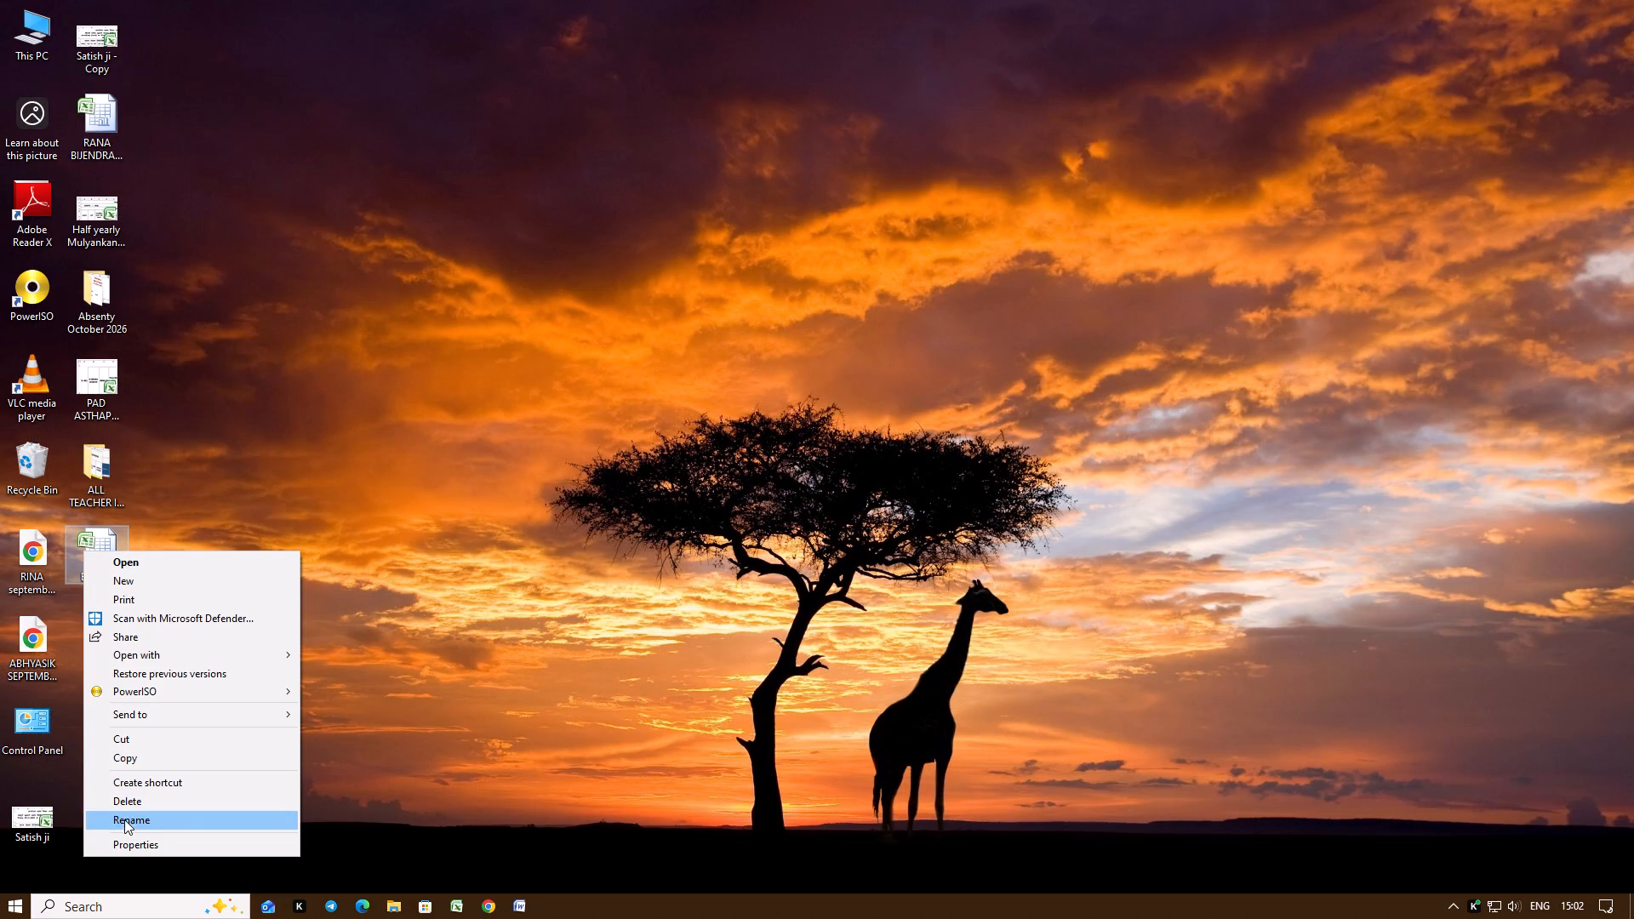
pyautogui.click(123, 760)
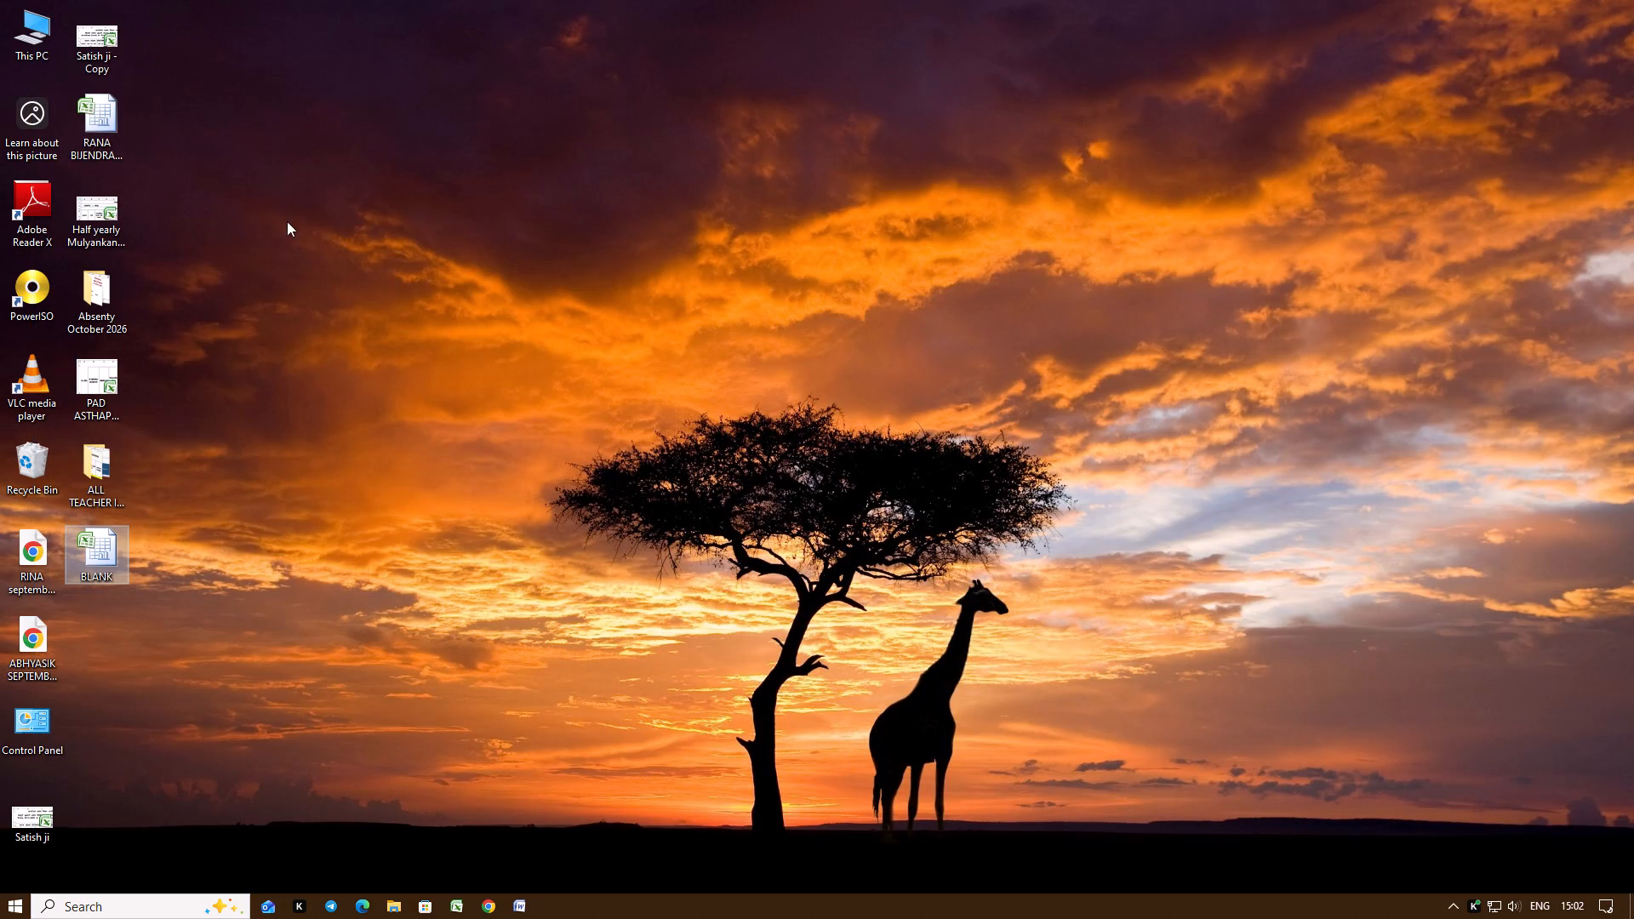
pyautogui.rightClick(208, 39)
pyautogui.rightClick(208, 39)
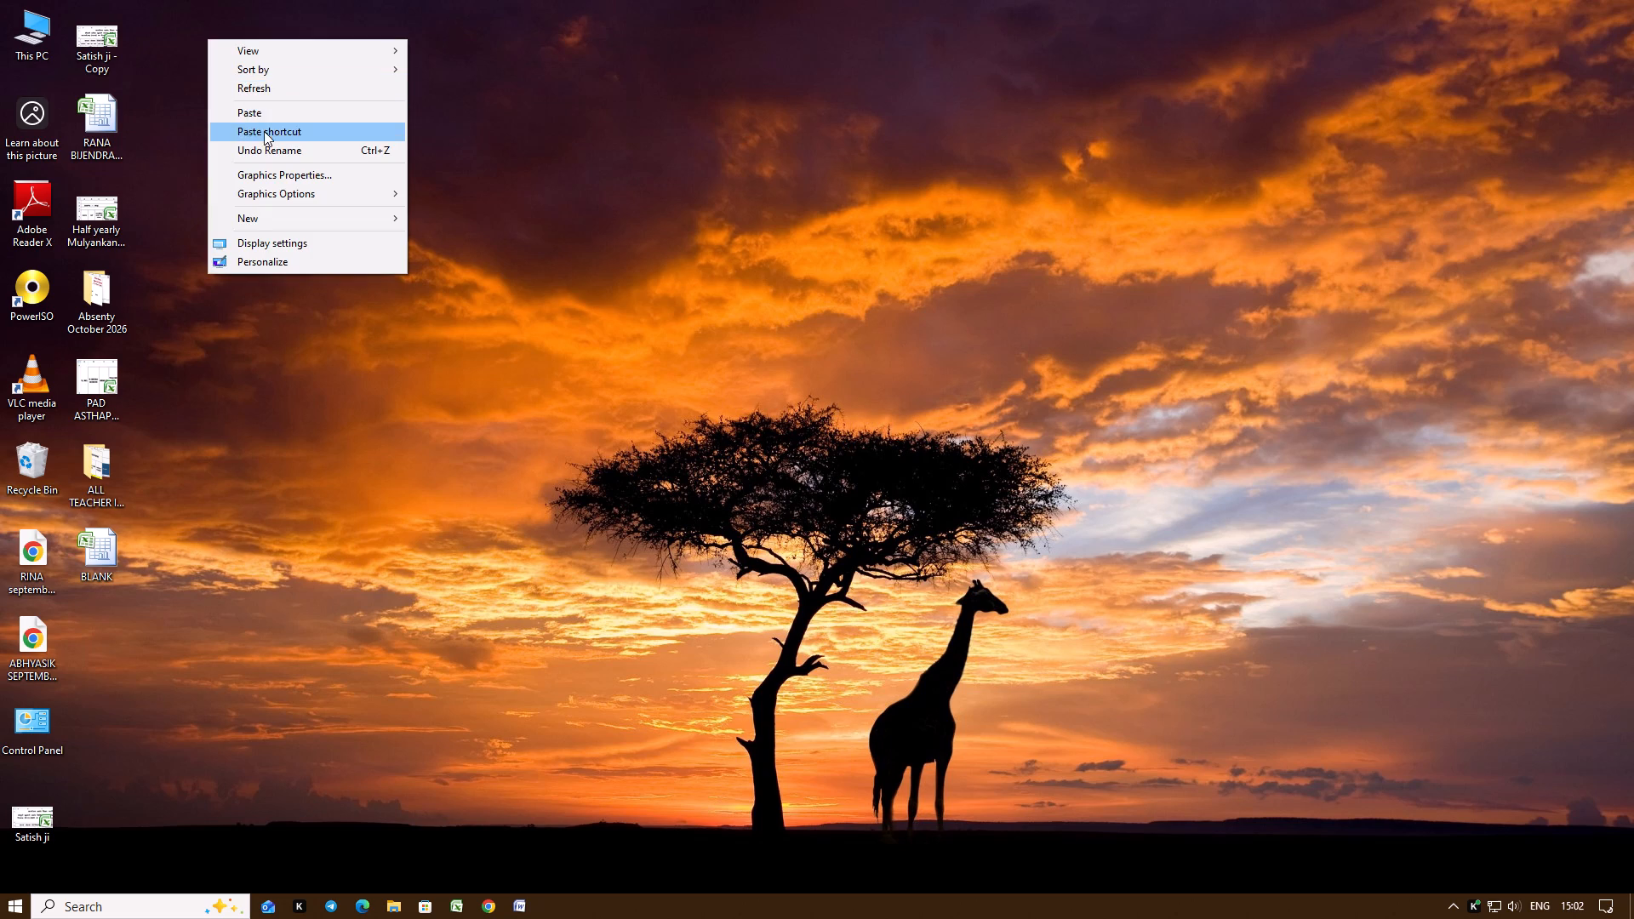
pyautogui.click(254, 114)
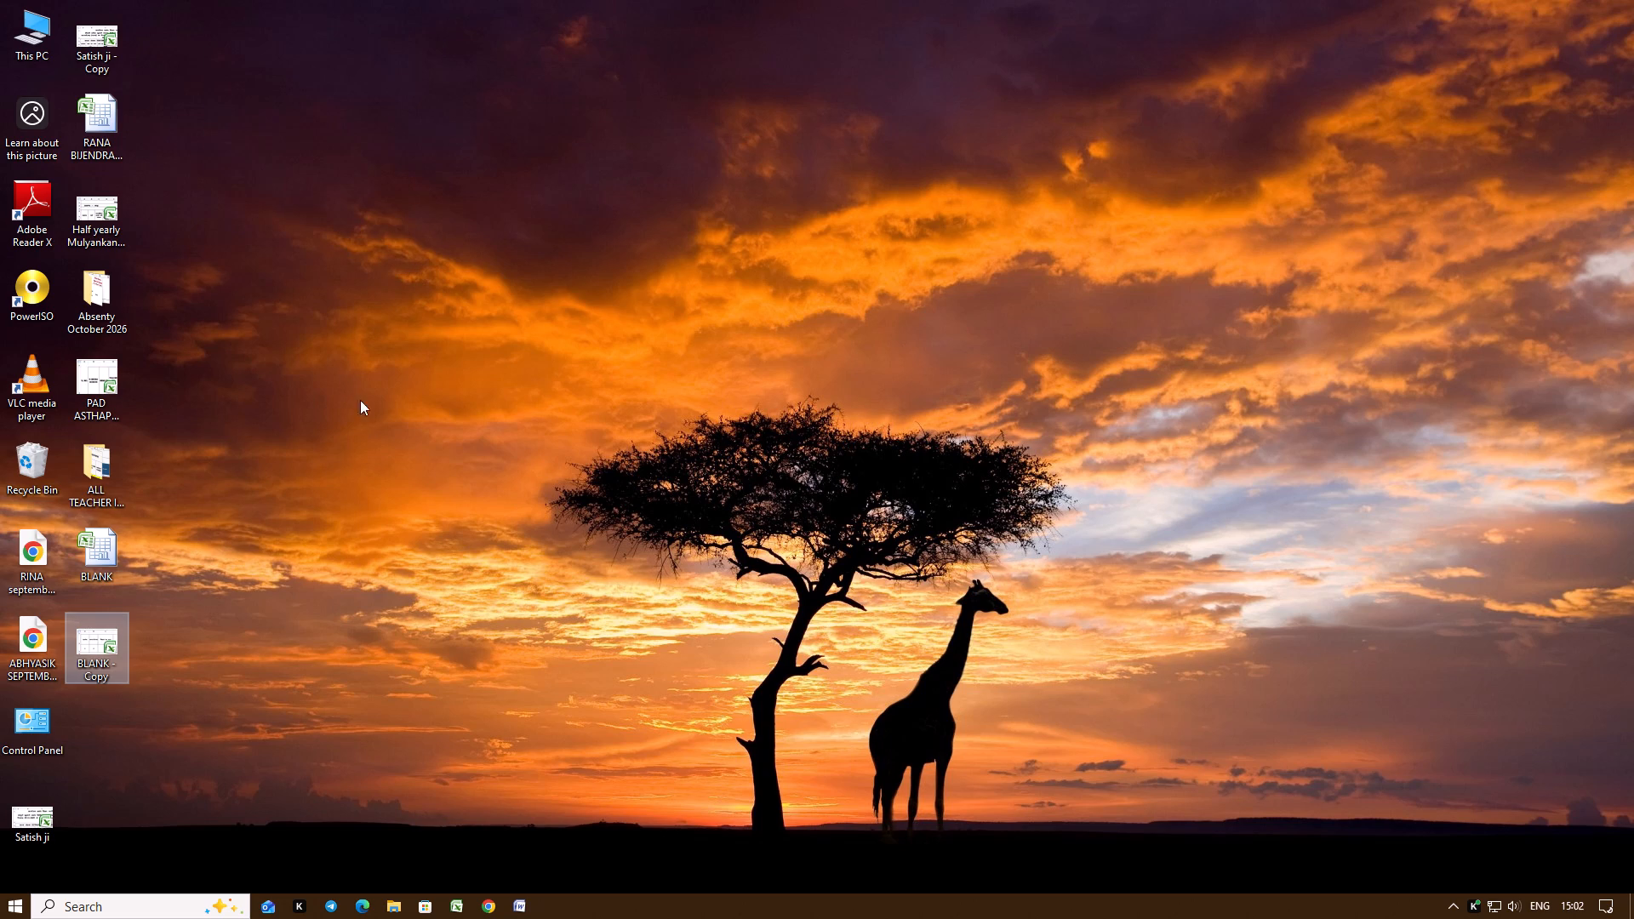
# Reopen the original BLANK workbook from the desktop.
pyautogui.rightClick(99, 542)
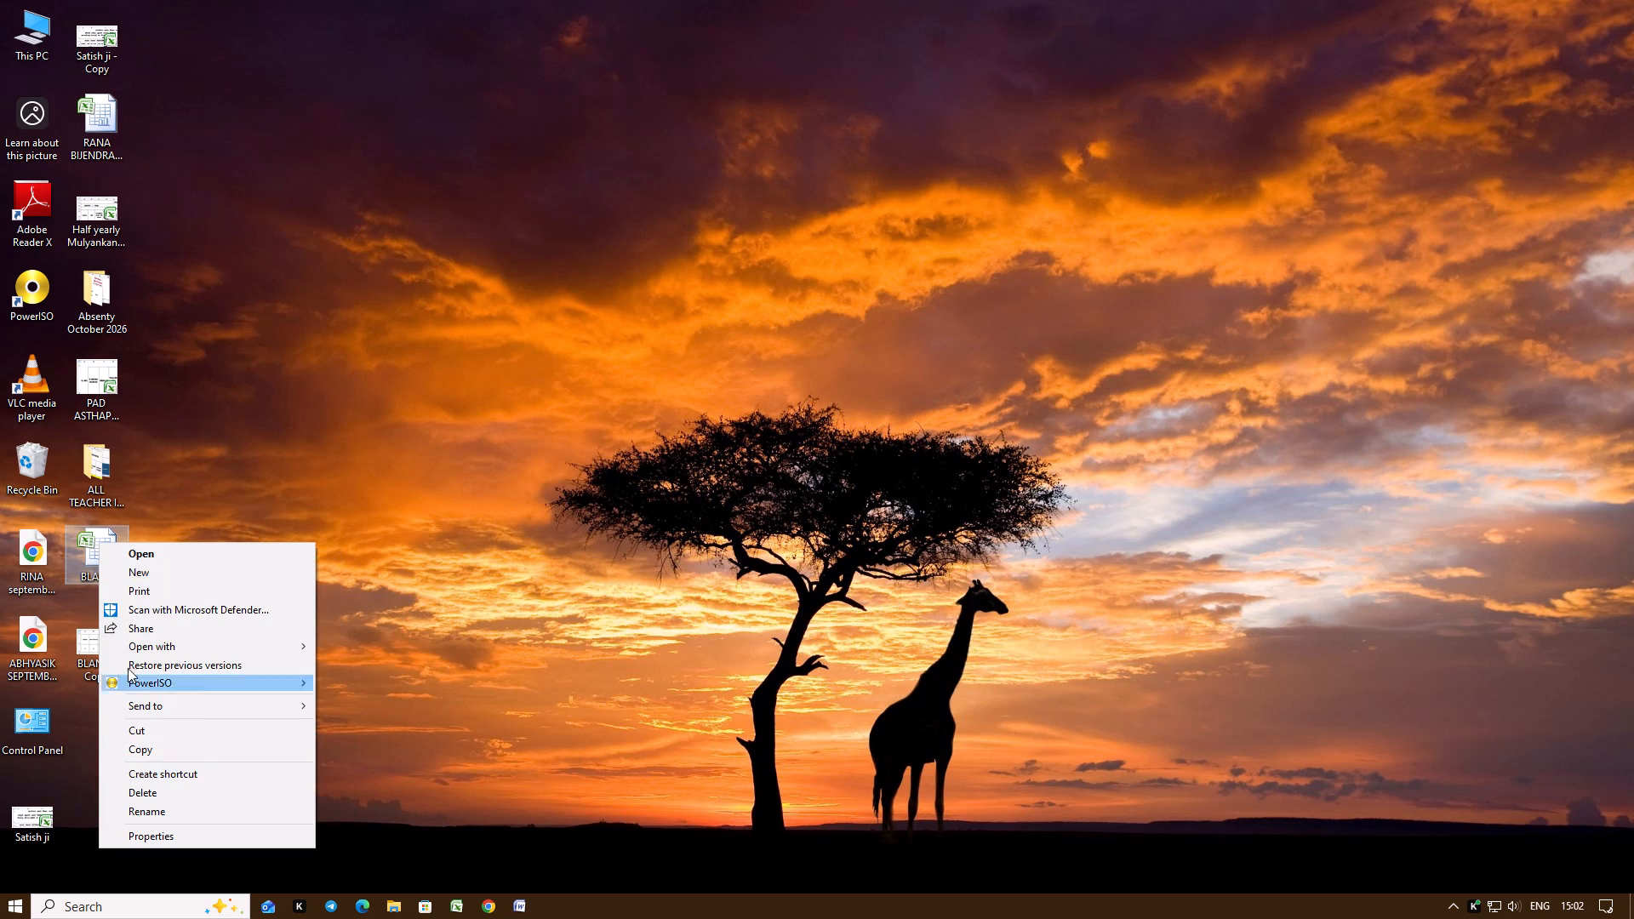
pyautogui.click(140, 550)
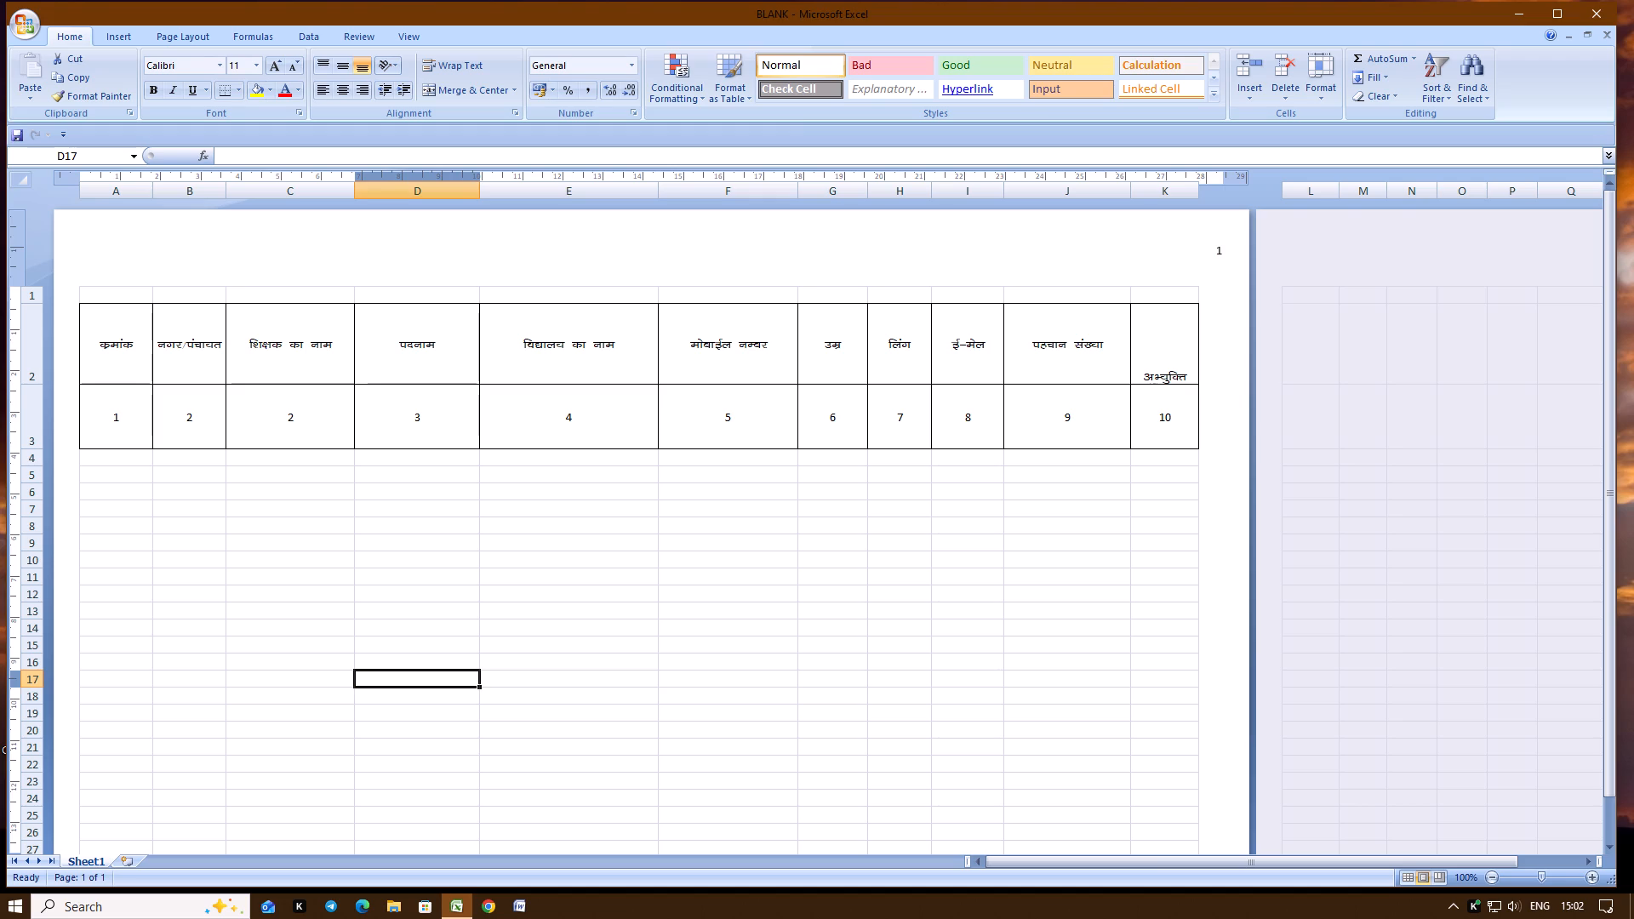
# Centre the अभ्युक्ति heading in K2 vertically to match the other headings.
pyautogui.click(1152, 367)
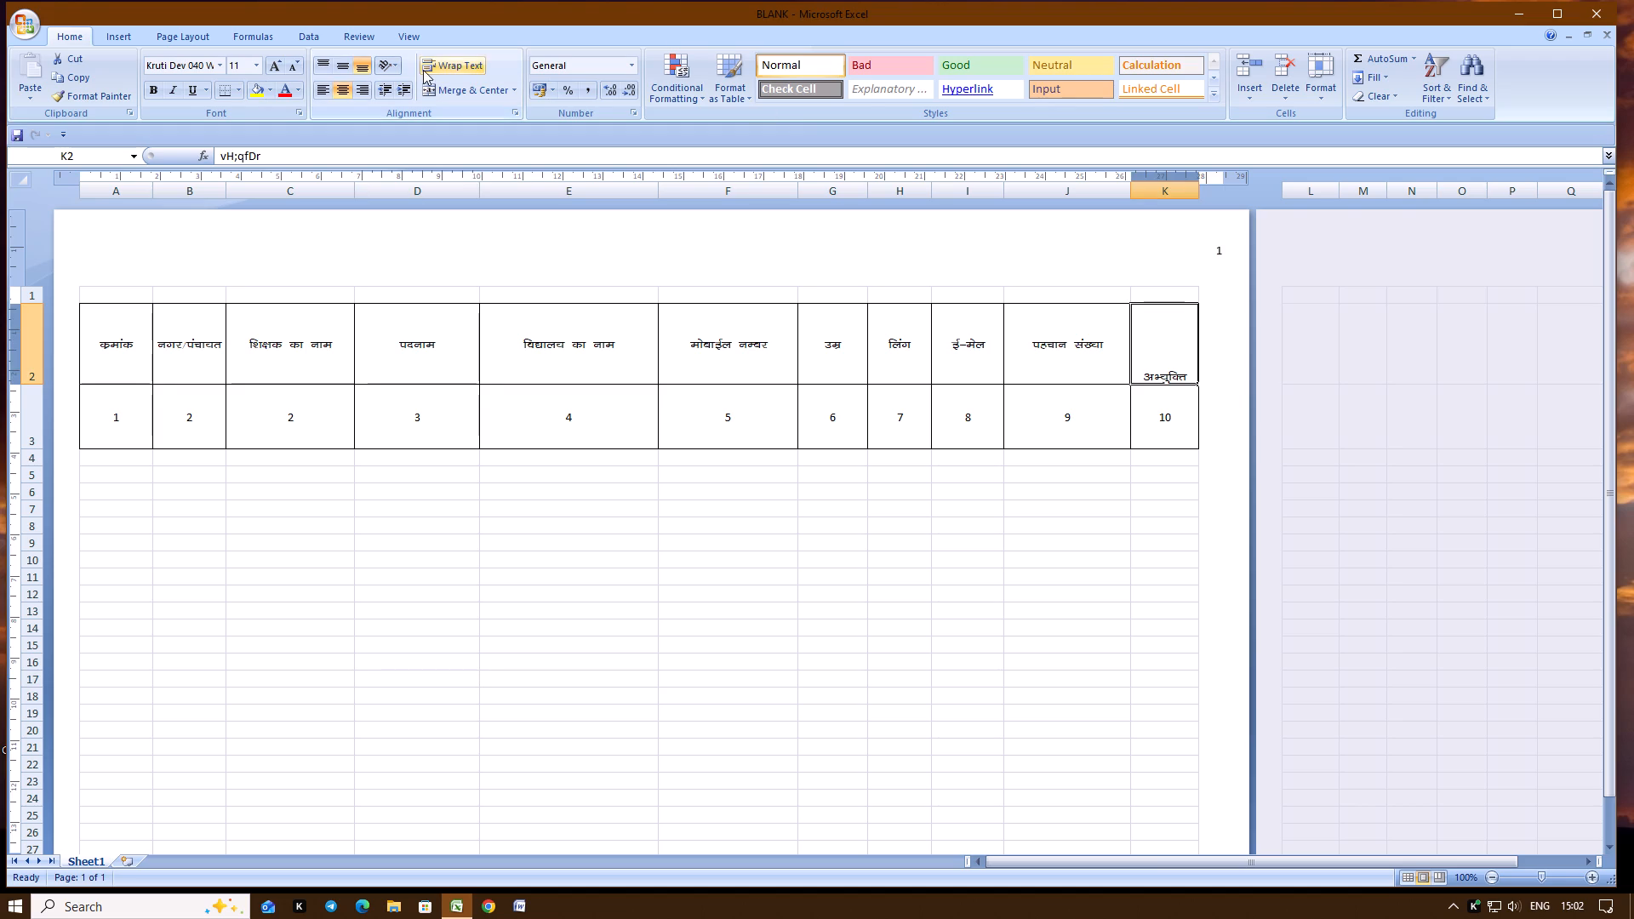
pyautogui.click(342, 60)
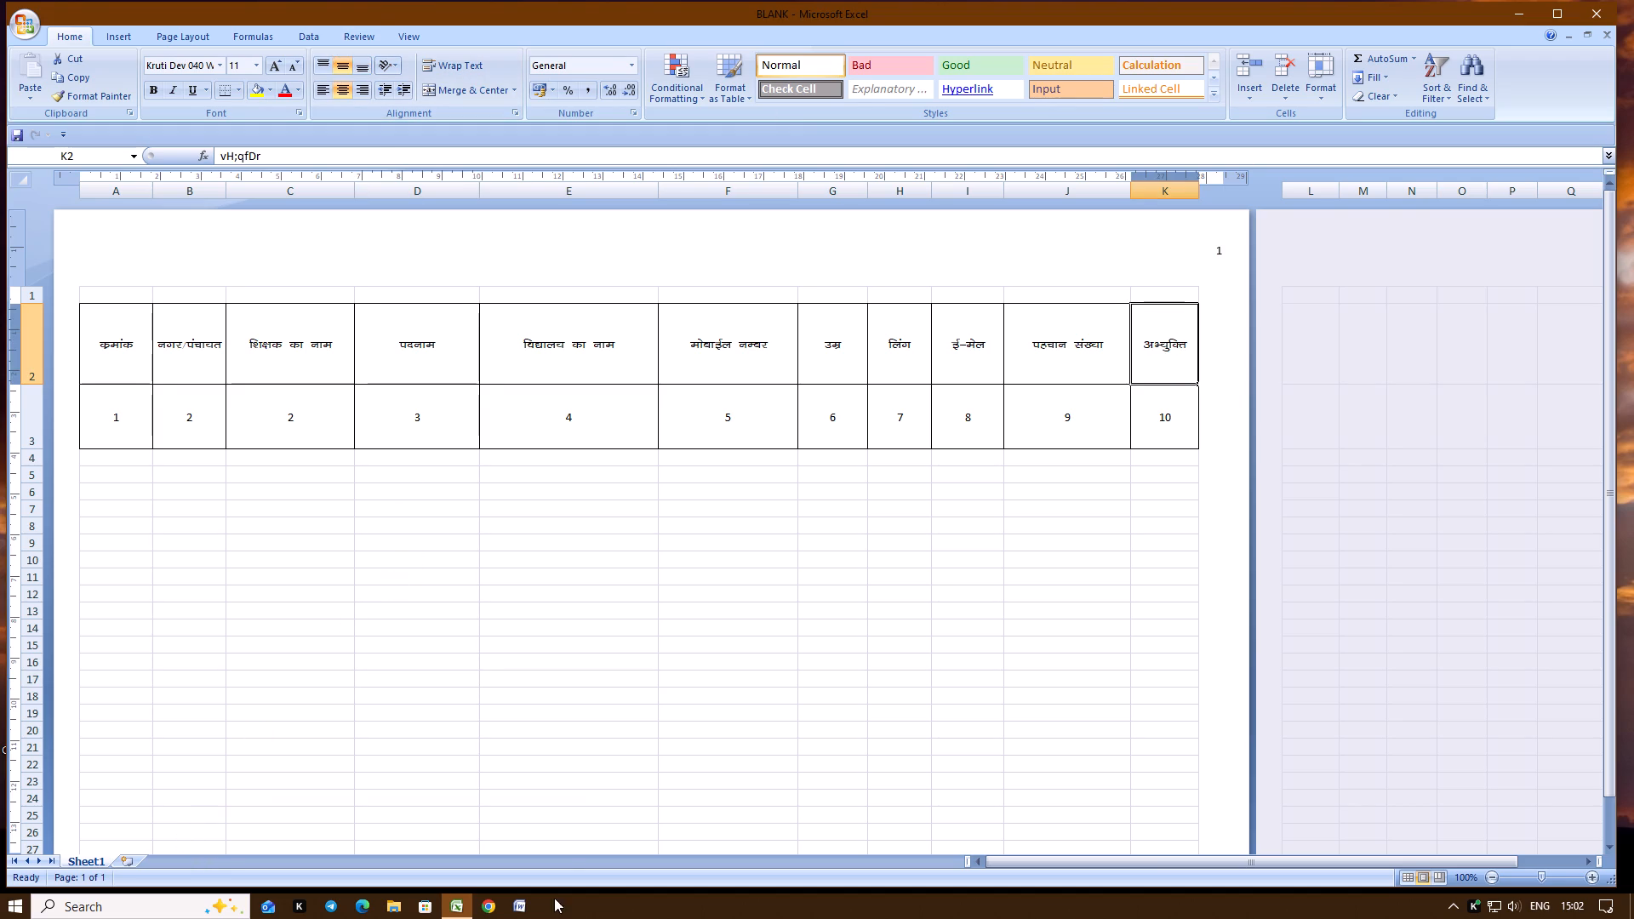
# Open the NIYOJIT TEACHER CLASS (9-12) PARPTRA-1 workbook from the HIGH SCHOOL FINAL folder inside 03.11.2026 on the HP v220w (K:) drive.
pyautogui.click(1517, 8)
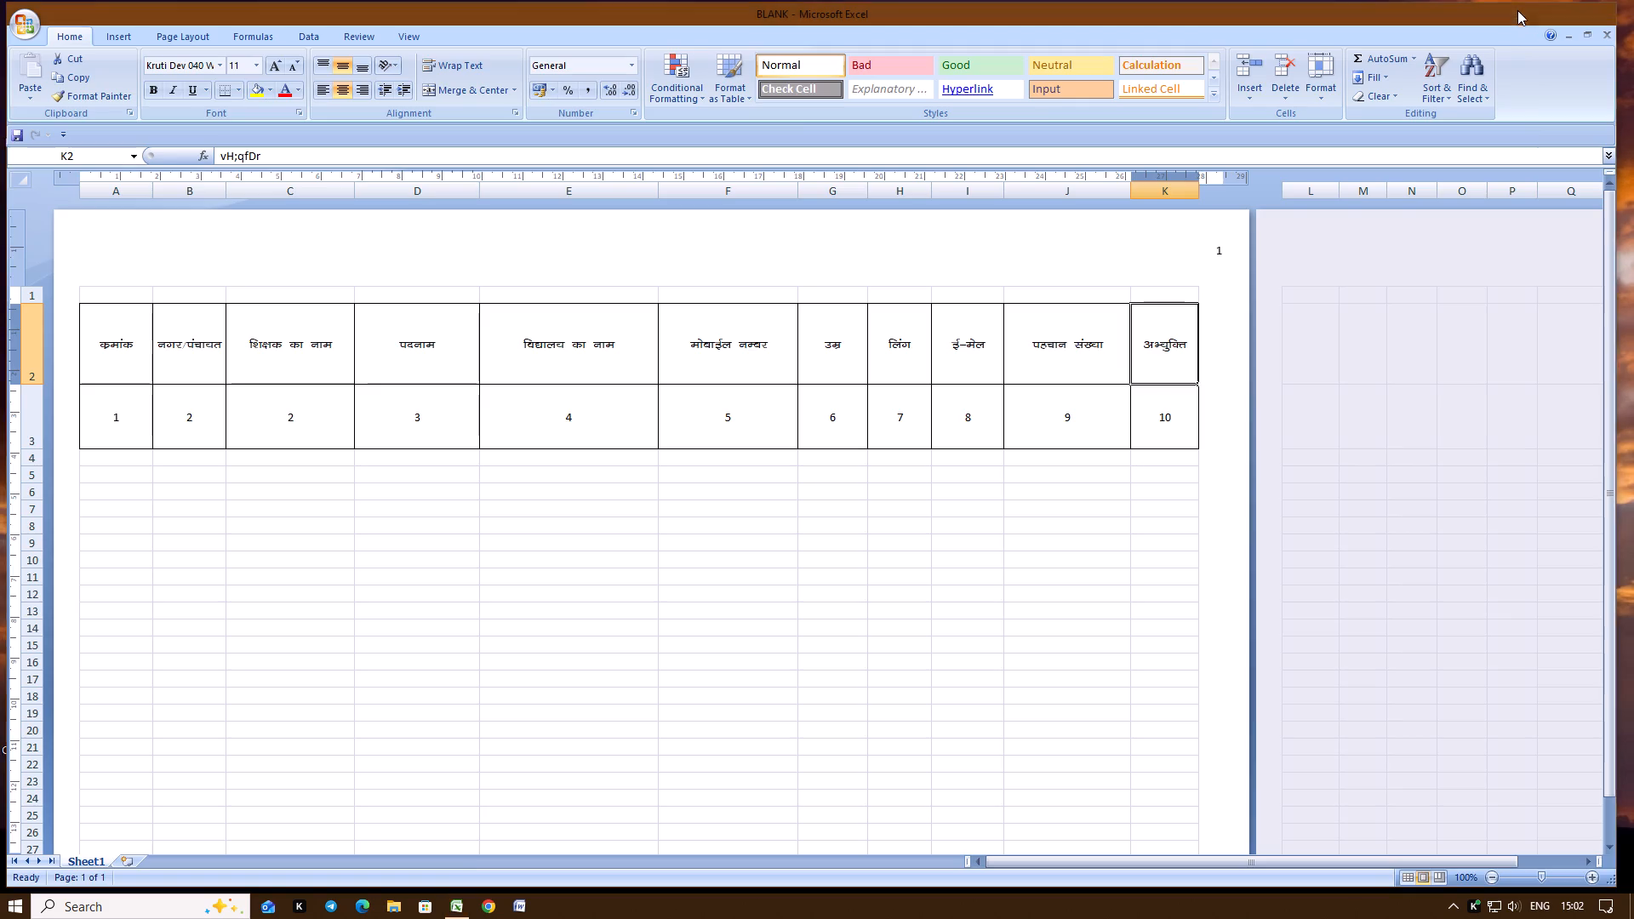
pyautogui.doubleClick(28, 24)
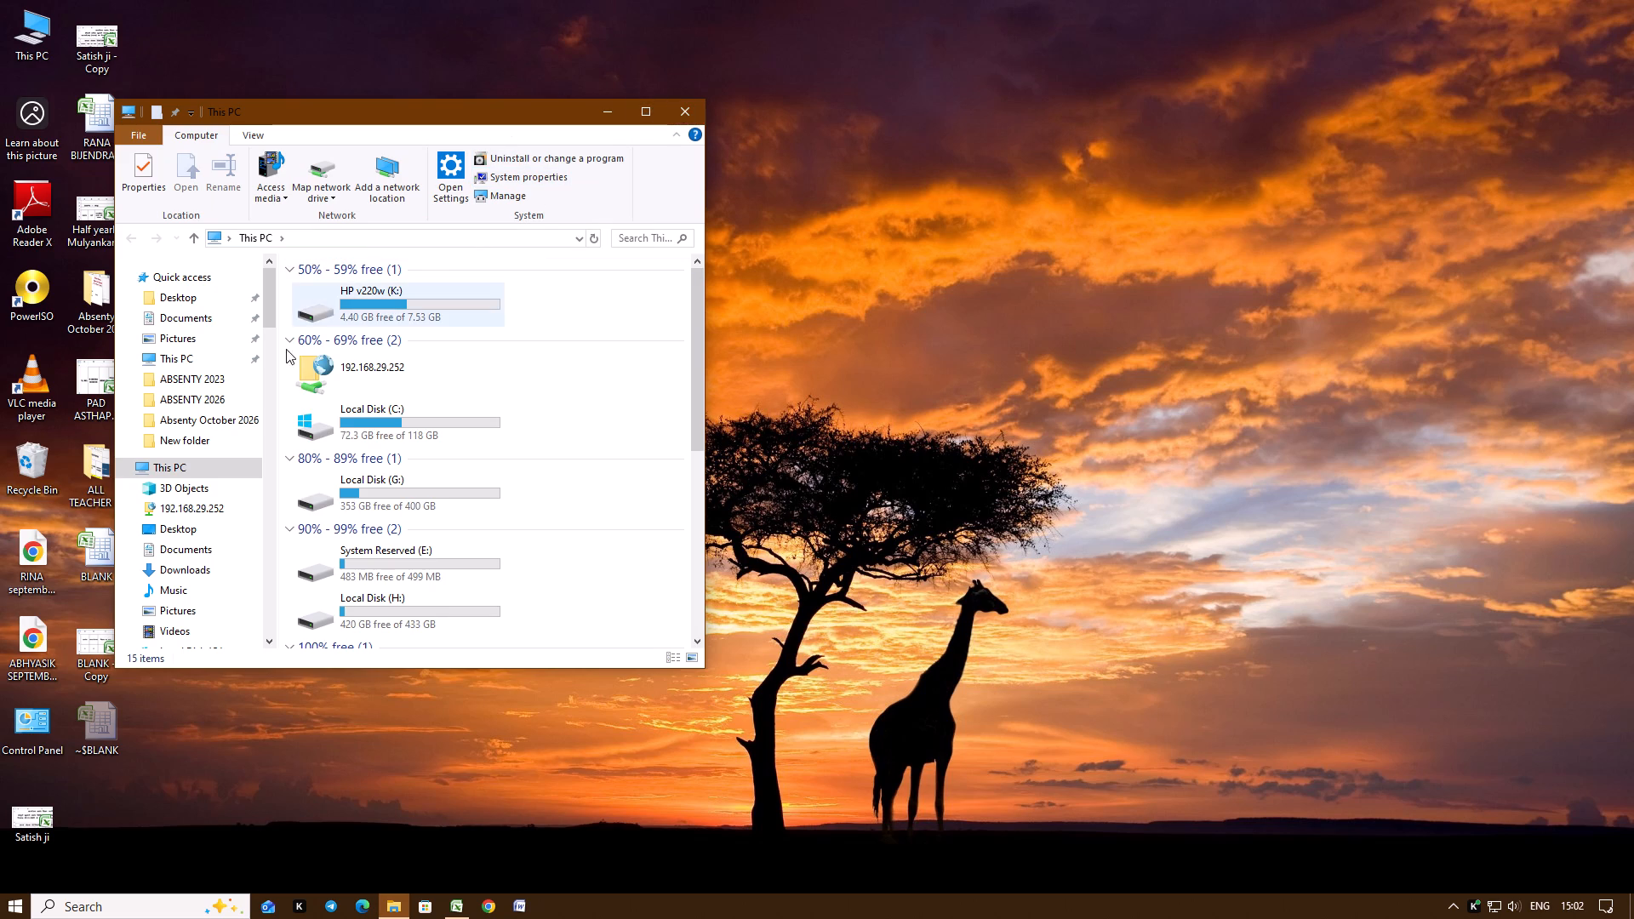
pyautogui.doubleClick(352, 304)
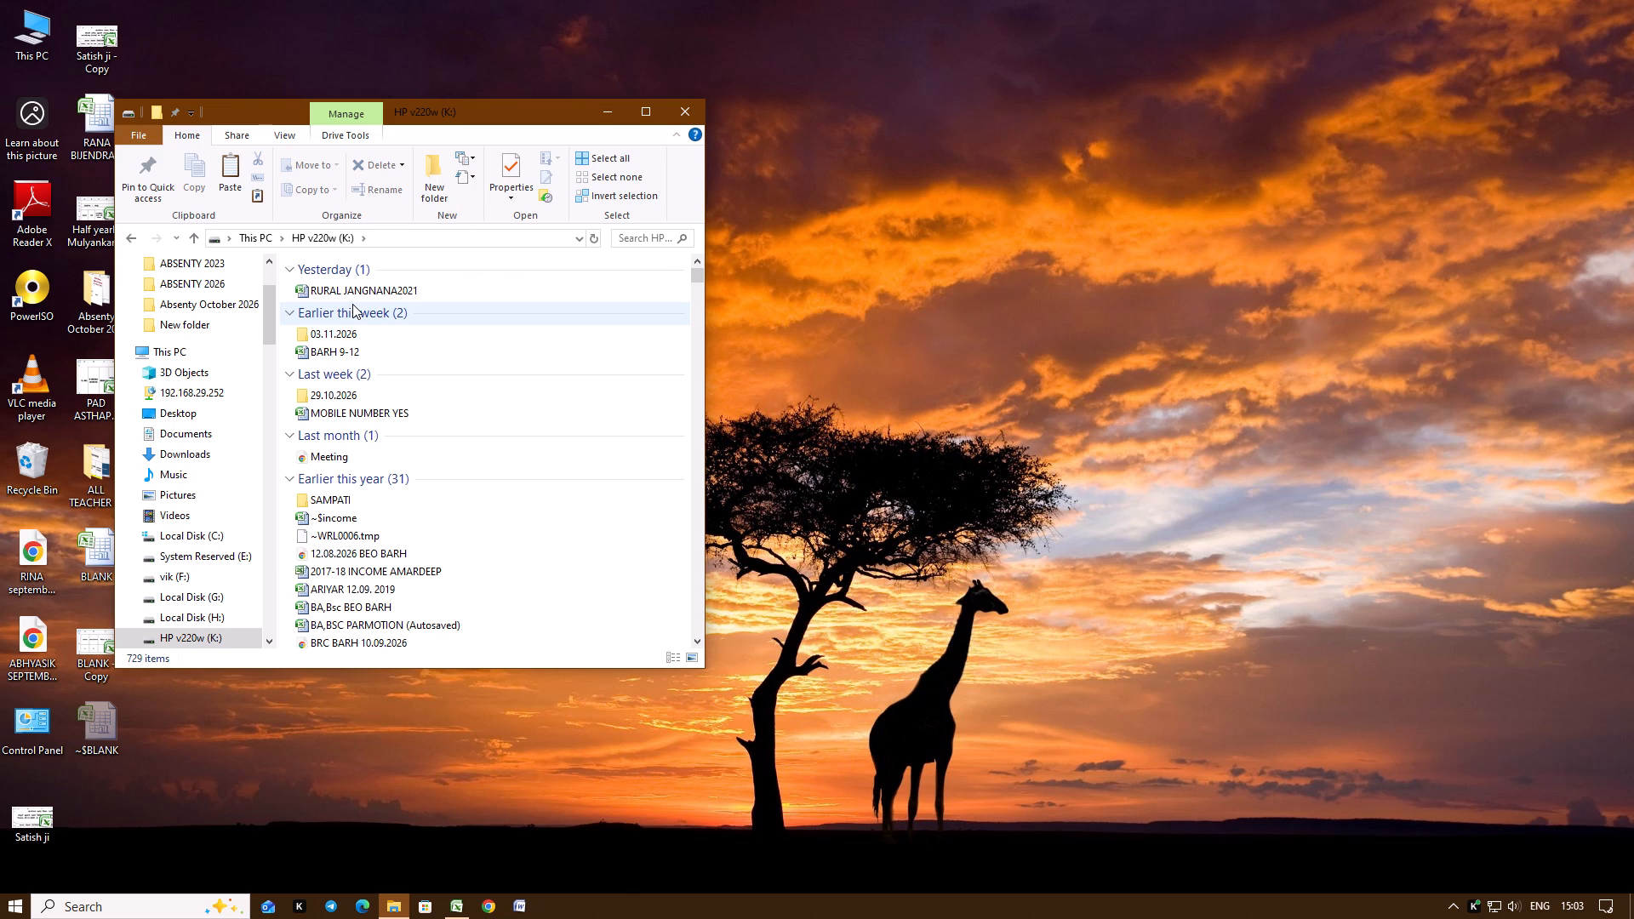
pyautogui.doubleClick(370, 341)
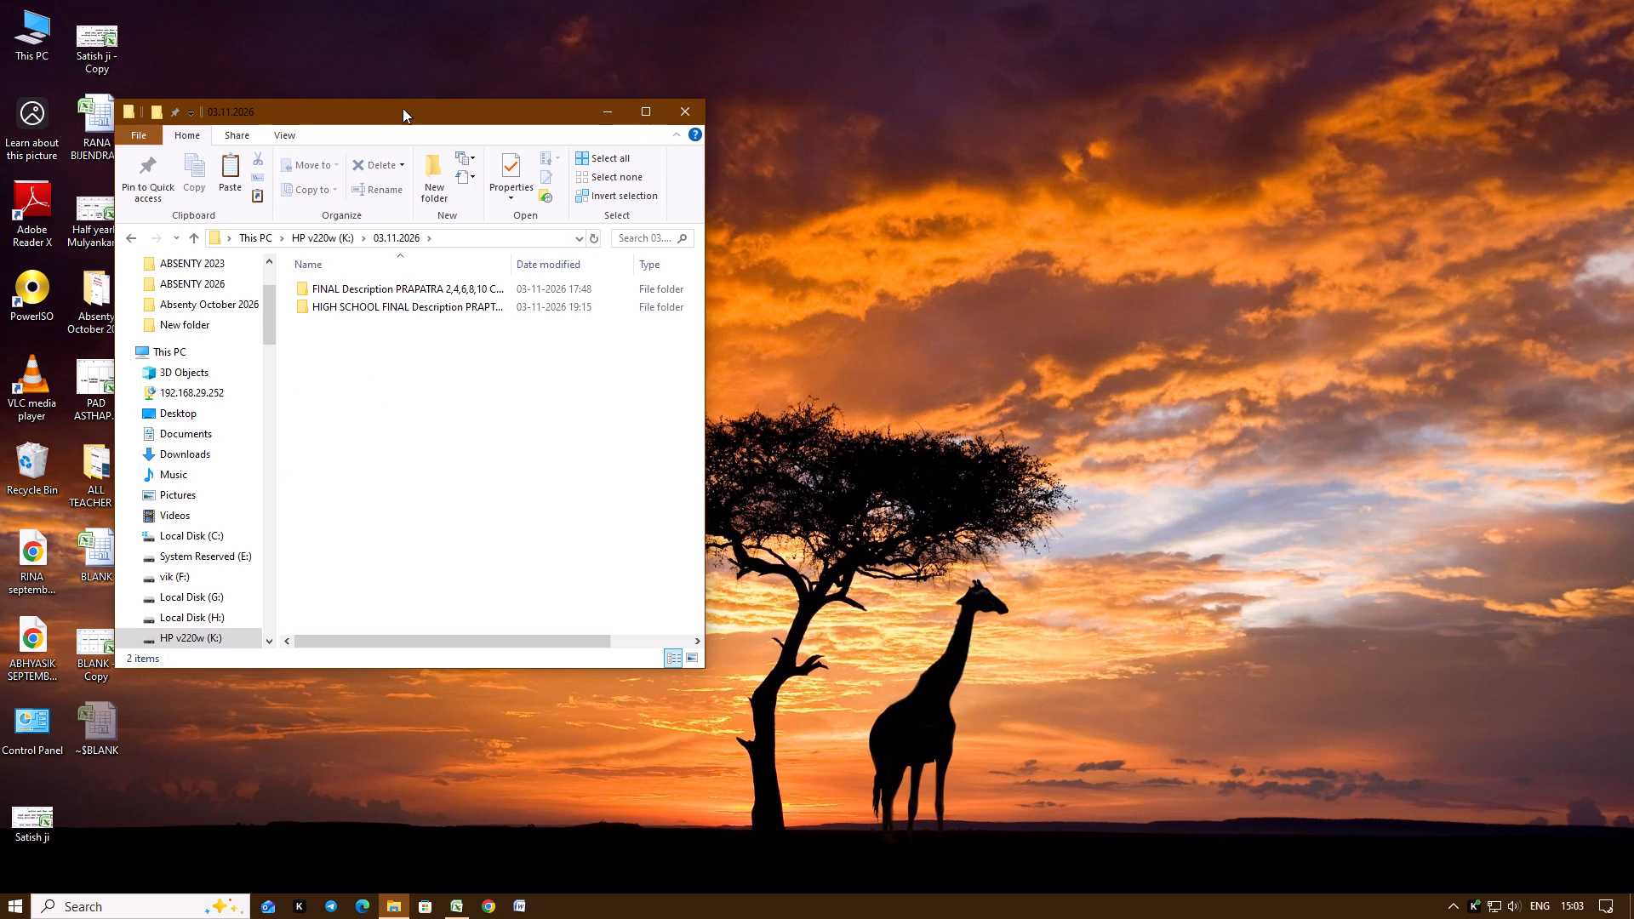
pyautogui.moveTo(391, 115); pyautogui.dragTo(1108, 127)
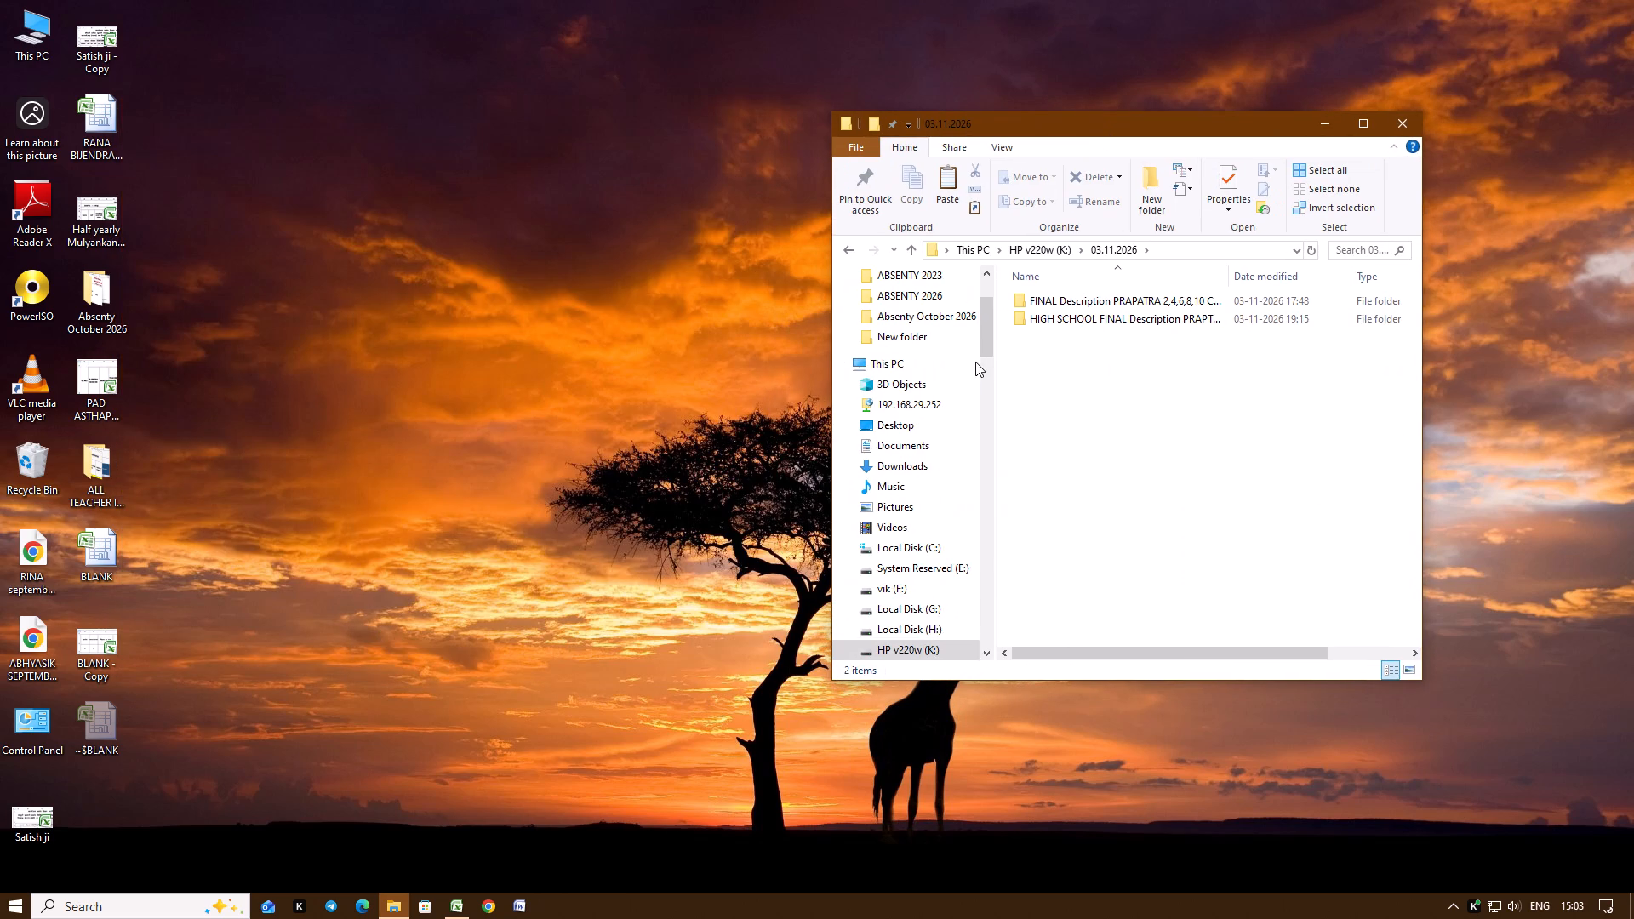
pyautogui.doubleClick(1084, 322)
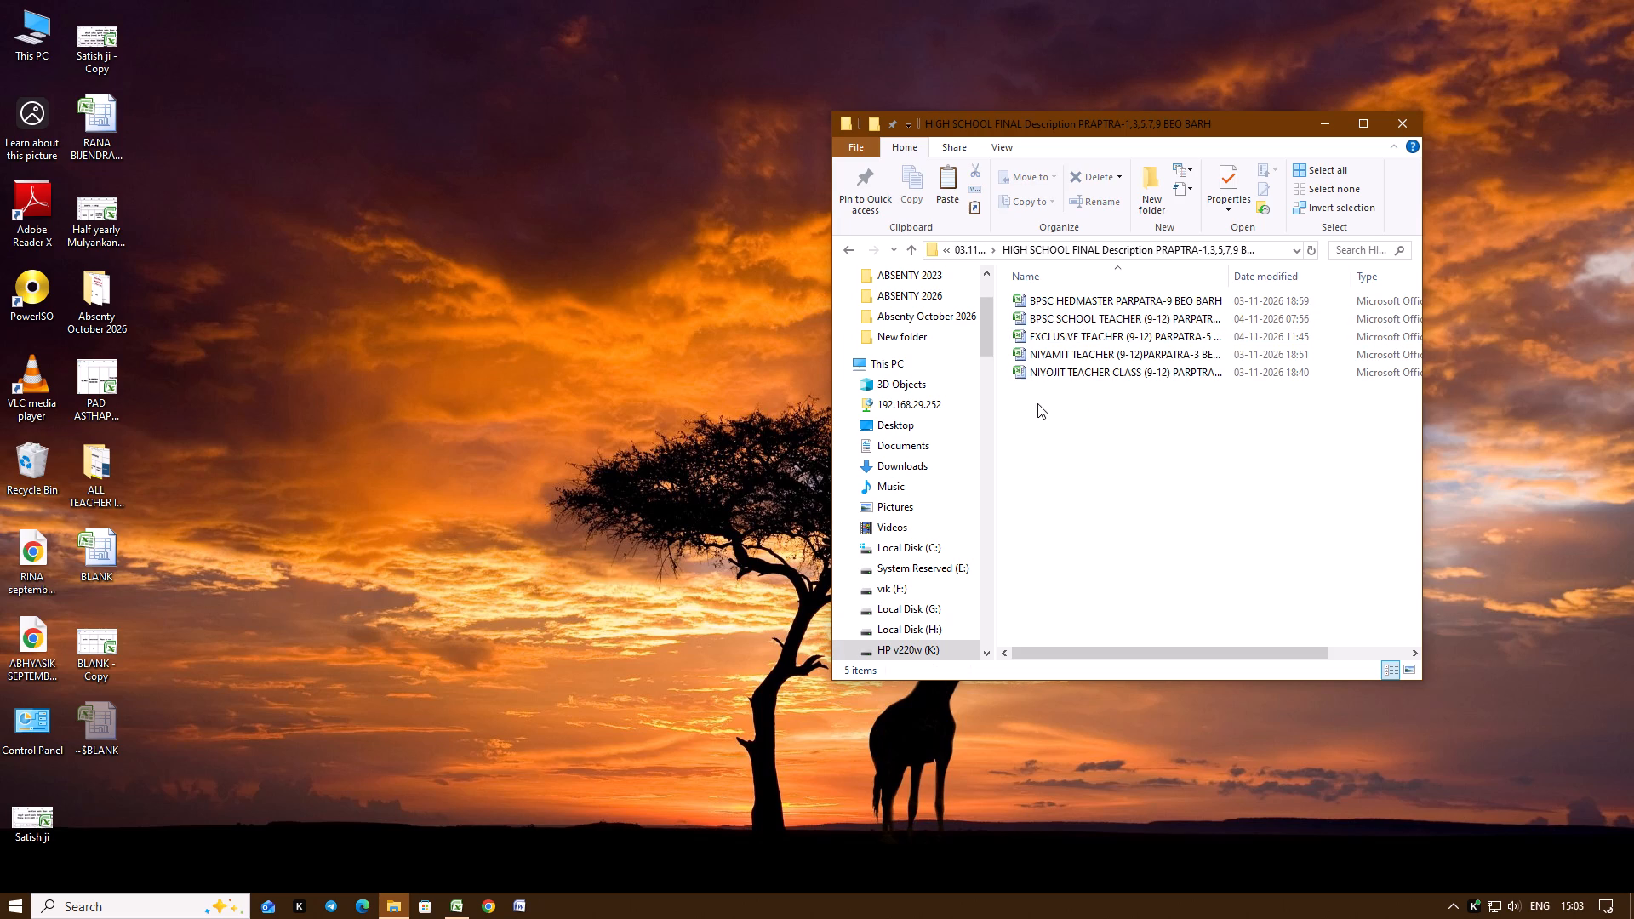
pyautogui.doubleClick(1145, 369)
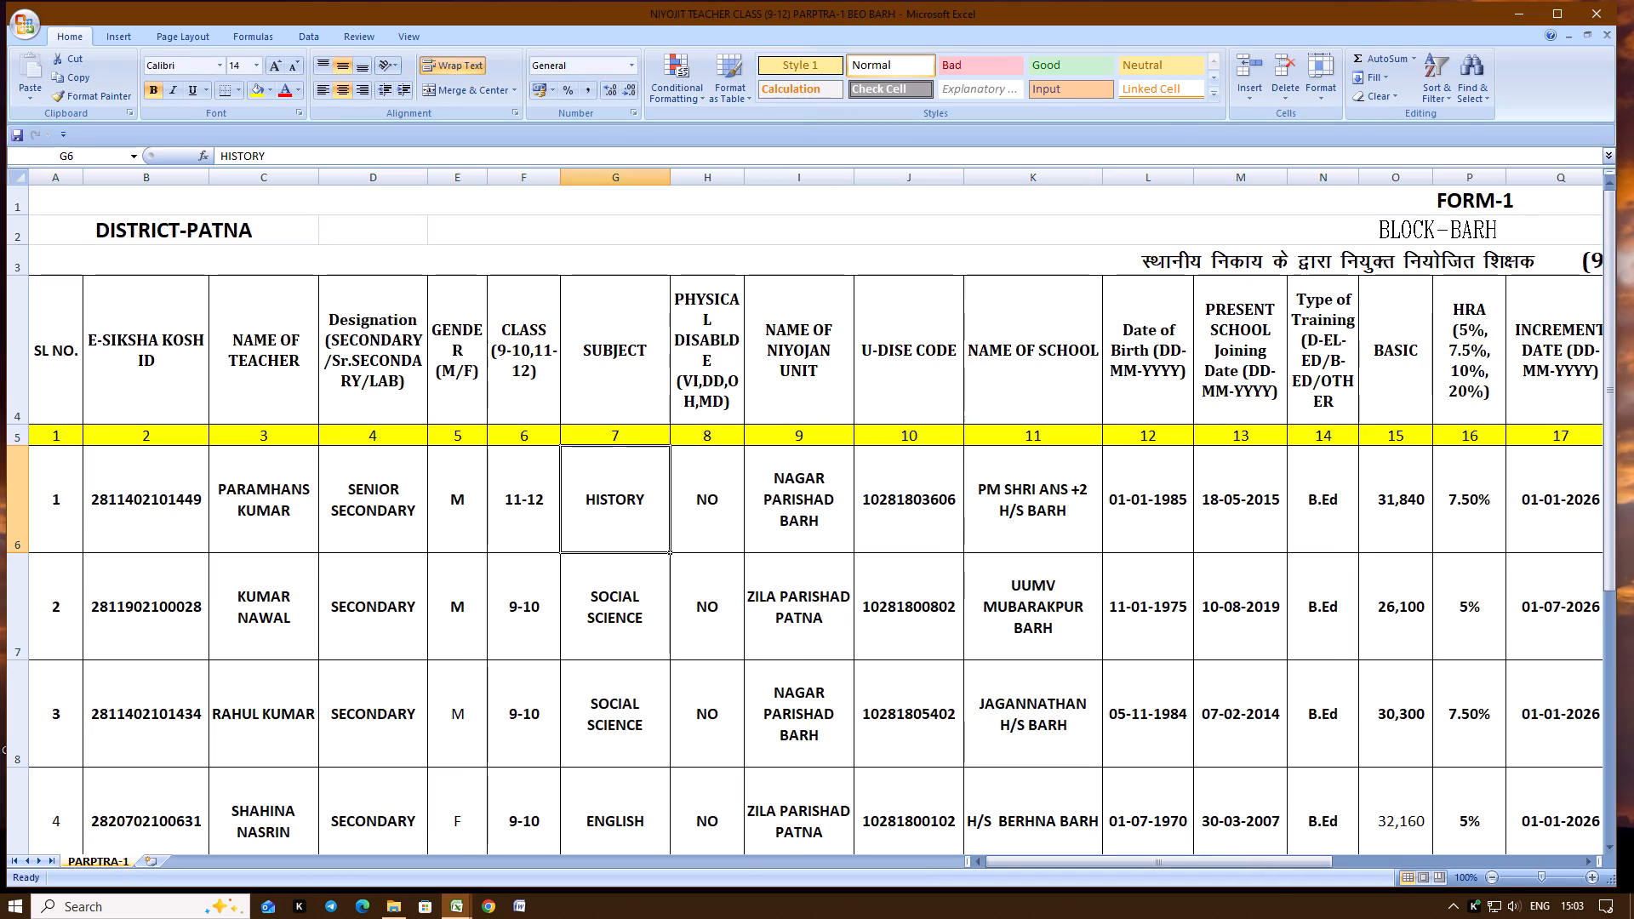
# Copy the six teacher names in C6:C11 of the PARPTRA-1 sheet.
pyautogui.moveTo(1012, 863); pyautogui.dragTo(976, 861)
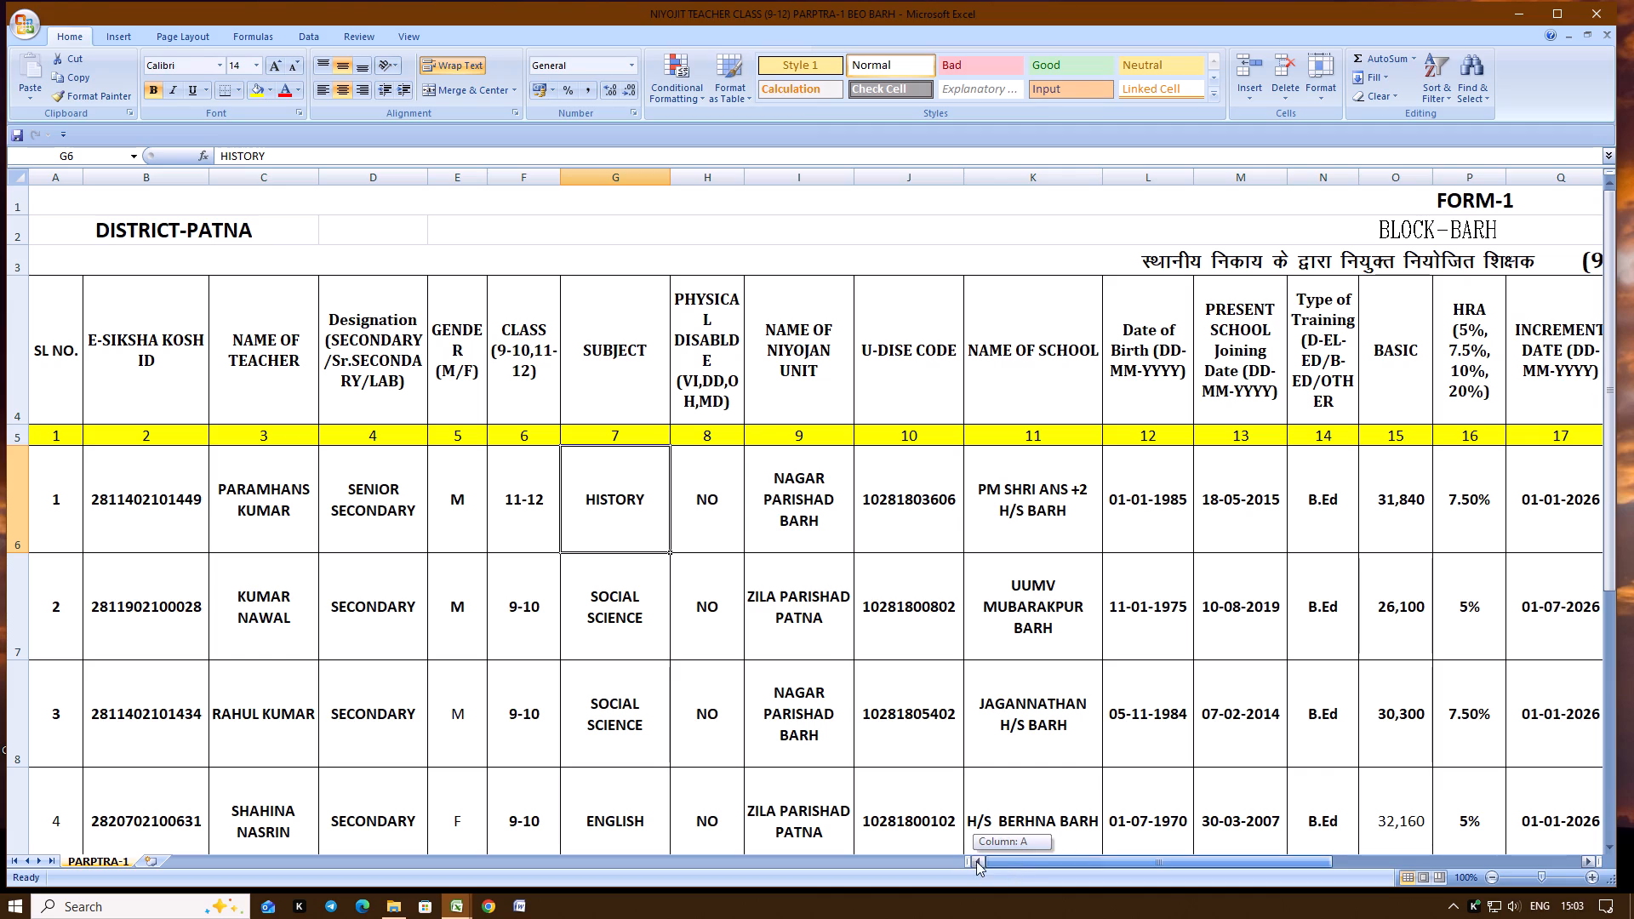
pyautogui.moveTo(976, 861); pyautogui.dragTo(974, 861)
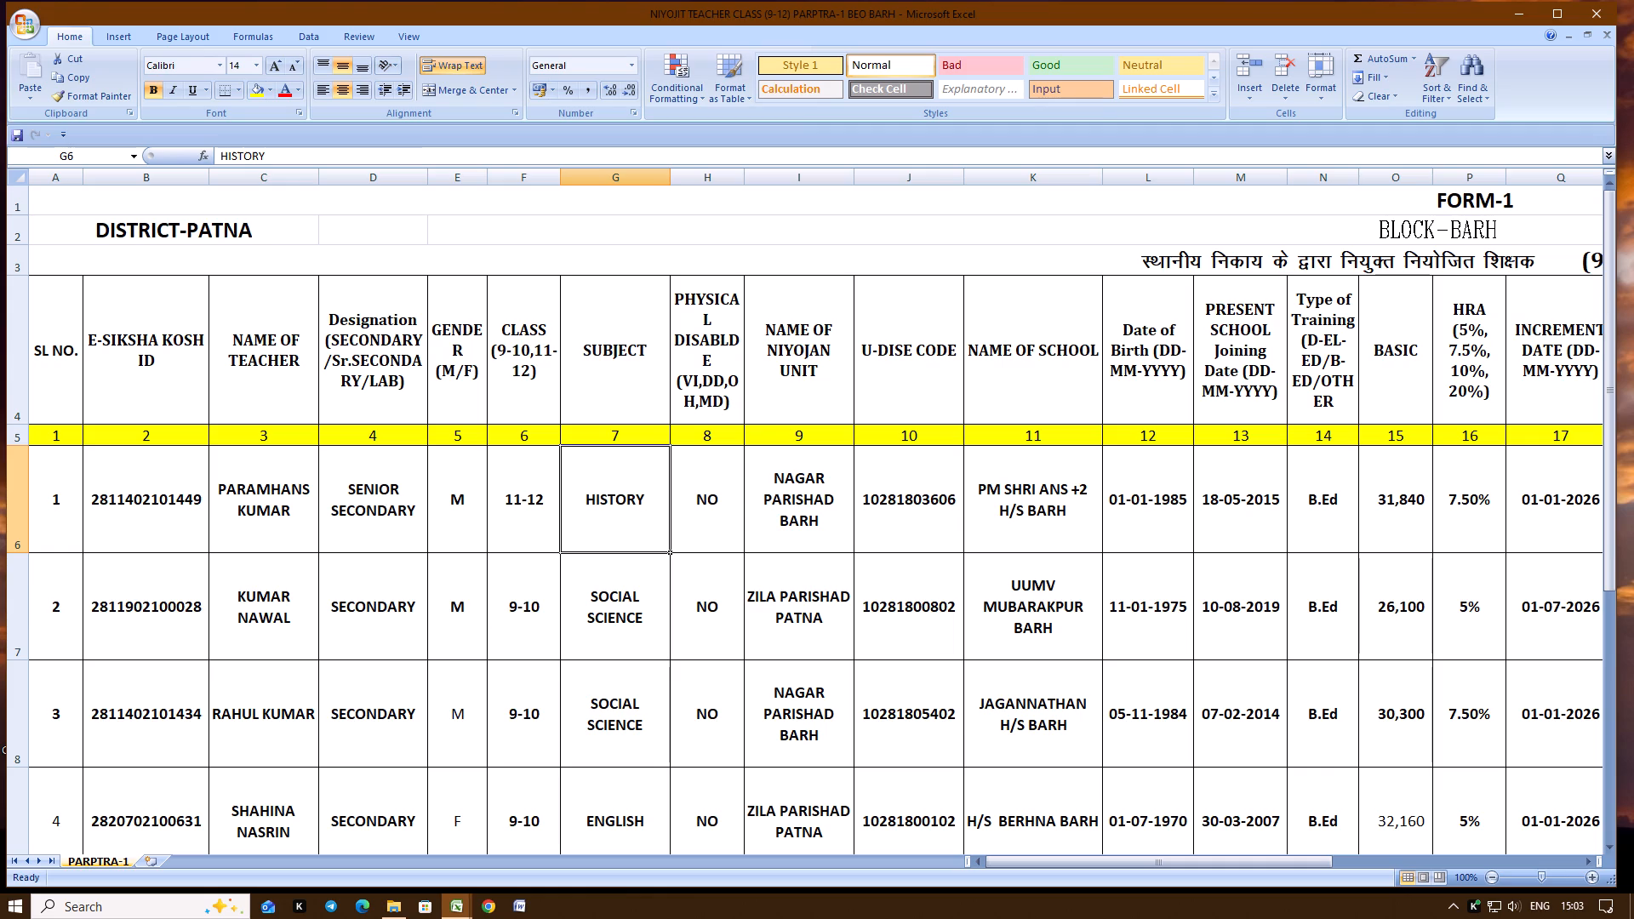
pyautogui.moveTo(257, 494); pyautogui.dragTo(241, 676)
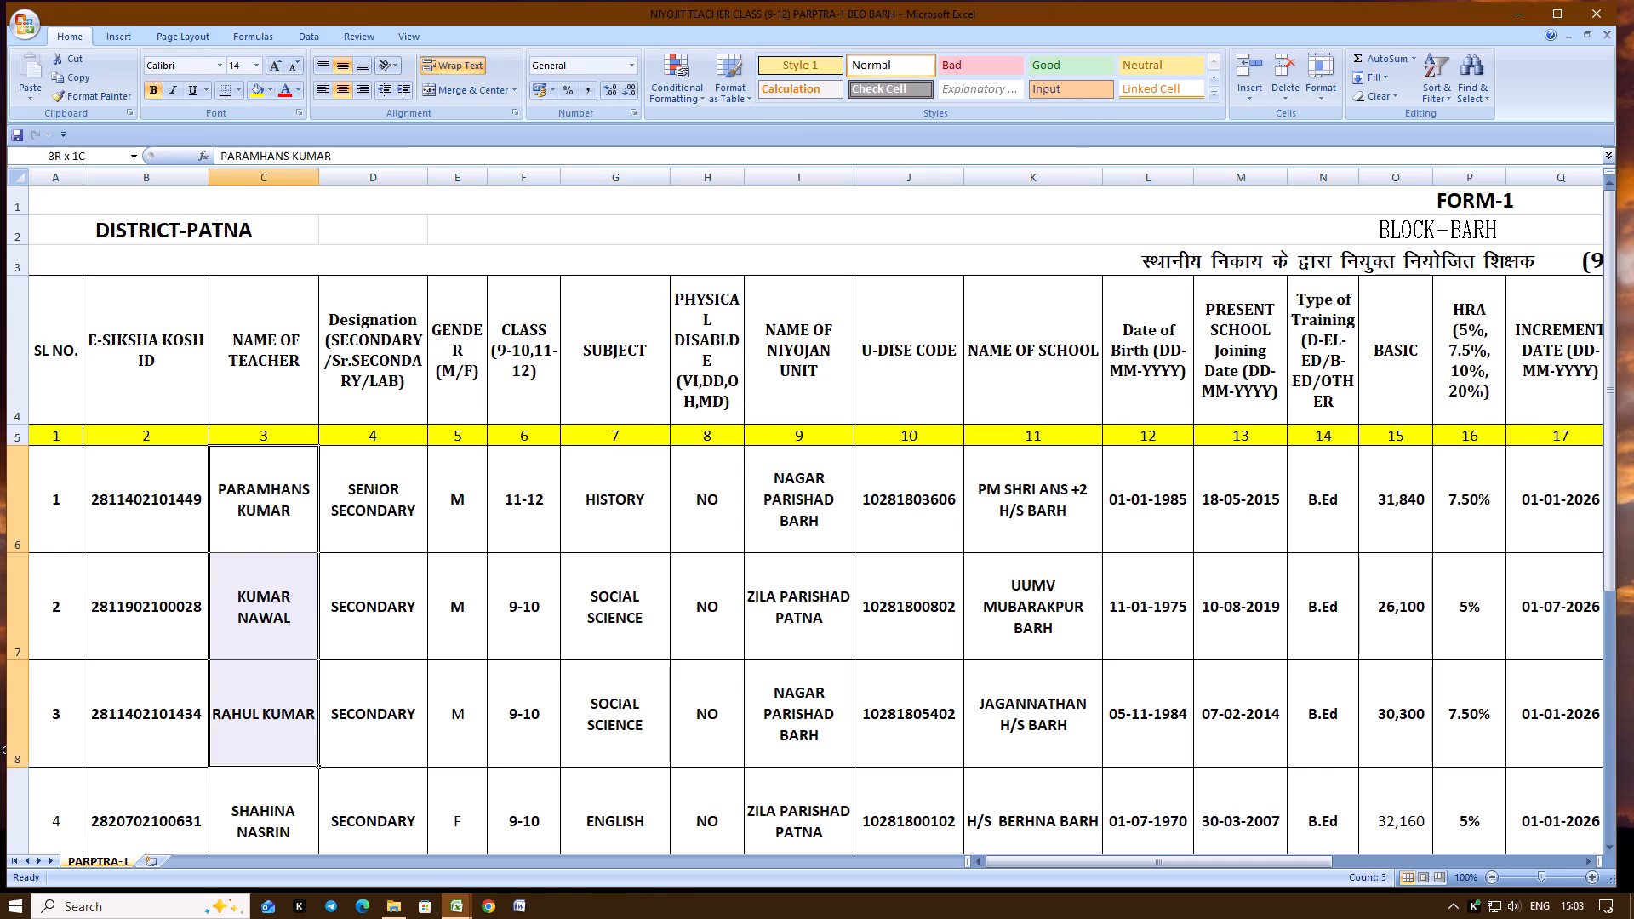
pyautogui.moveTo(241, 676); pyautogui.dragTo(231, 886)
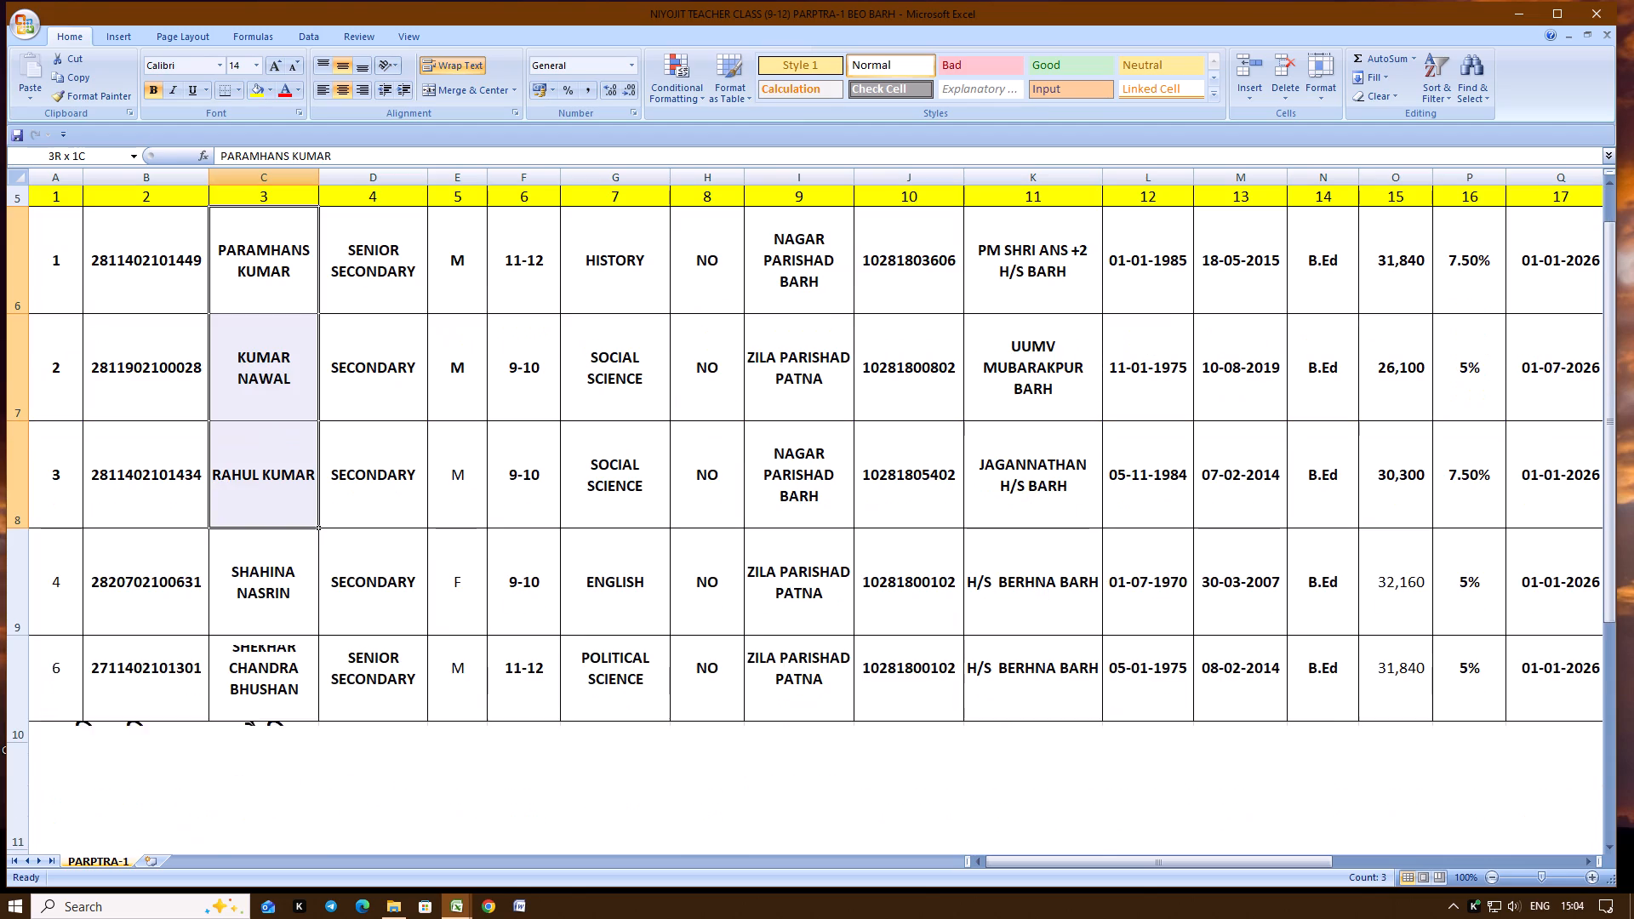
pyautogui.moveTo(231, 886); pyautogui.dragTo(289, 596)
pyautogui.rightClick(268, 368)
pyautogui.rightClick(268, 368)
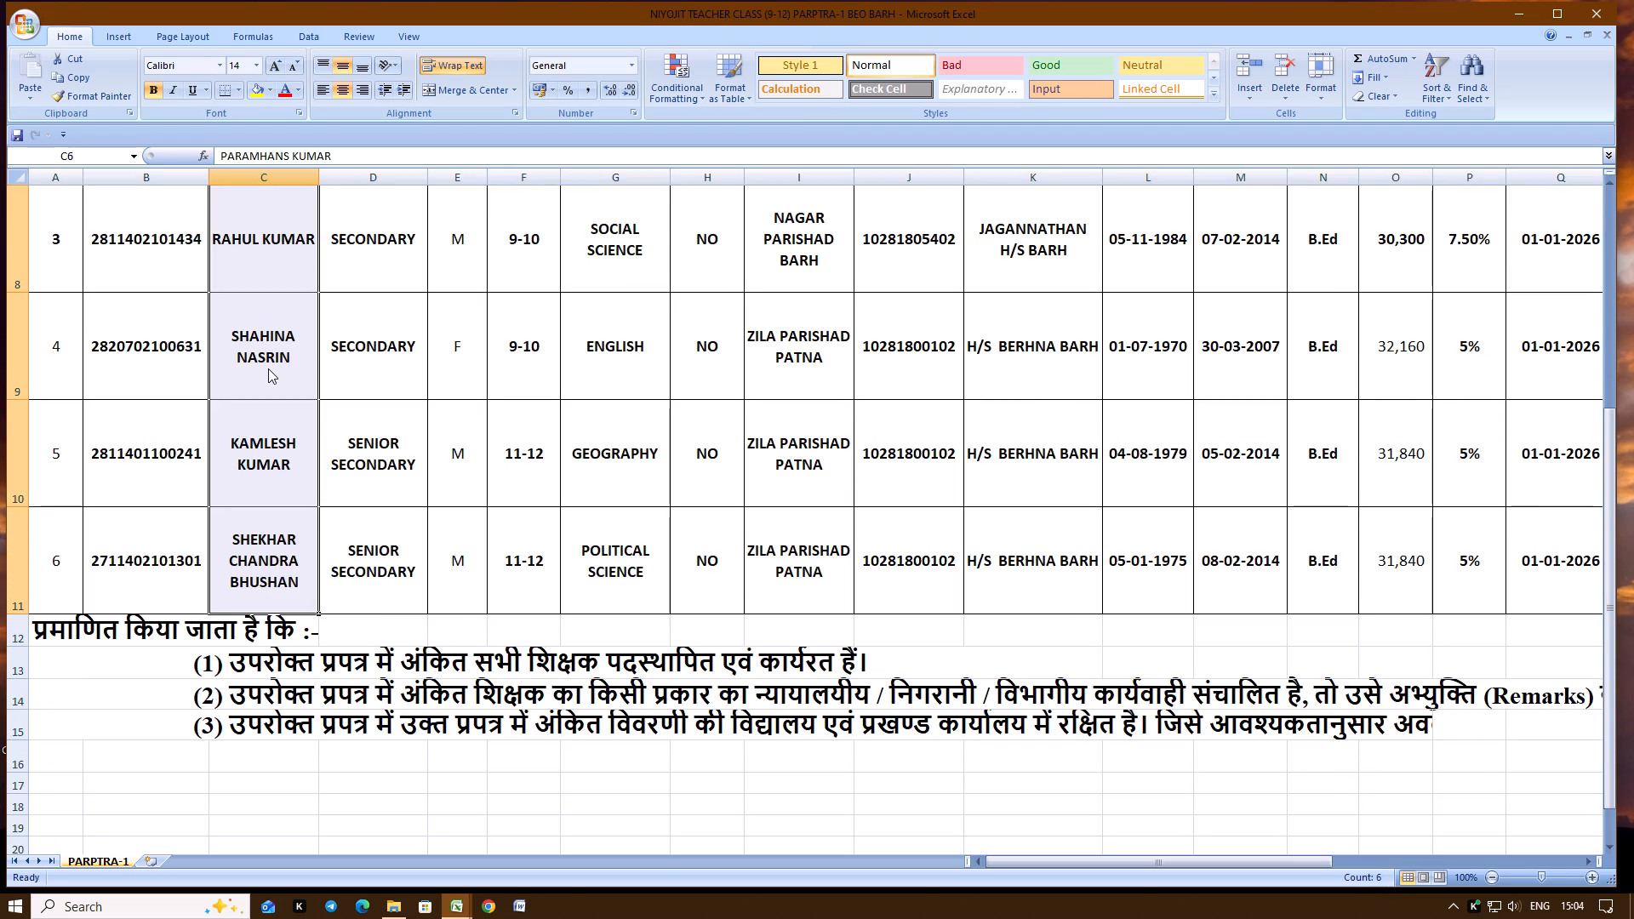
pyautogui.rightClick(268, 368)
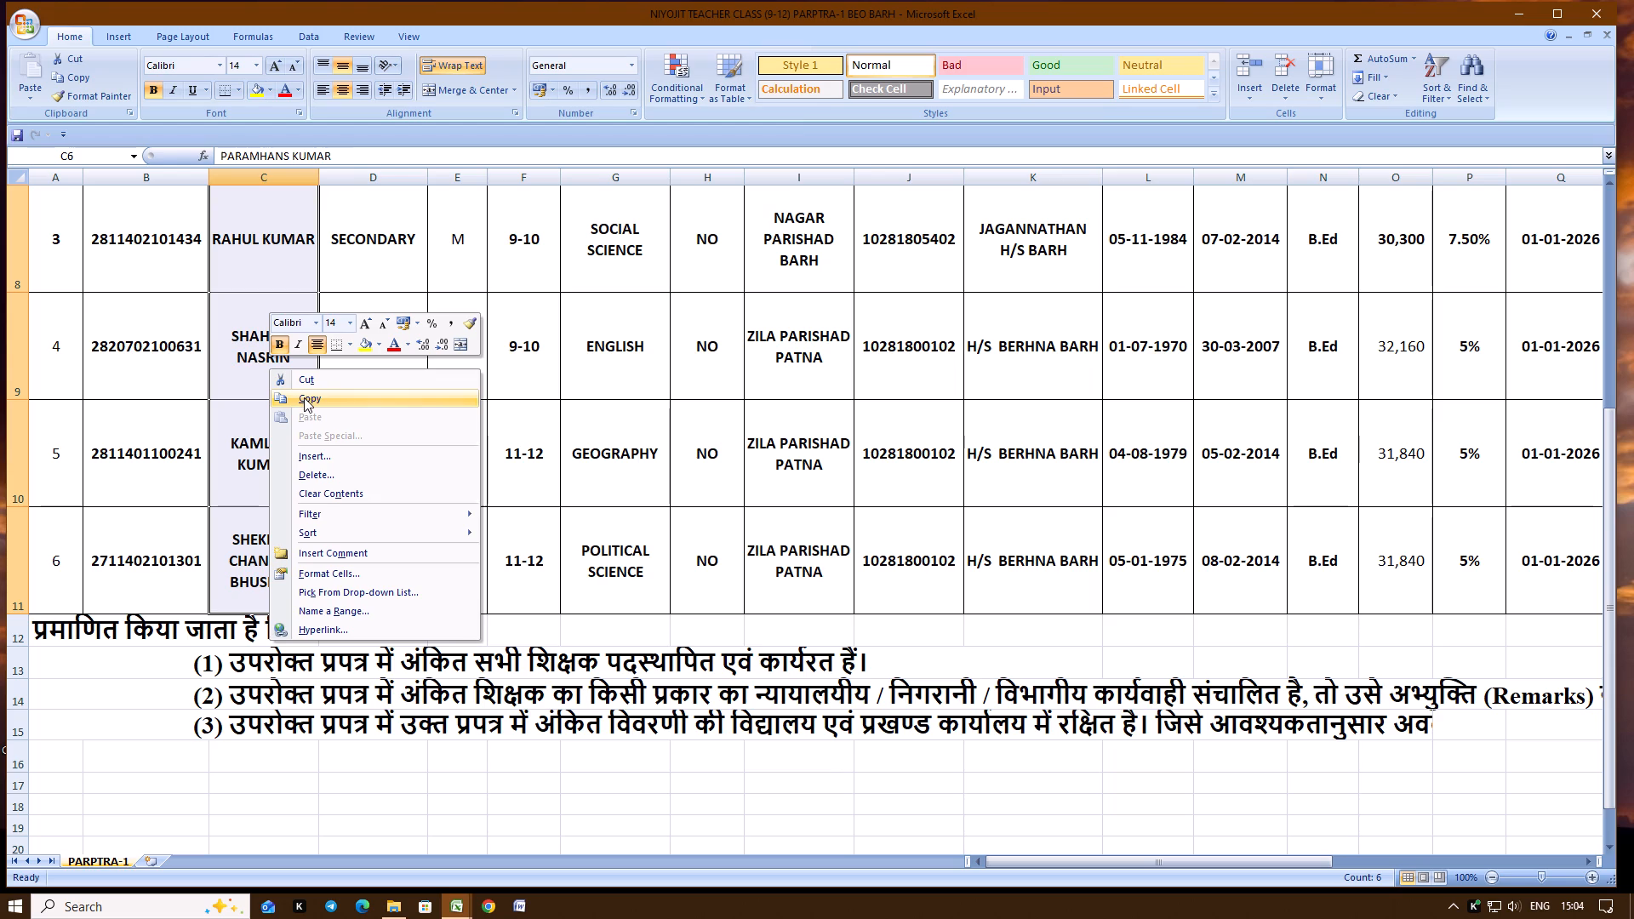
pyautogui.click(304, 397)
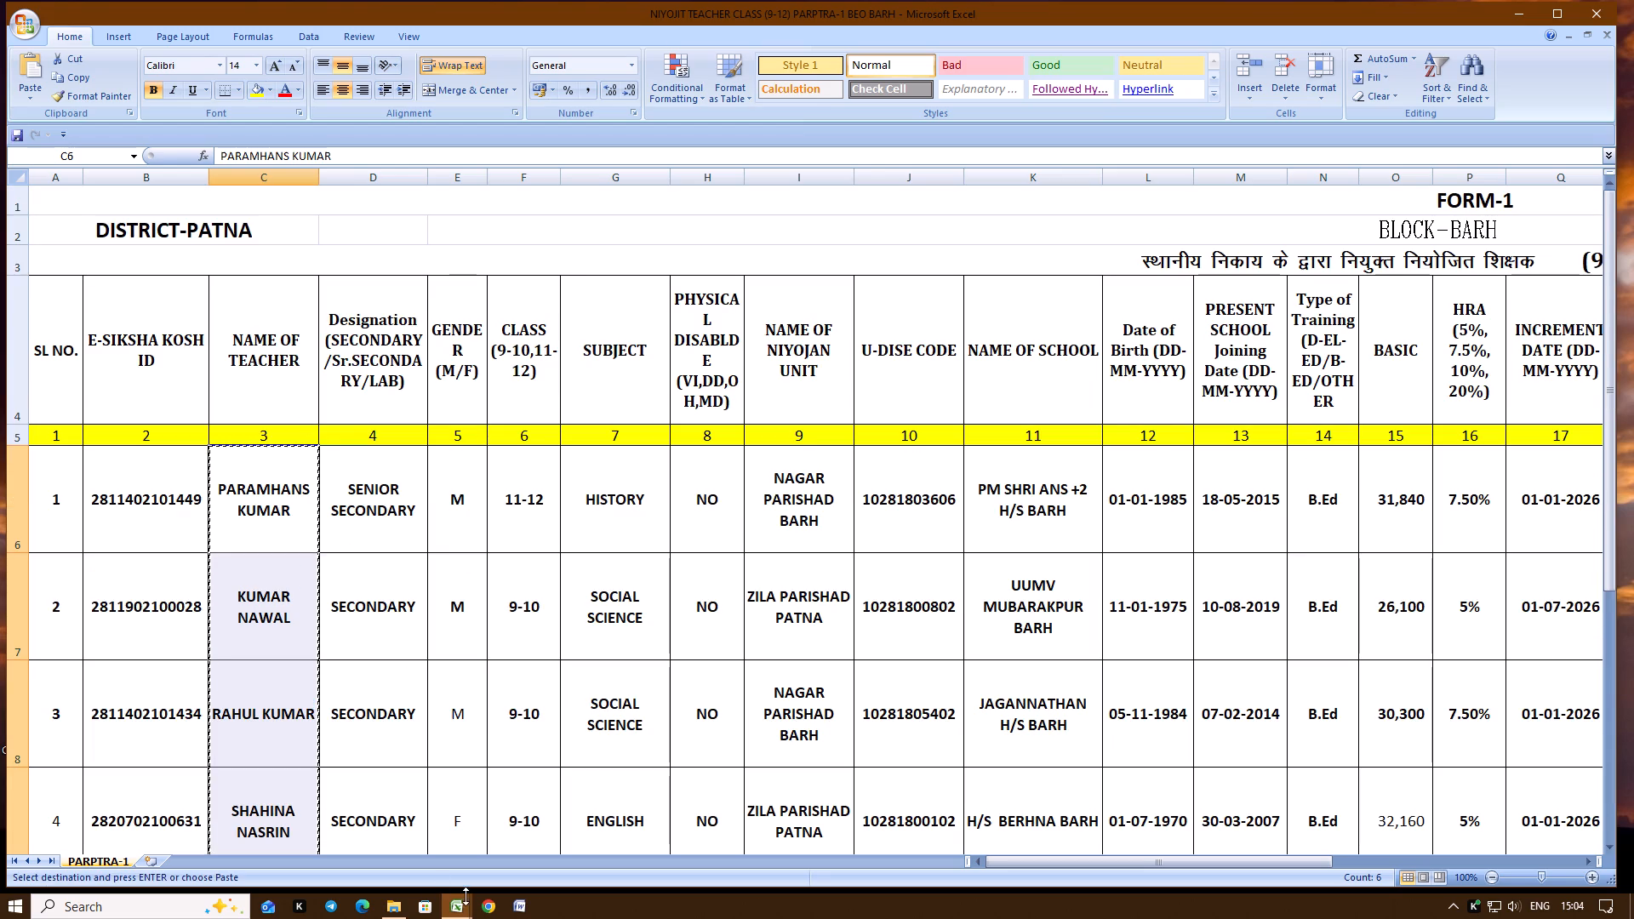
# Paste the copied teacher names into the BLANK workbook under the शिक्षक का नाम heading, starting at C4.
pyautogui.click(397, 842)
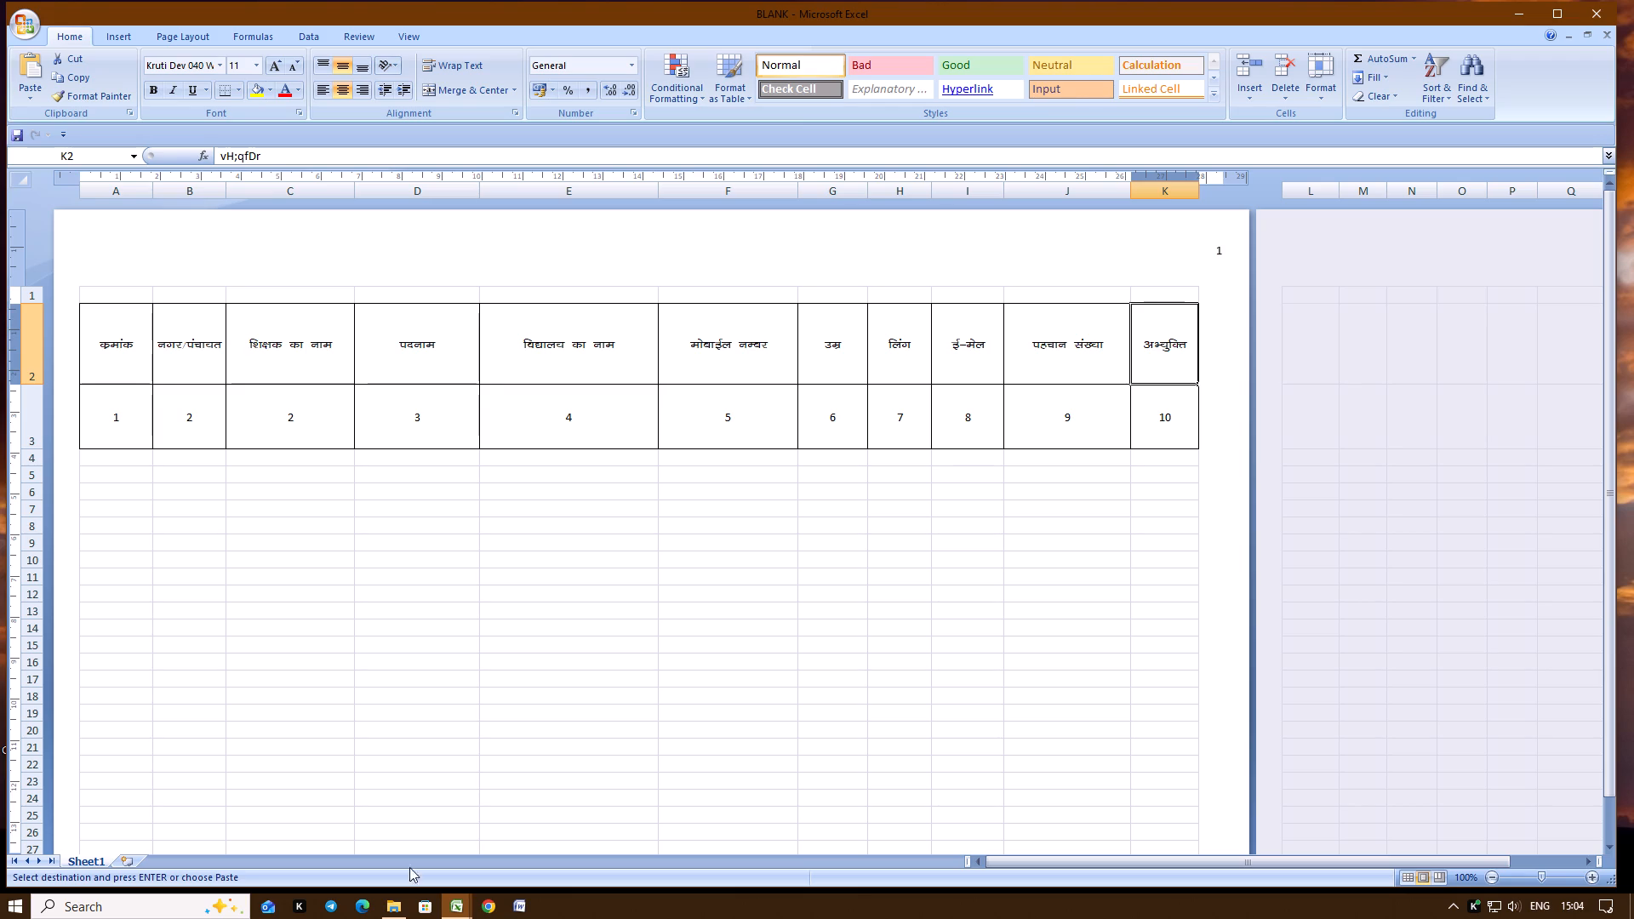
pyautogui.click(522, 830)
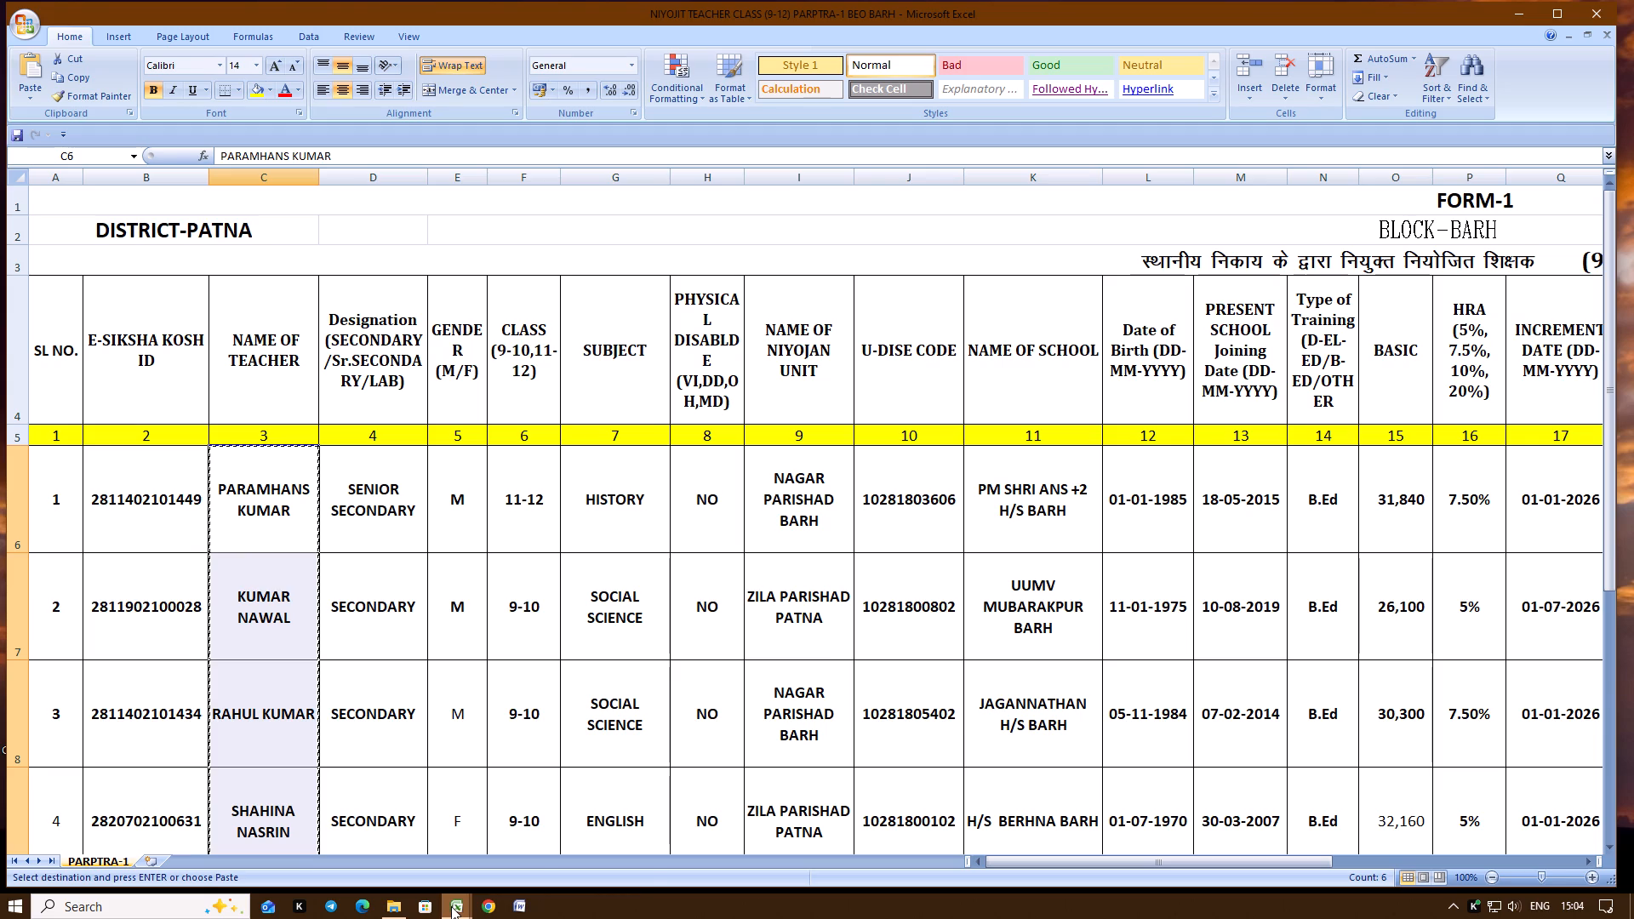
pyautogui.click(380, 851)
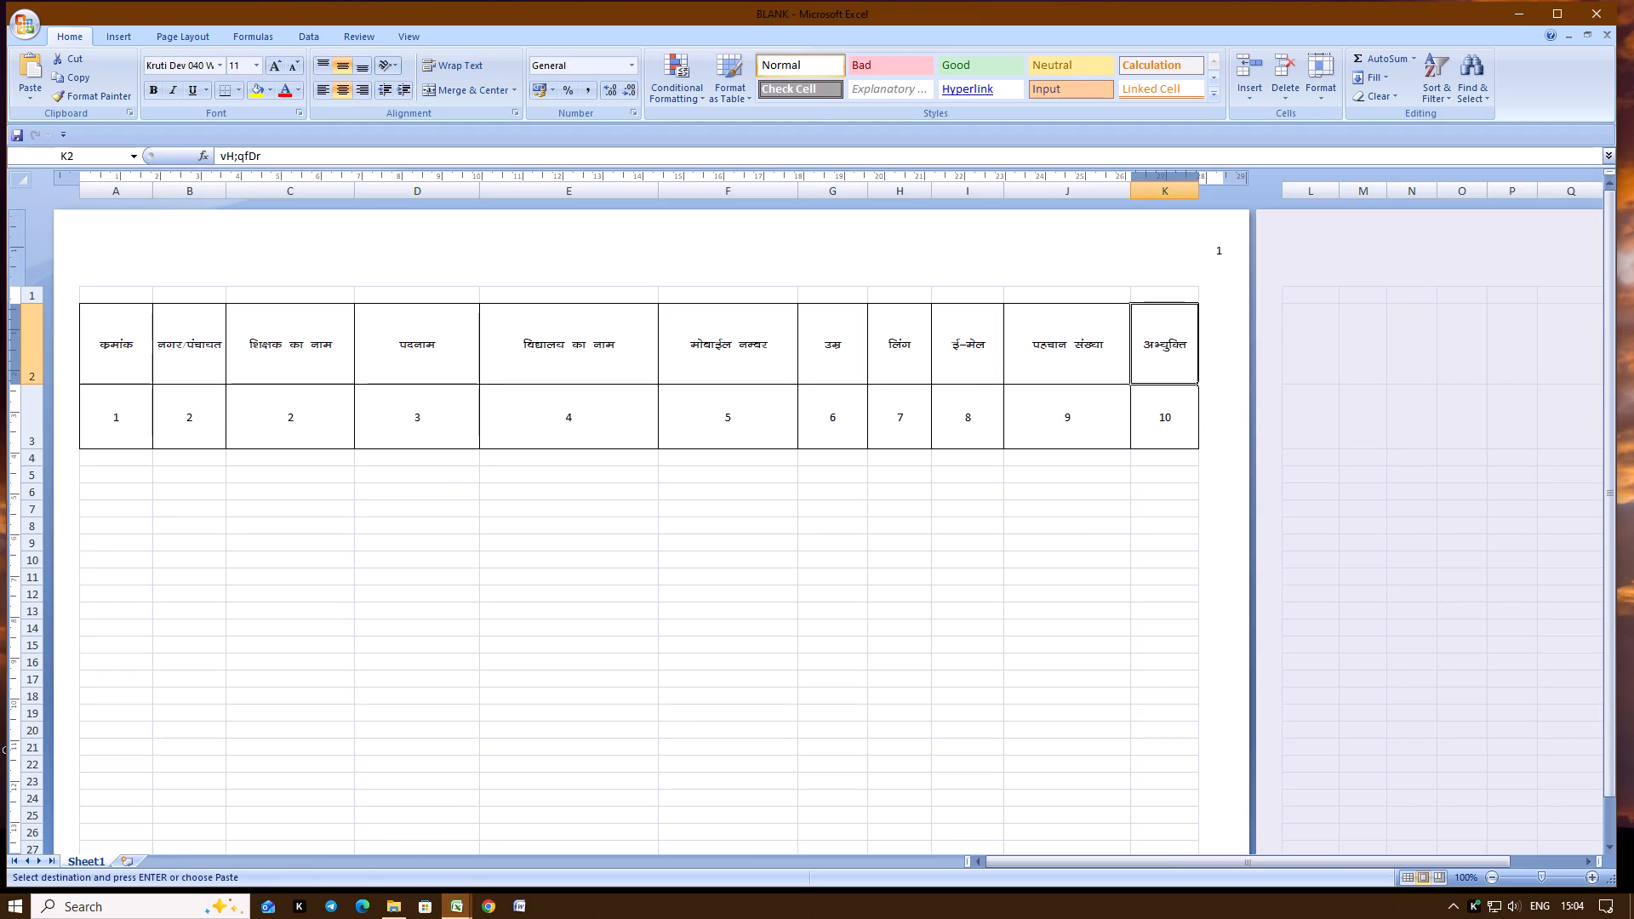
pyautogui.rightClick(269, 459)
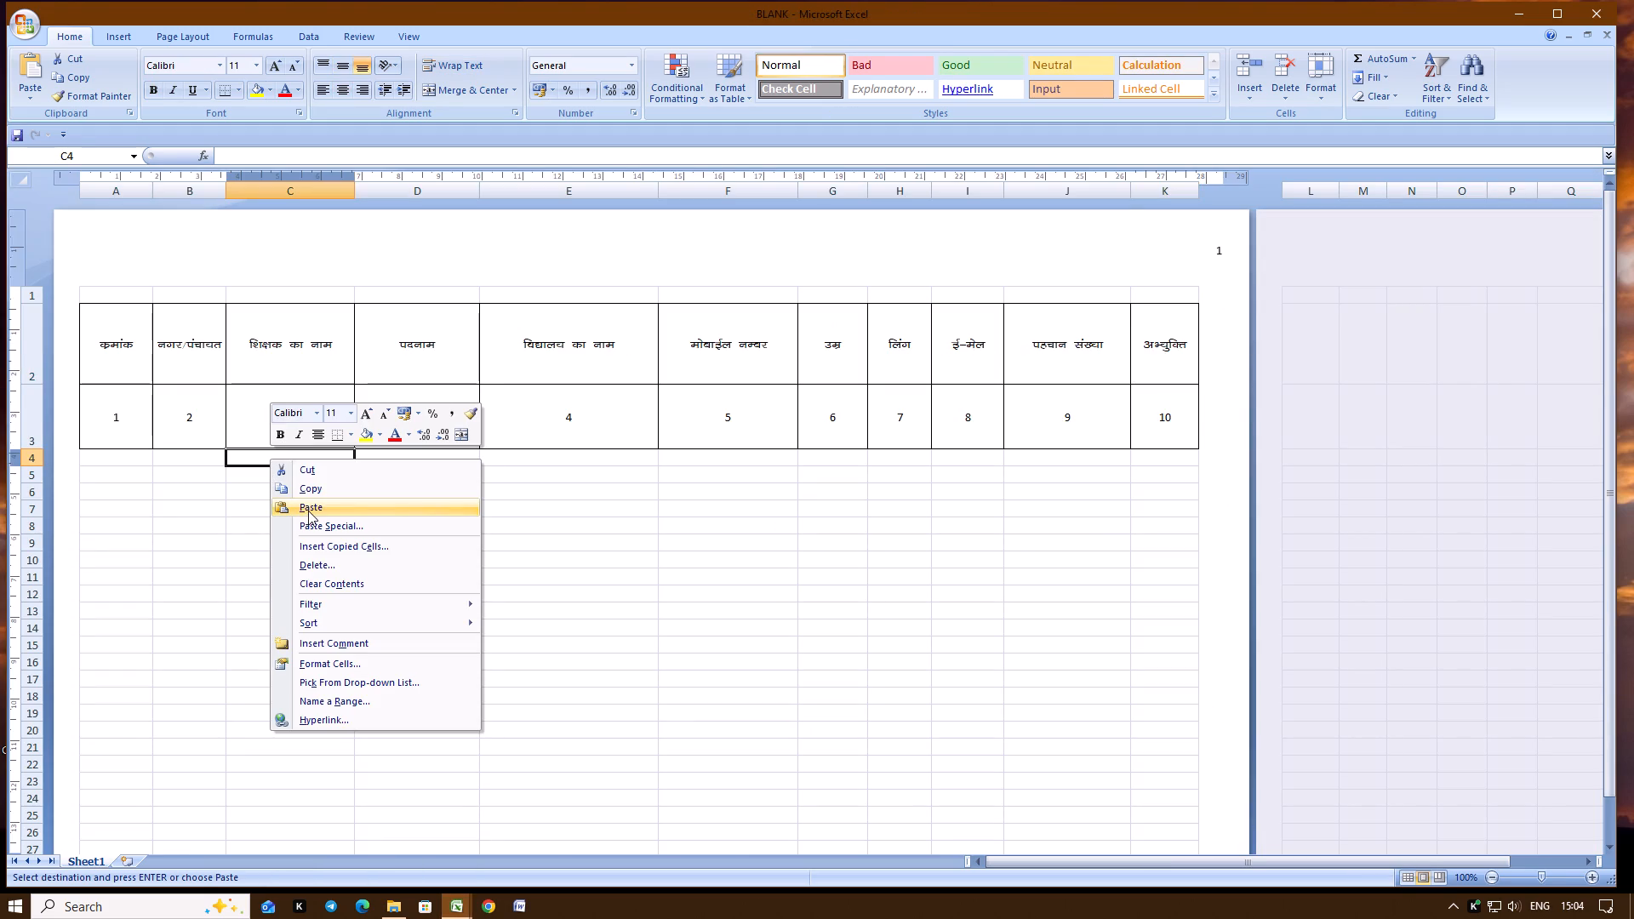
pyautogui.click(308, 509)
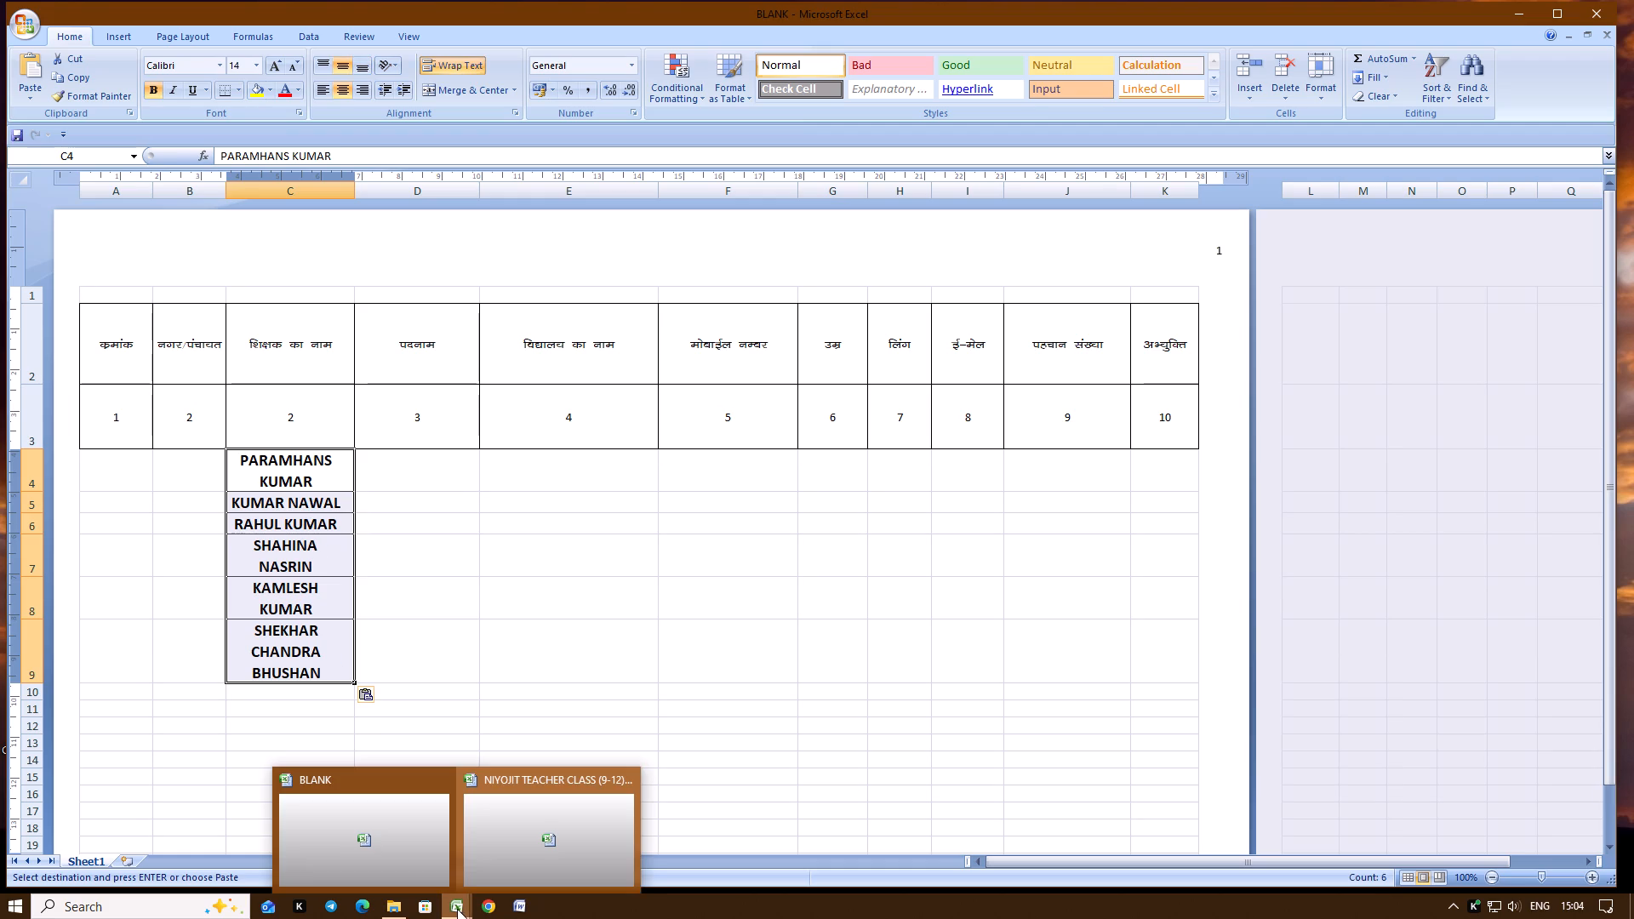
# Copy the six teacher designations in D6:D11 of the PARPTRA-1 sheet.
pyautogui.click(540, 830)
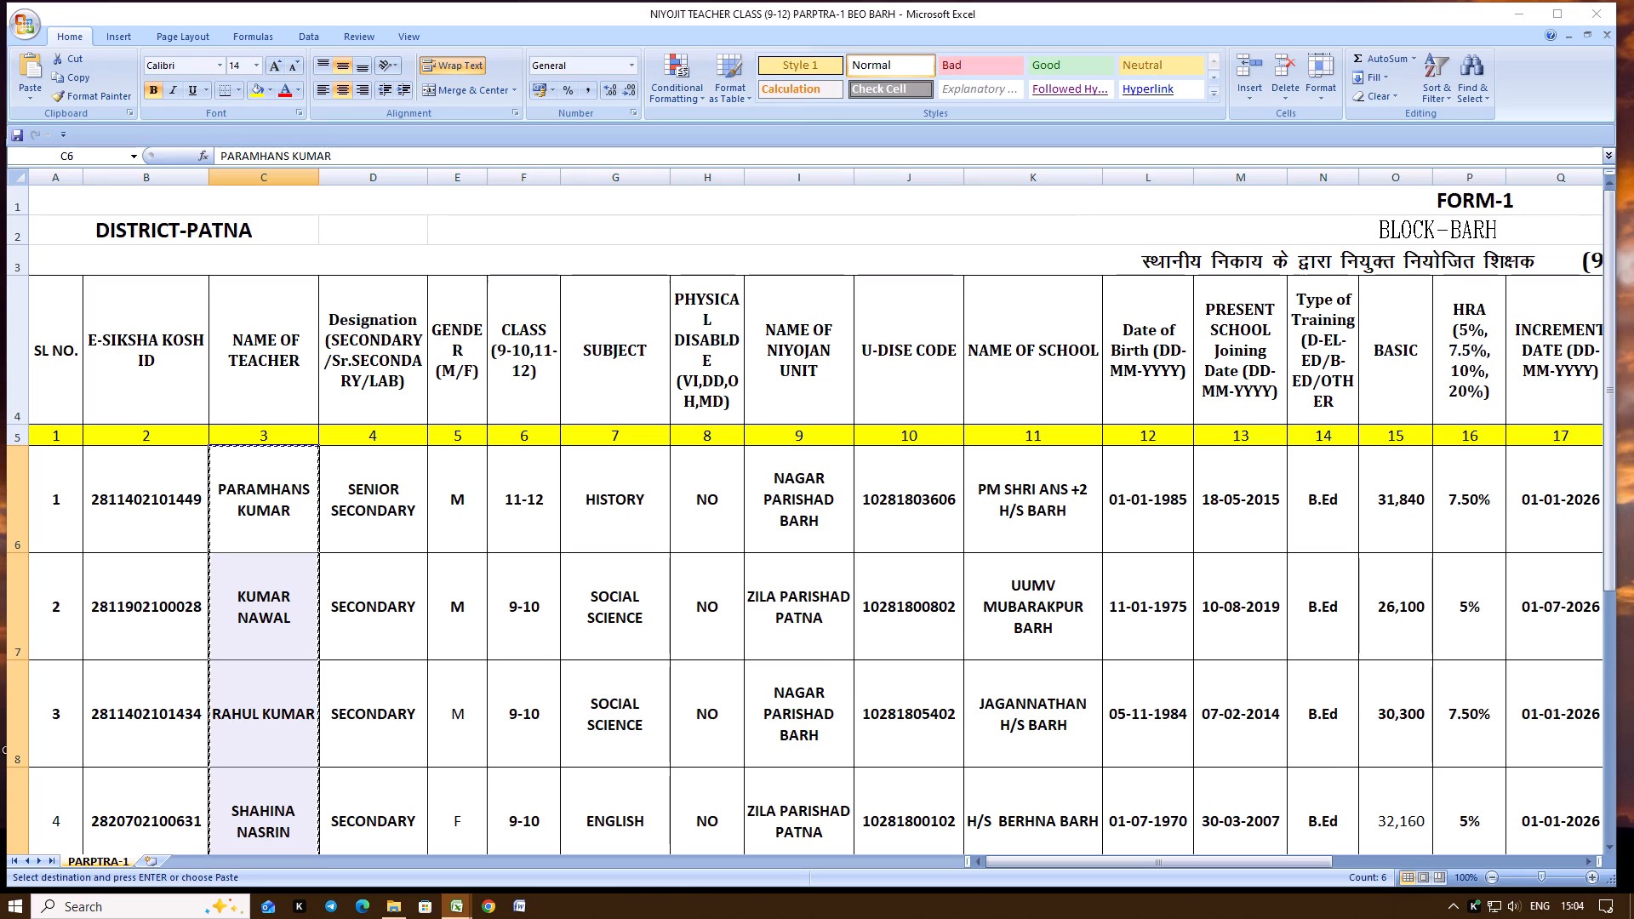
pyautogui.moveTo(363, 503); pyautogui.dragTo(386, 727)
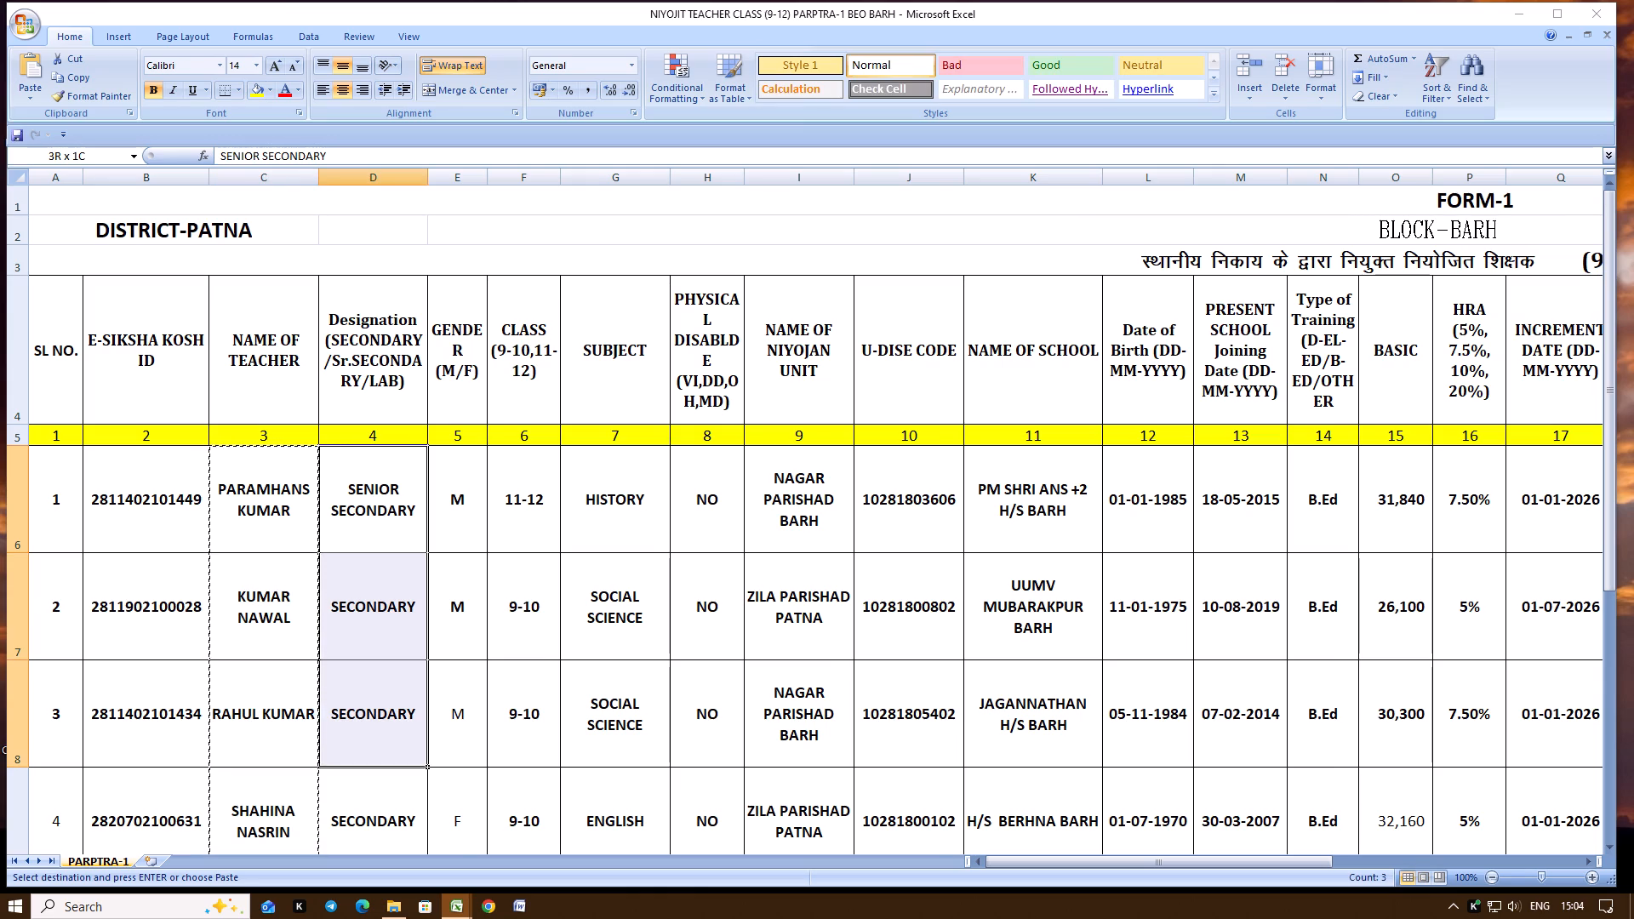
pyautogui.moveTo(386, 727); pyautogui.dragTo(391, 751)
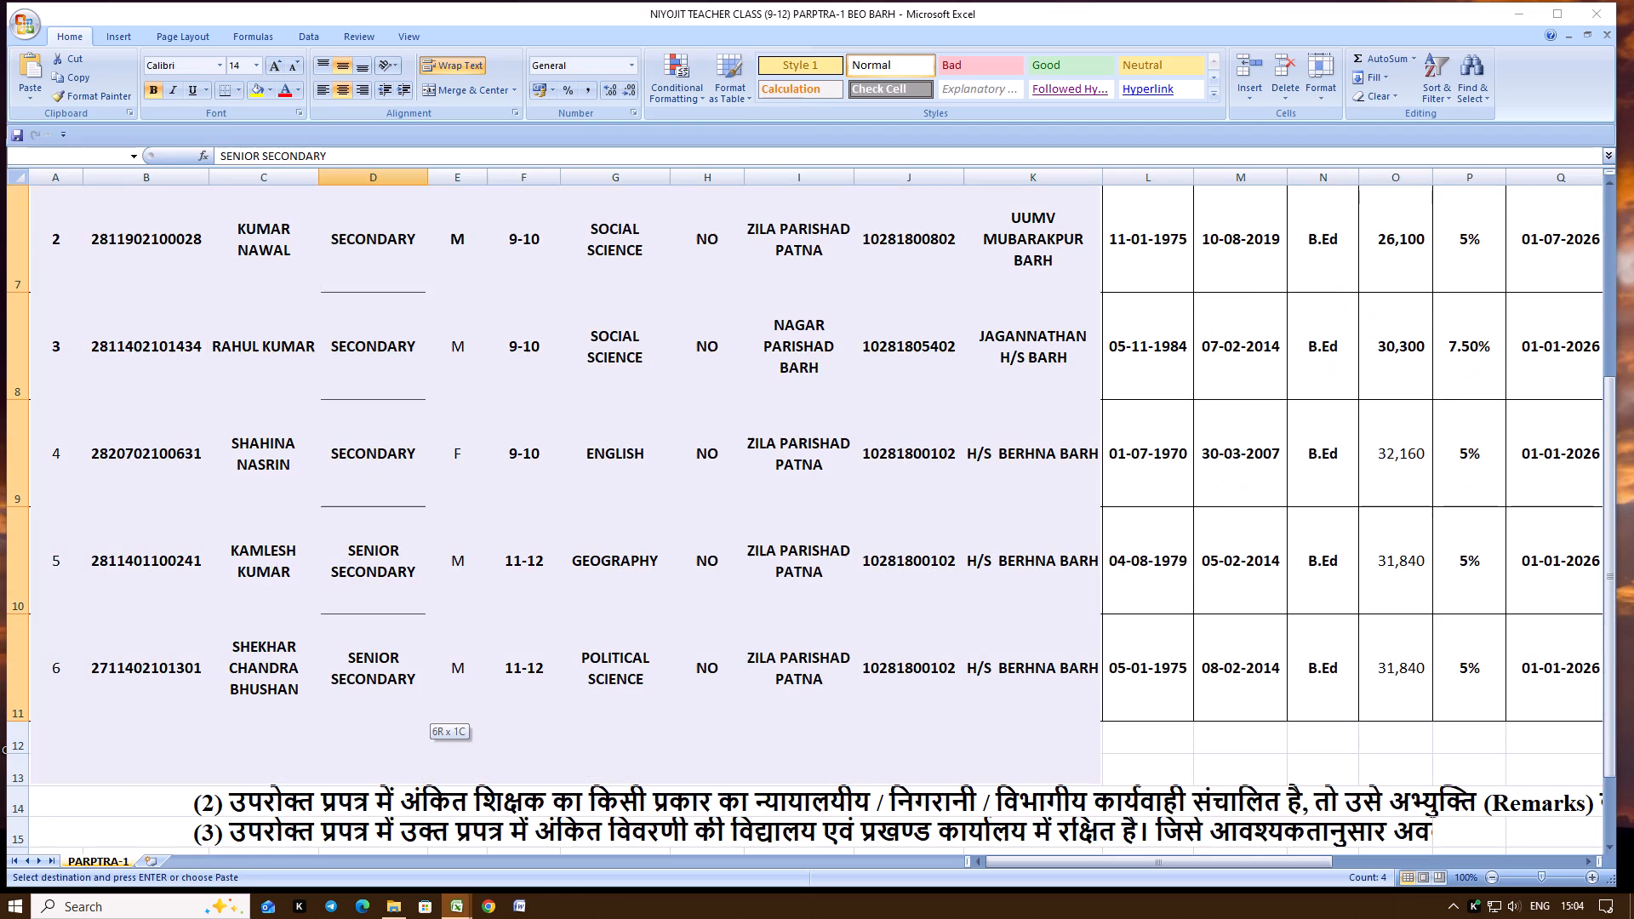
pyautogui.moveTo(391, 751); pyautogui.dragTo(390, 703)
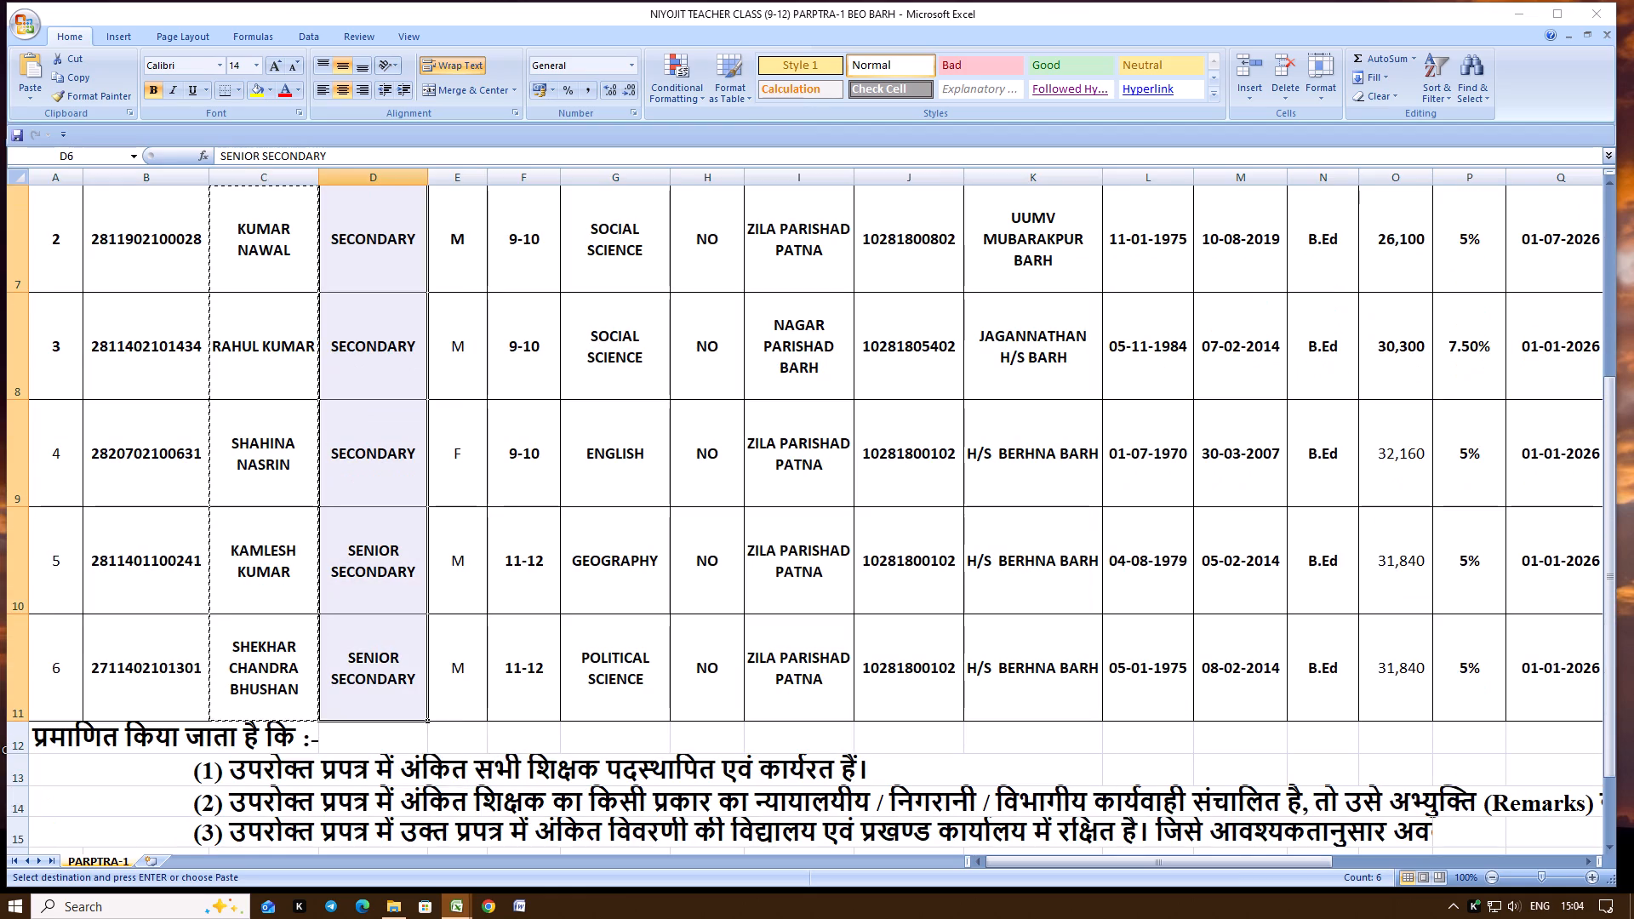
pyautogui.rightClick(378, 406)
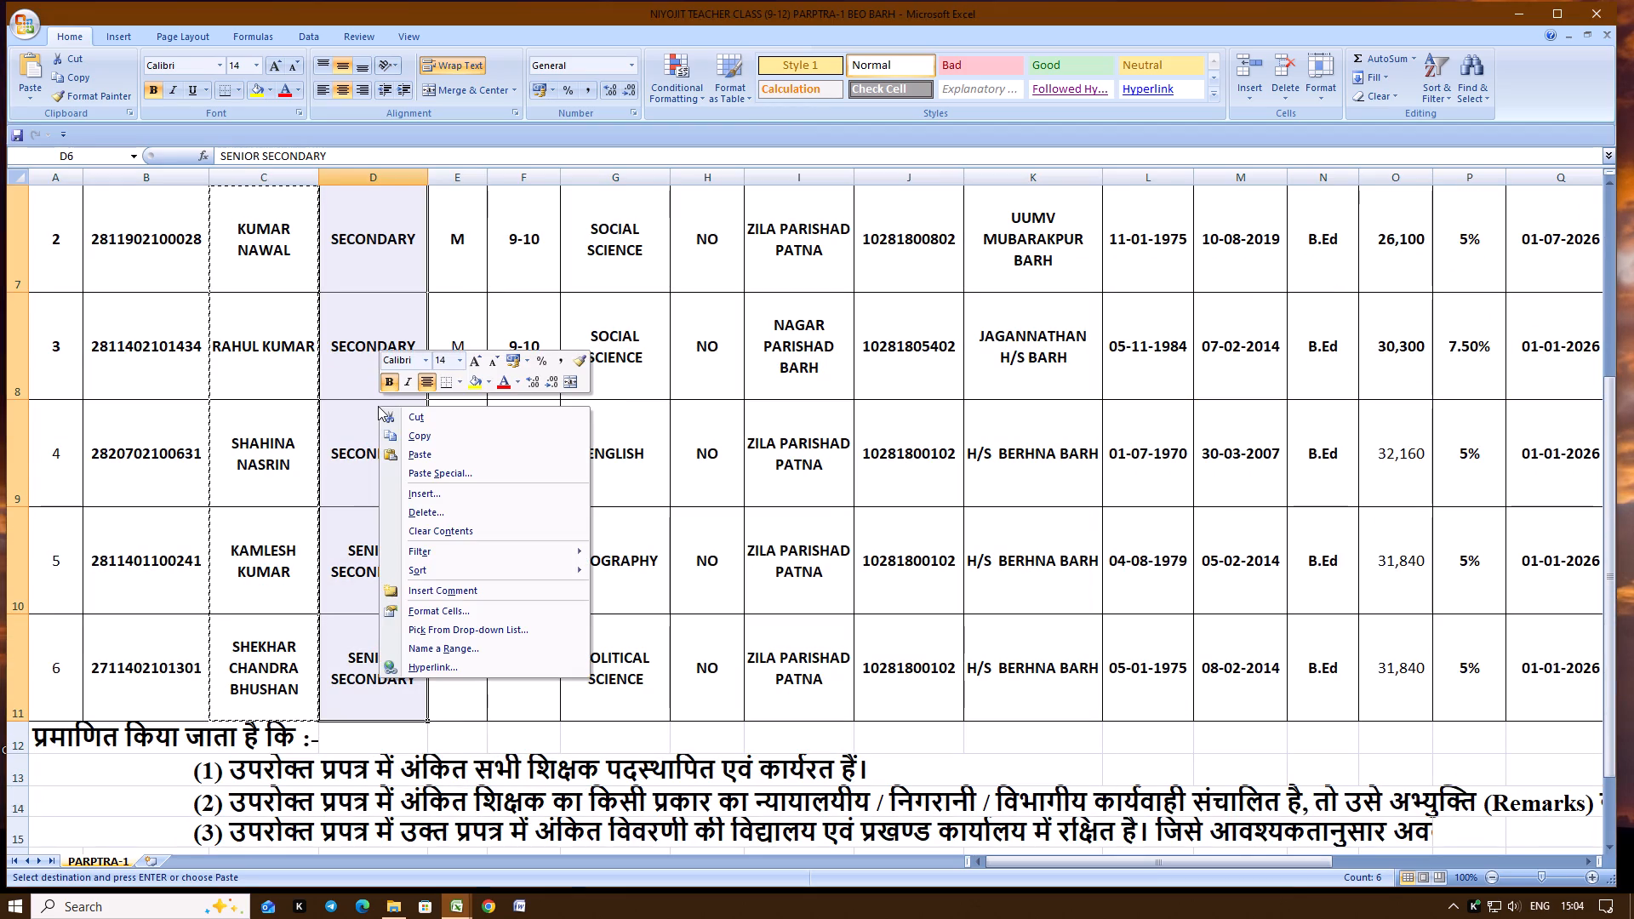
pyautogui.click(416, 435)
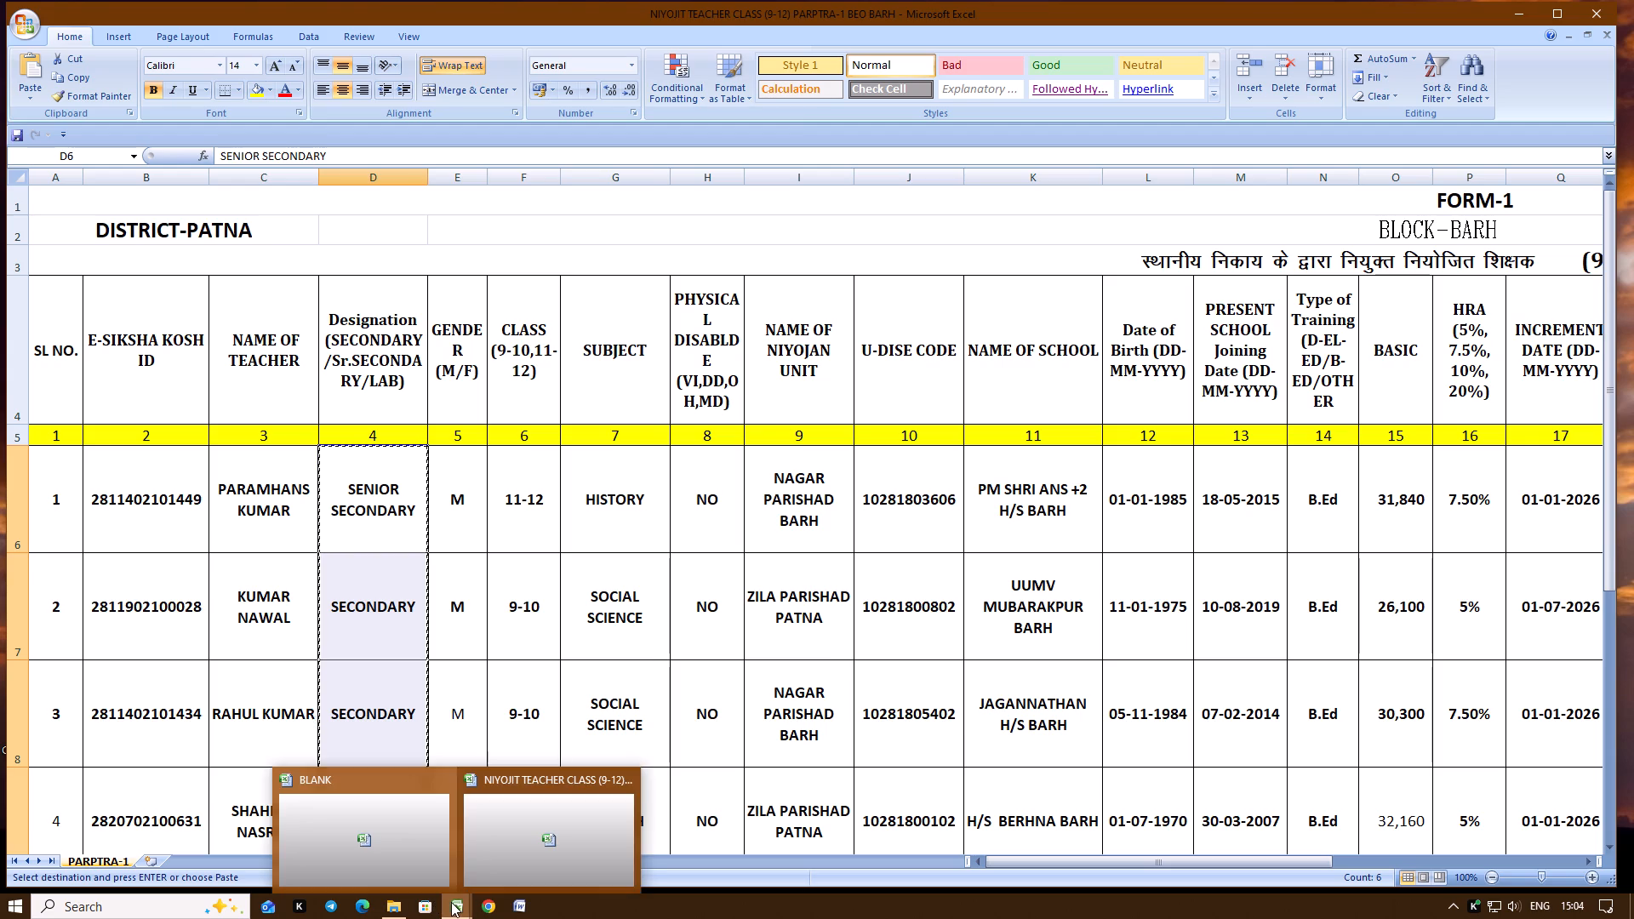
# Paste the copied designations into the BLANK workbook under the पदनाम heading, starting at D4.
pyautogui.click(505, 853)
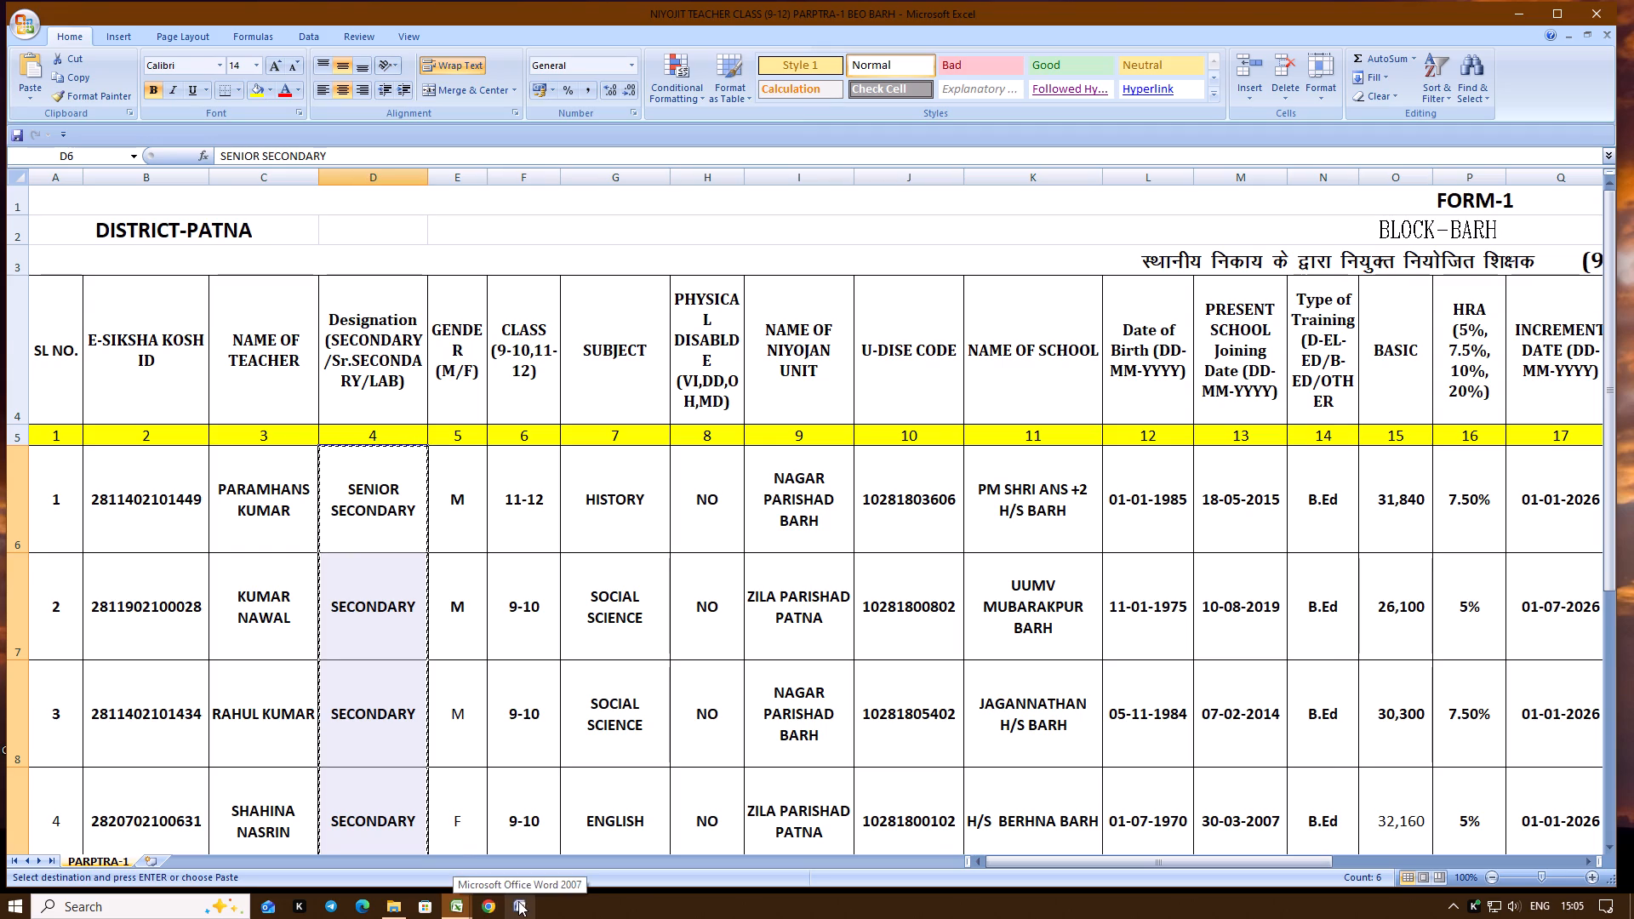
pyautogui.click(530, 830)
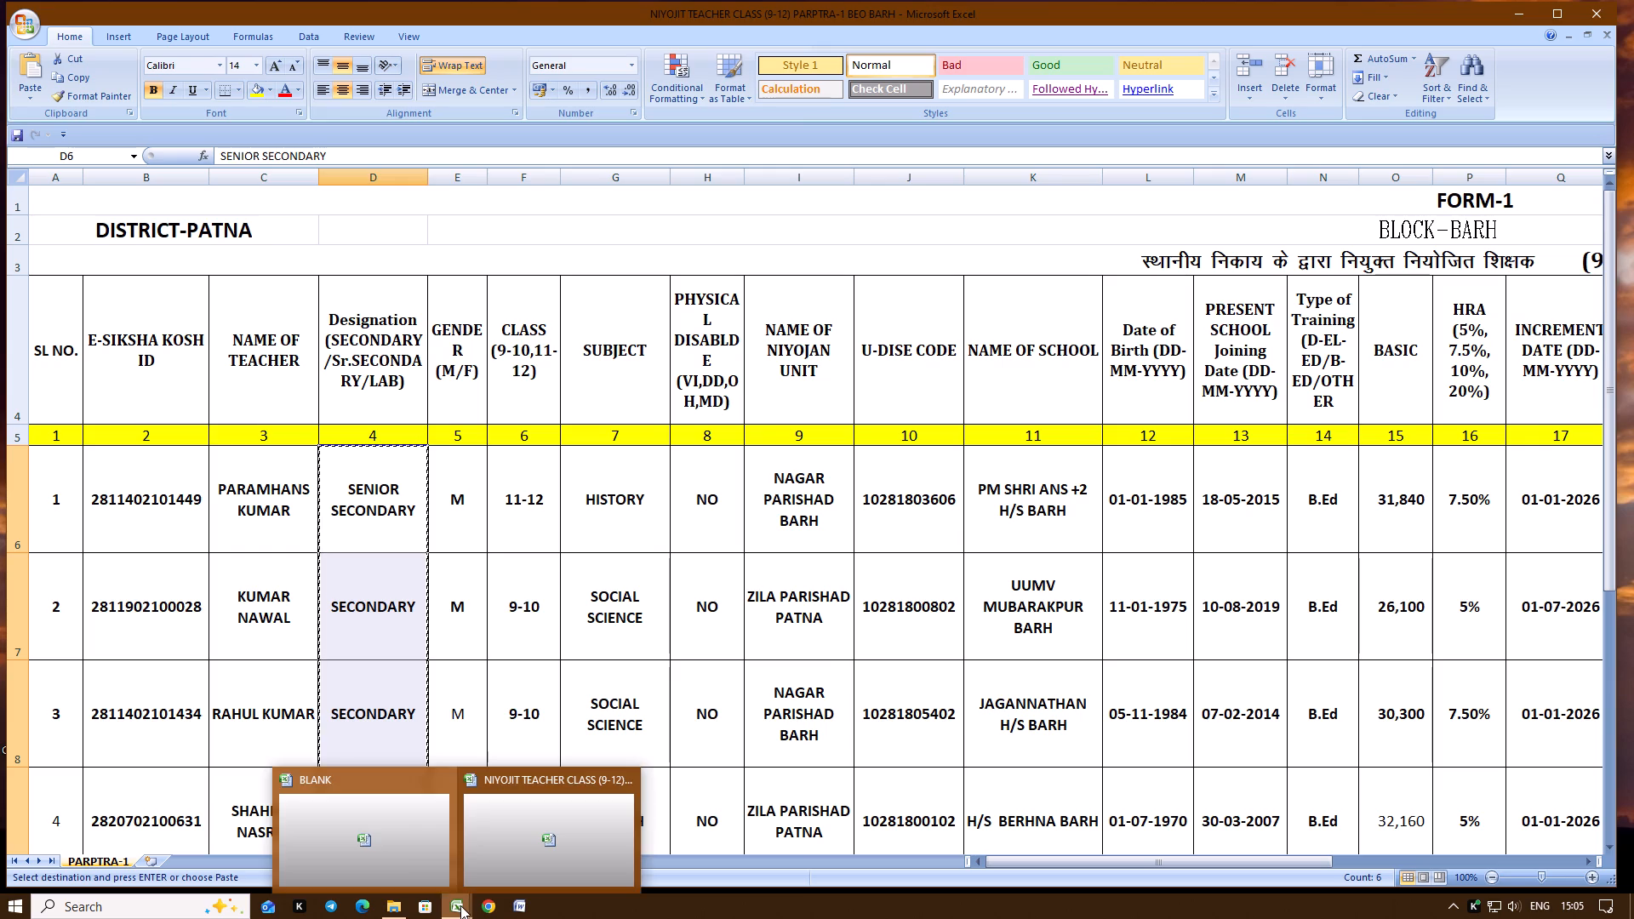
pyautogui.click(393, 847)
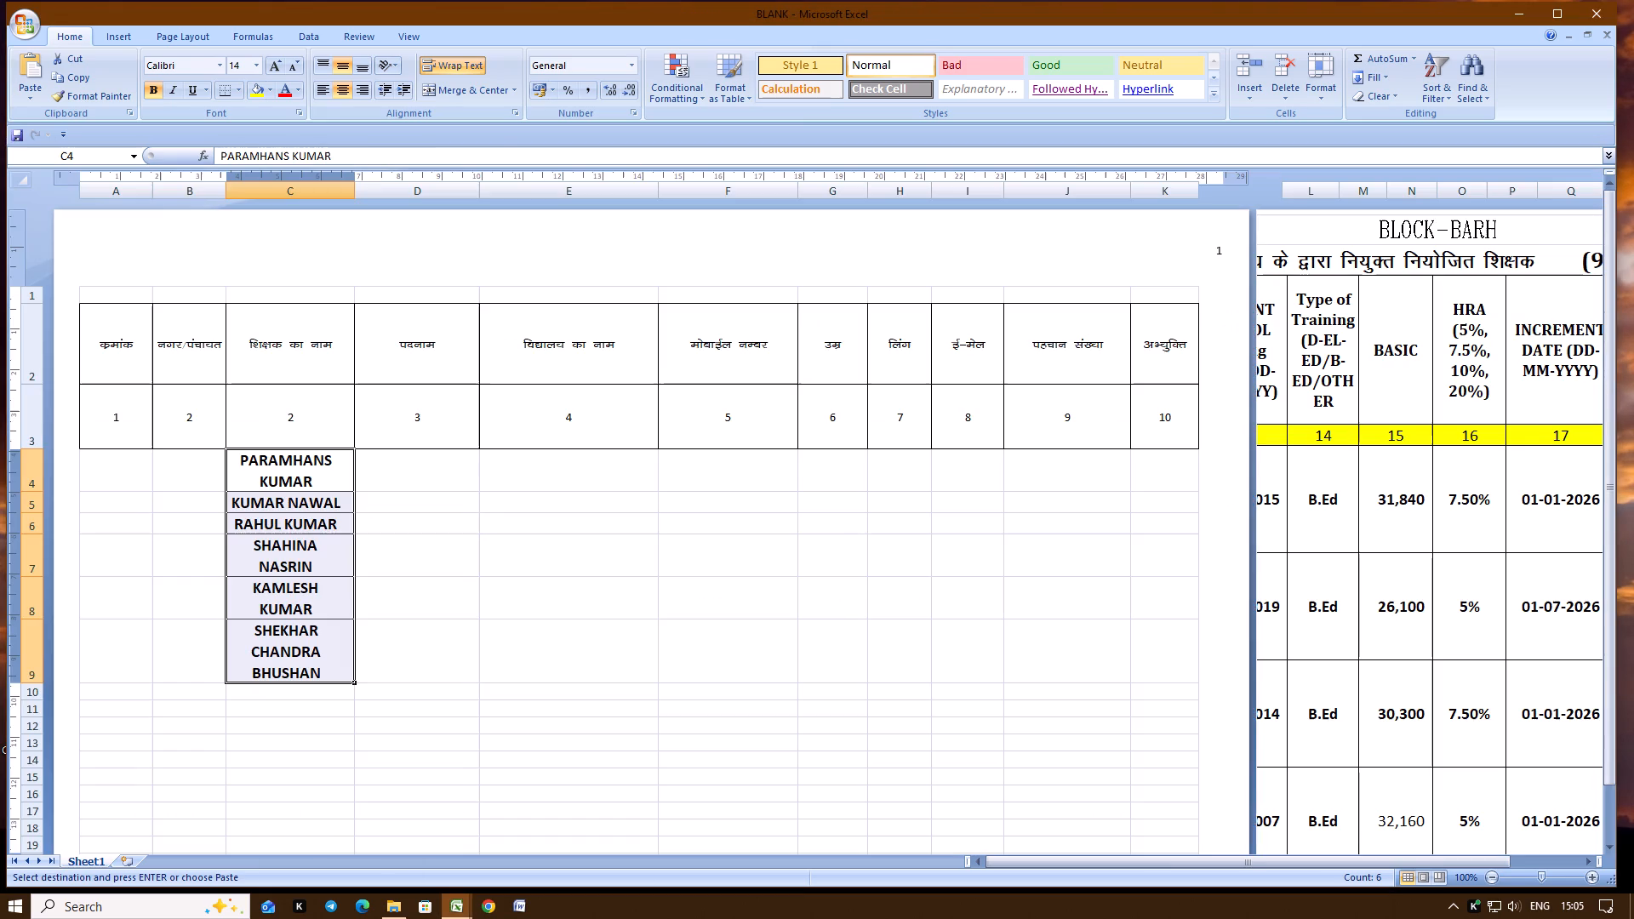
pyautogui.rightClick(426, 469)
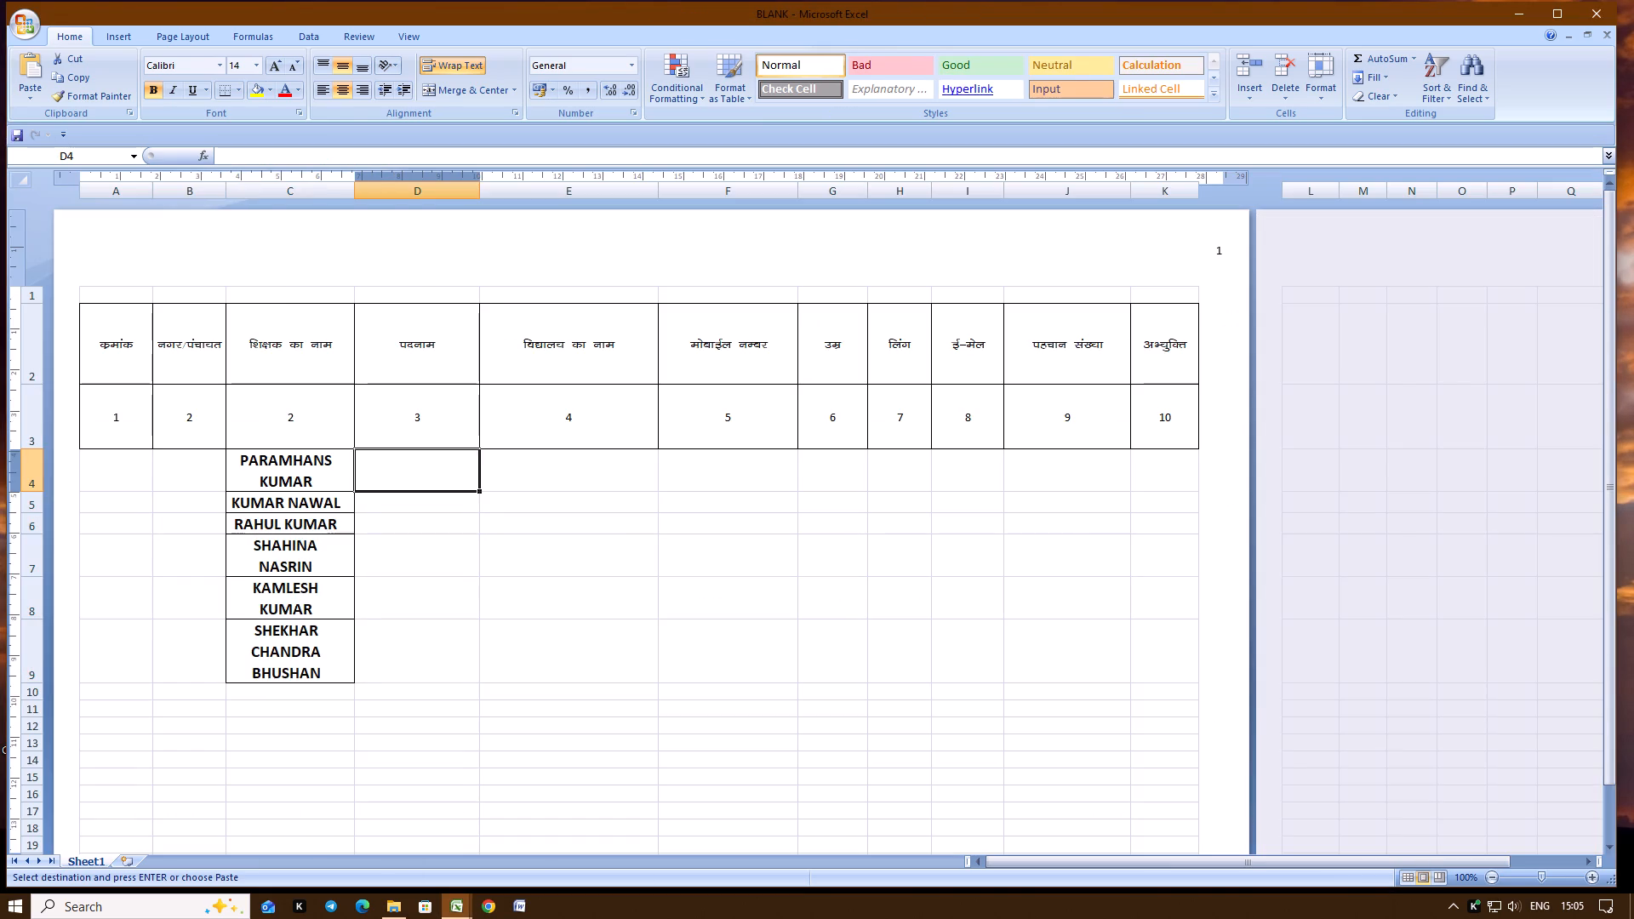
pyautogui.click(466, 518)
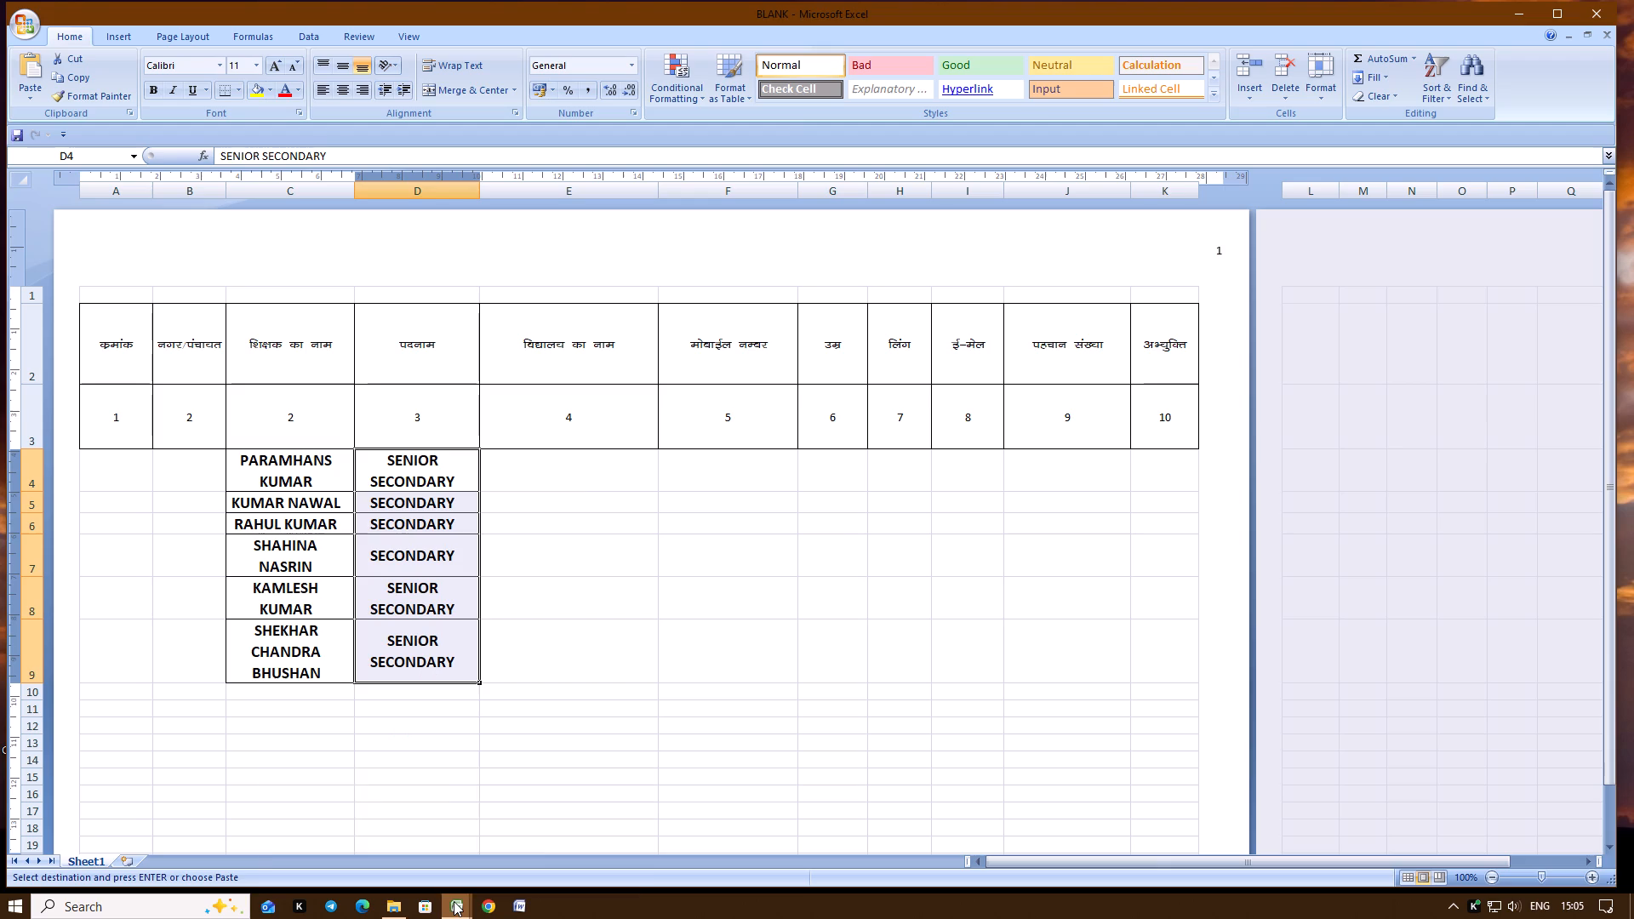
# Select the teachers' school names in the NAME OF SCHOOL column of the PARPTRA-1 sheet, starting at K6.
pyautogui.click(536, 837)
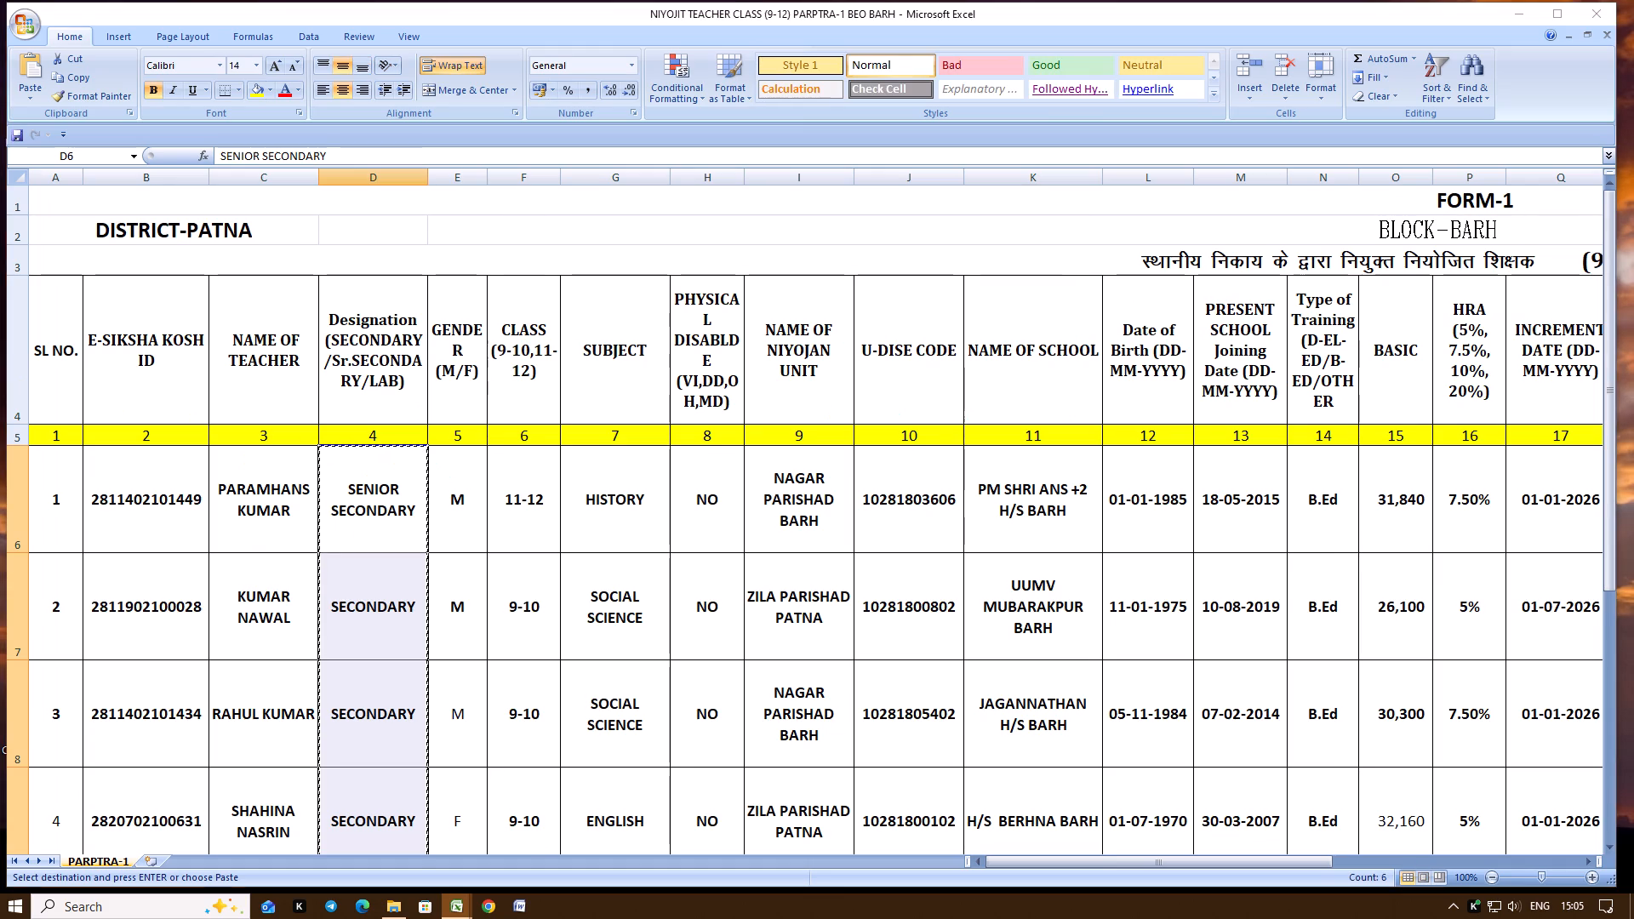
pyautogui.moveTo(805, 500); pyautogui.dragTo(797, 862)
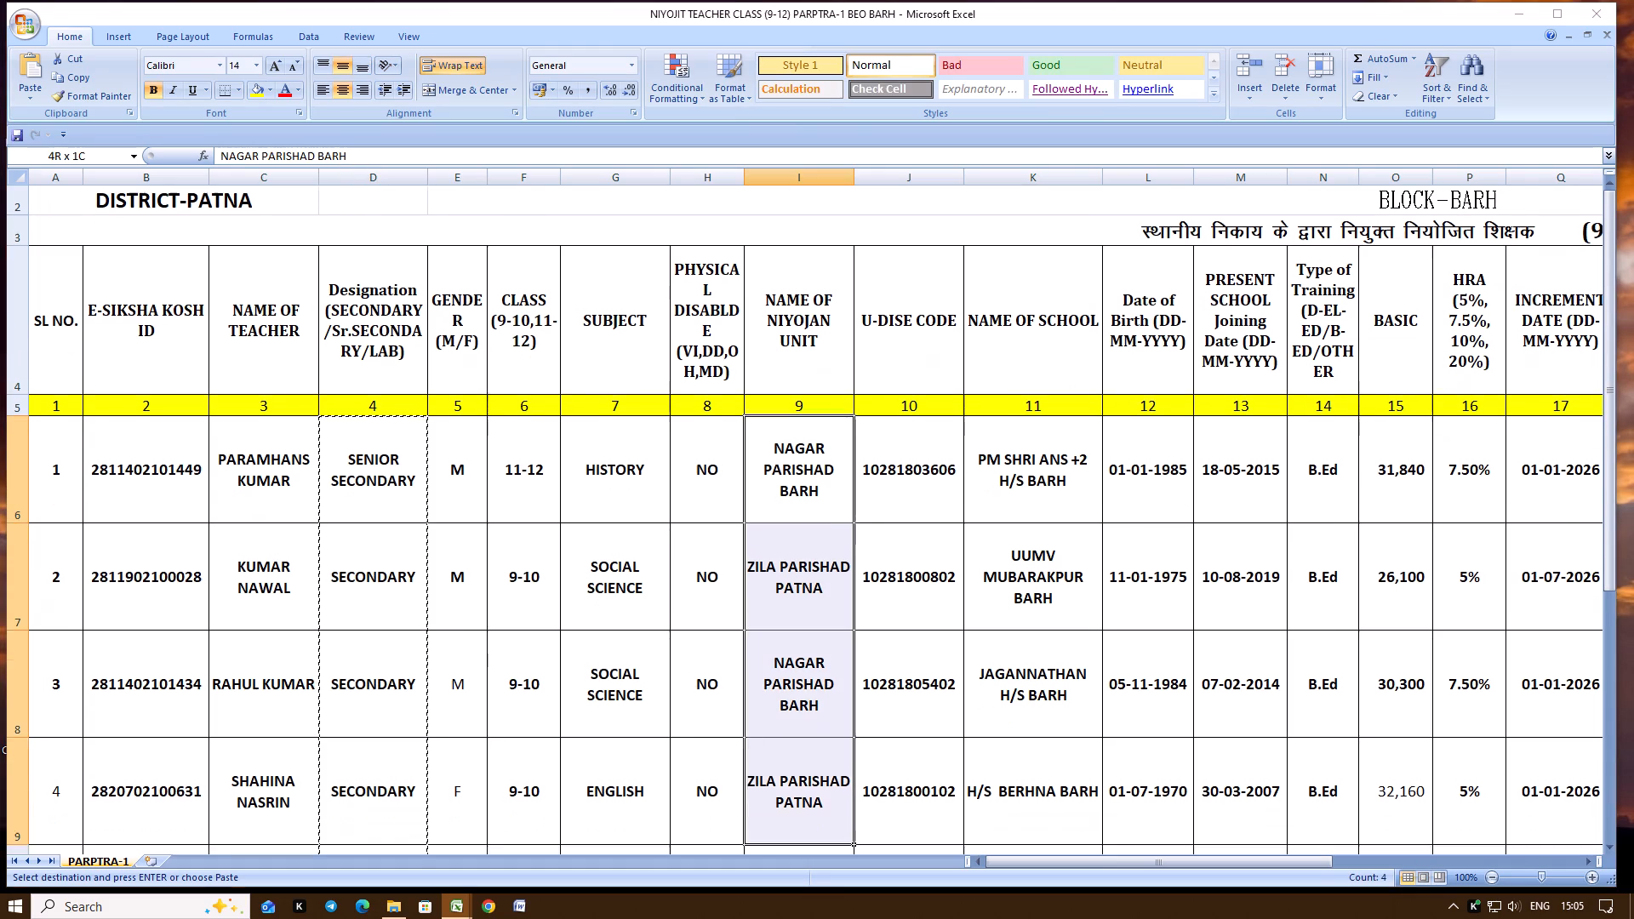
pyautogui.moveTo(797, 862); pyautogui.dragTo(818, 702)
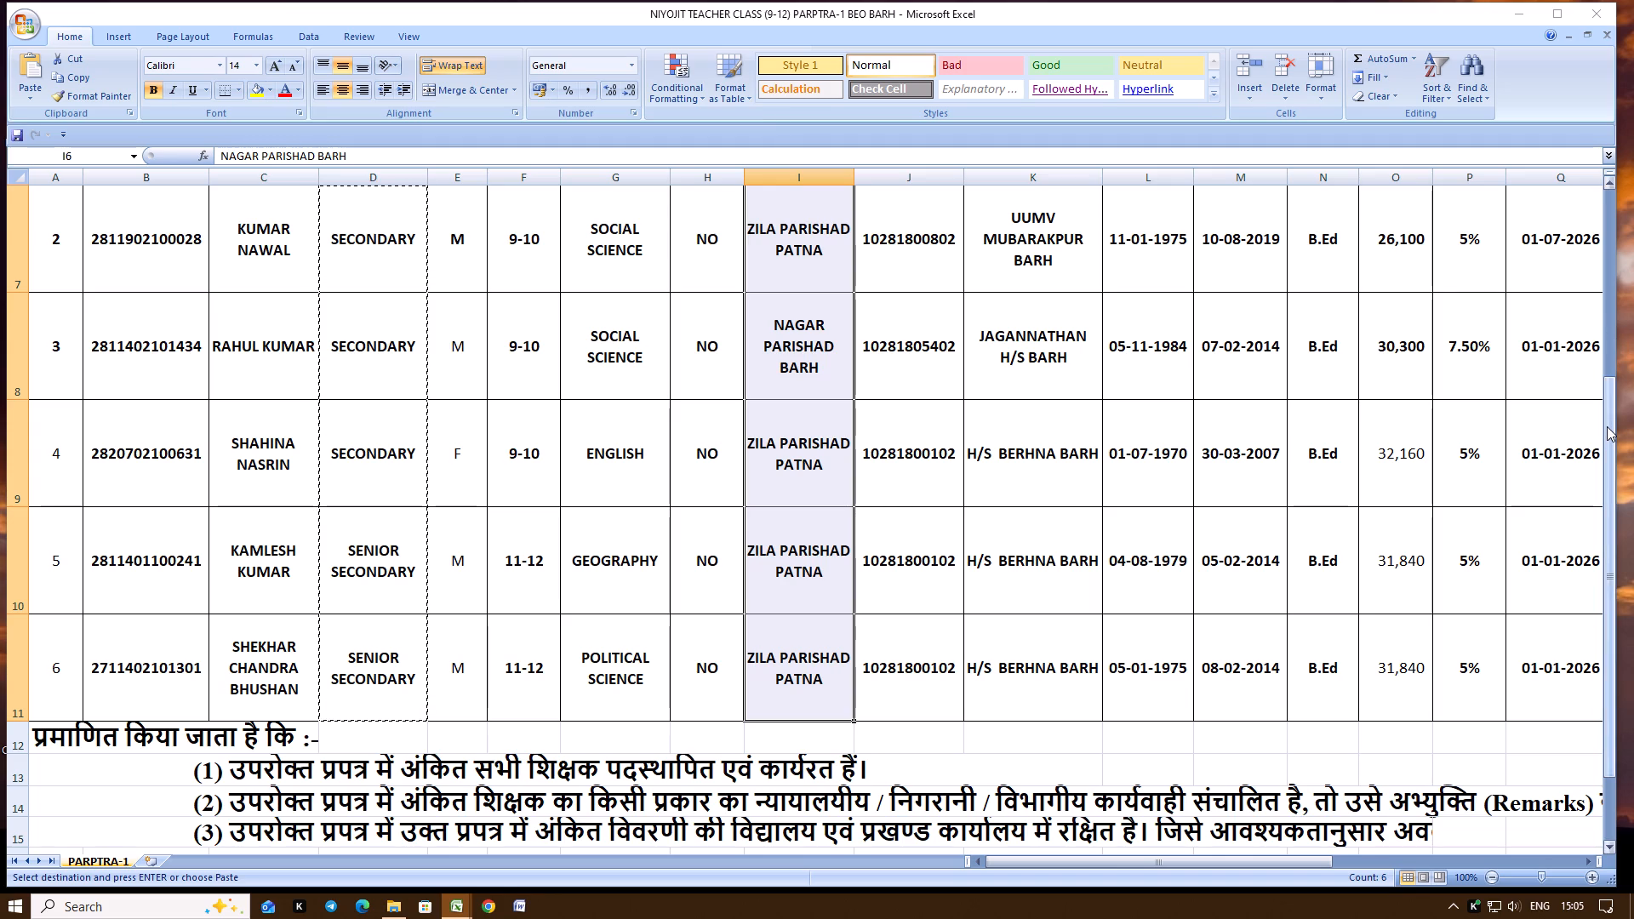
pyautogui.moveTo(1607, 426); pyautogui.dragTo(1610, 300)
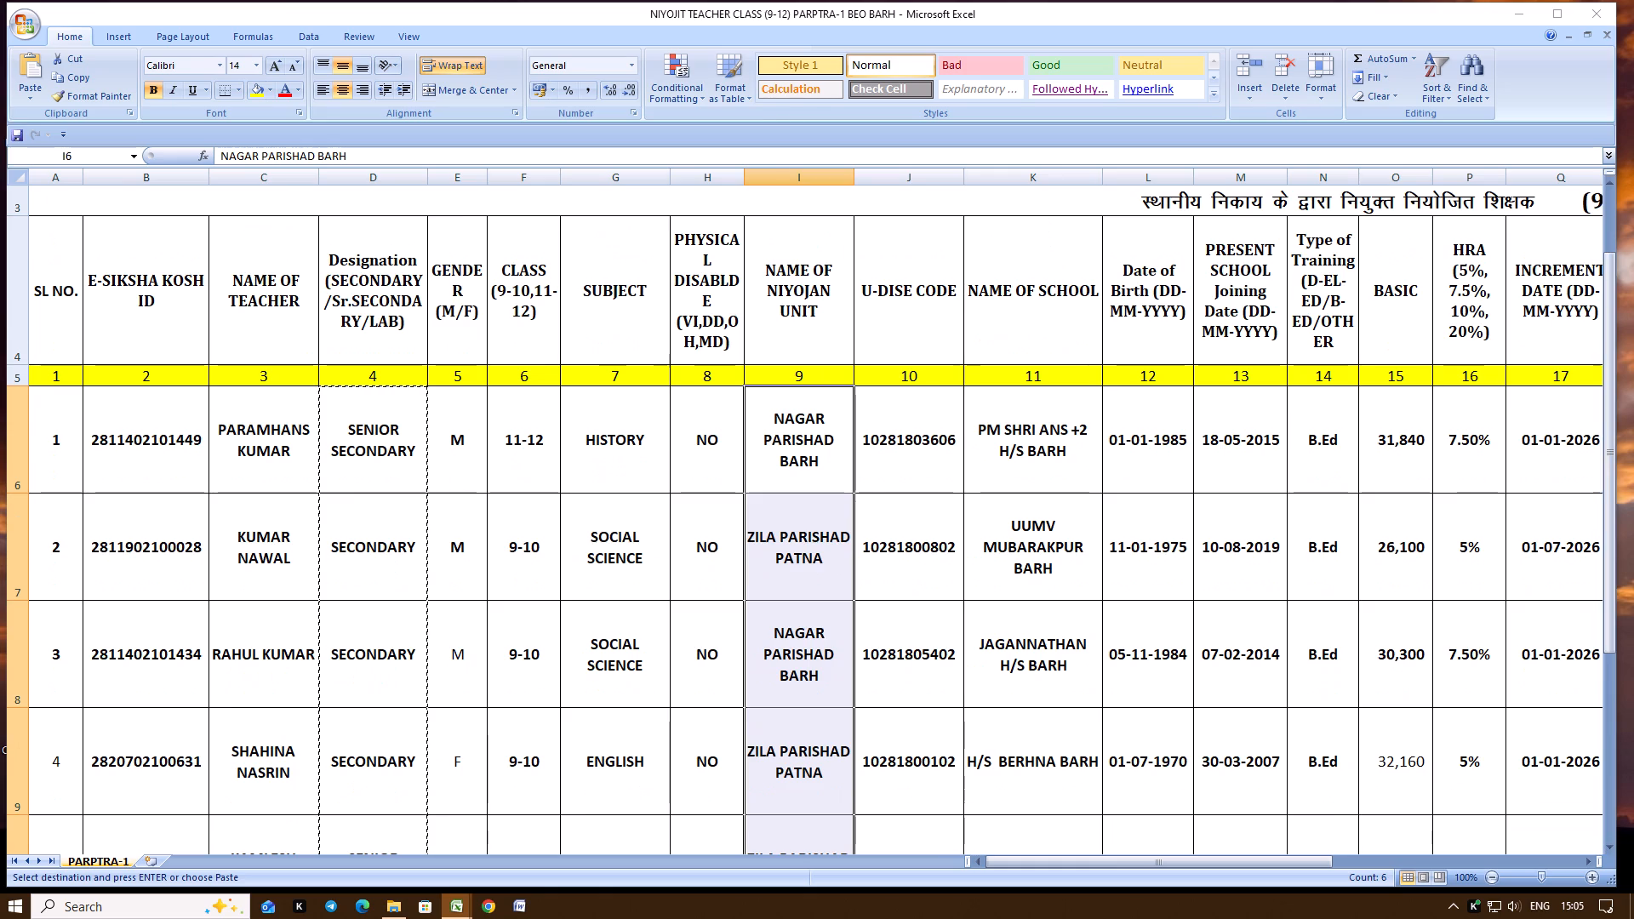
pyautogui.click(1019, 446)
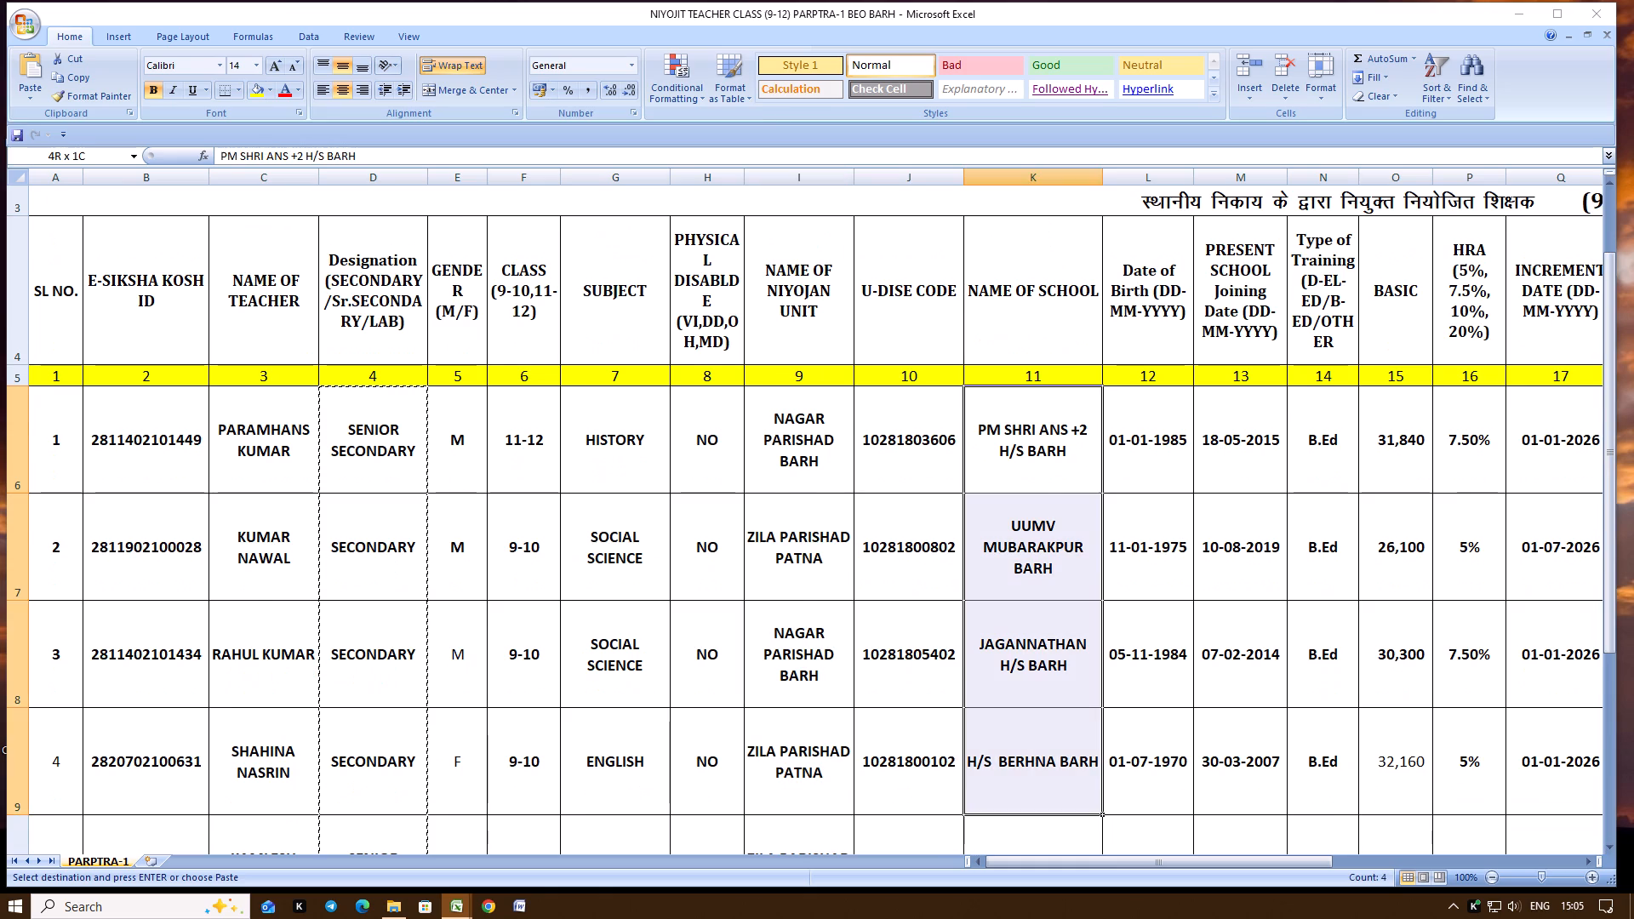